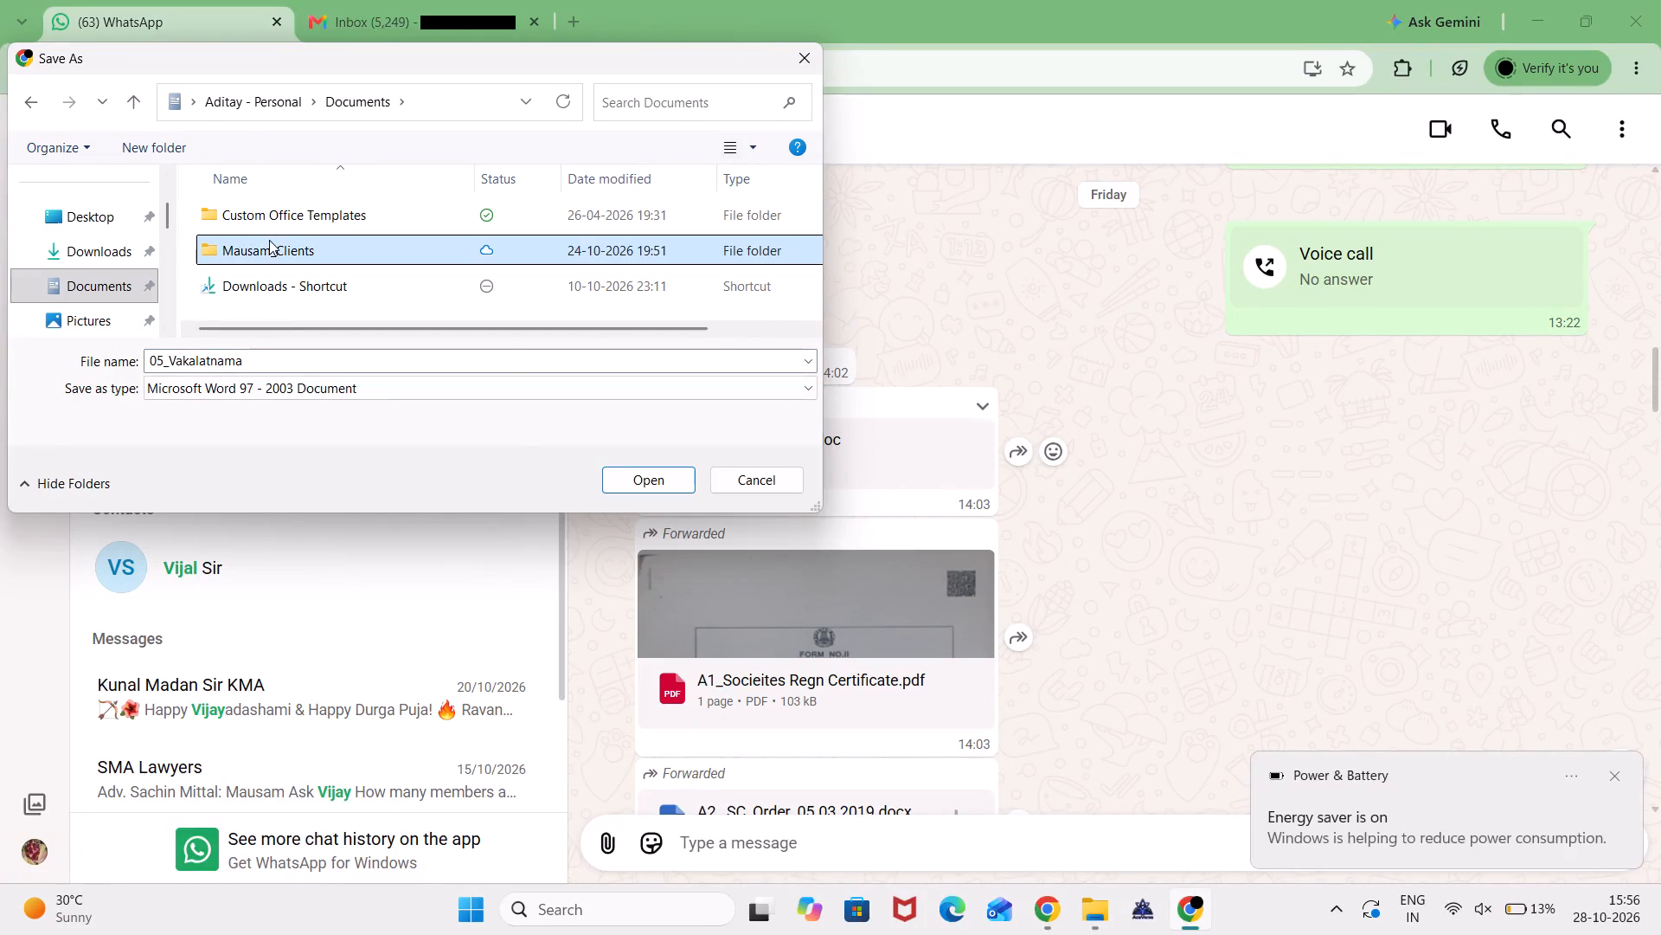
# Open the Mausam_Clients folder in Documents and look through its client folders for a place to save 05_Vakalatnama.
pyautogui.doubleClick(276, 245)
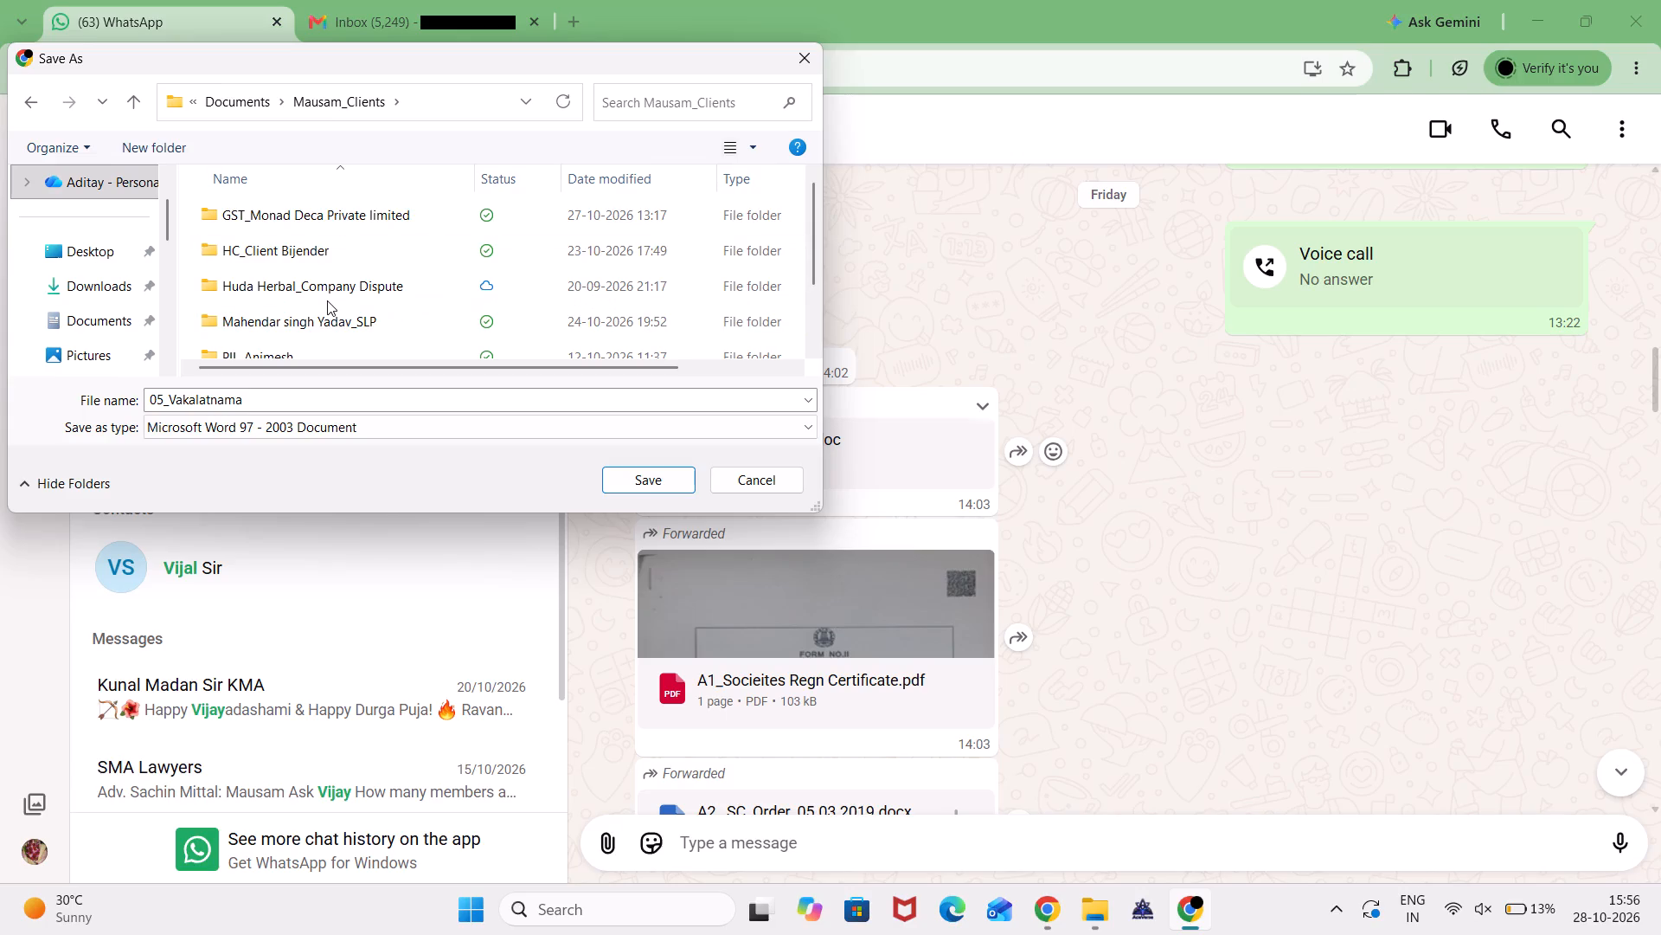
pyautogui.scroll(-1, 327, 300)
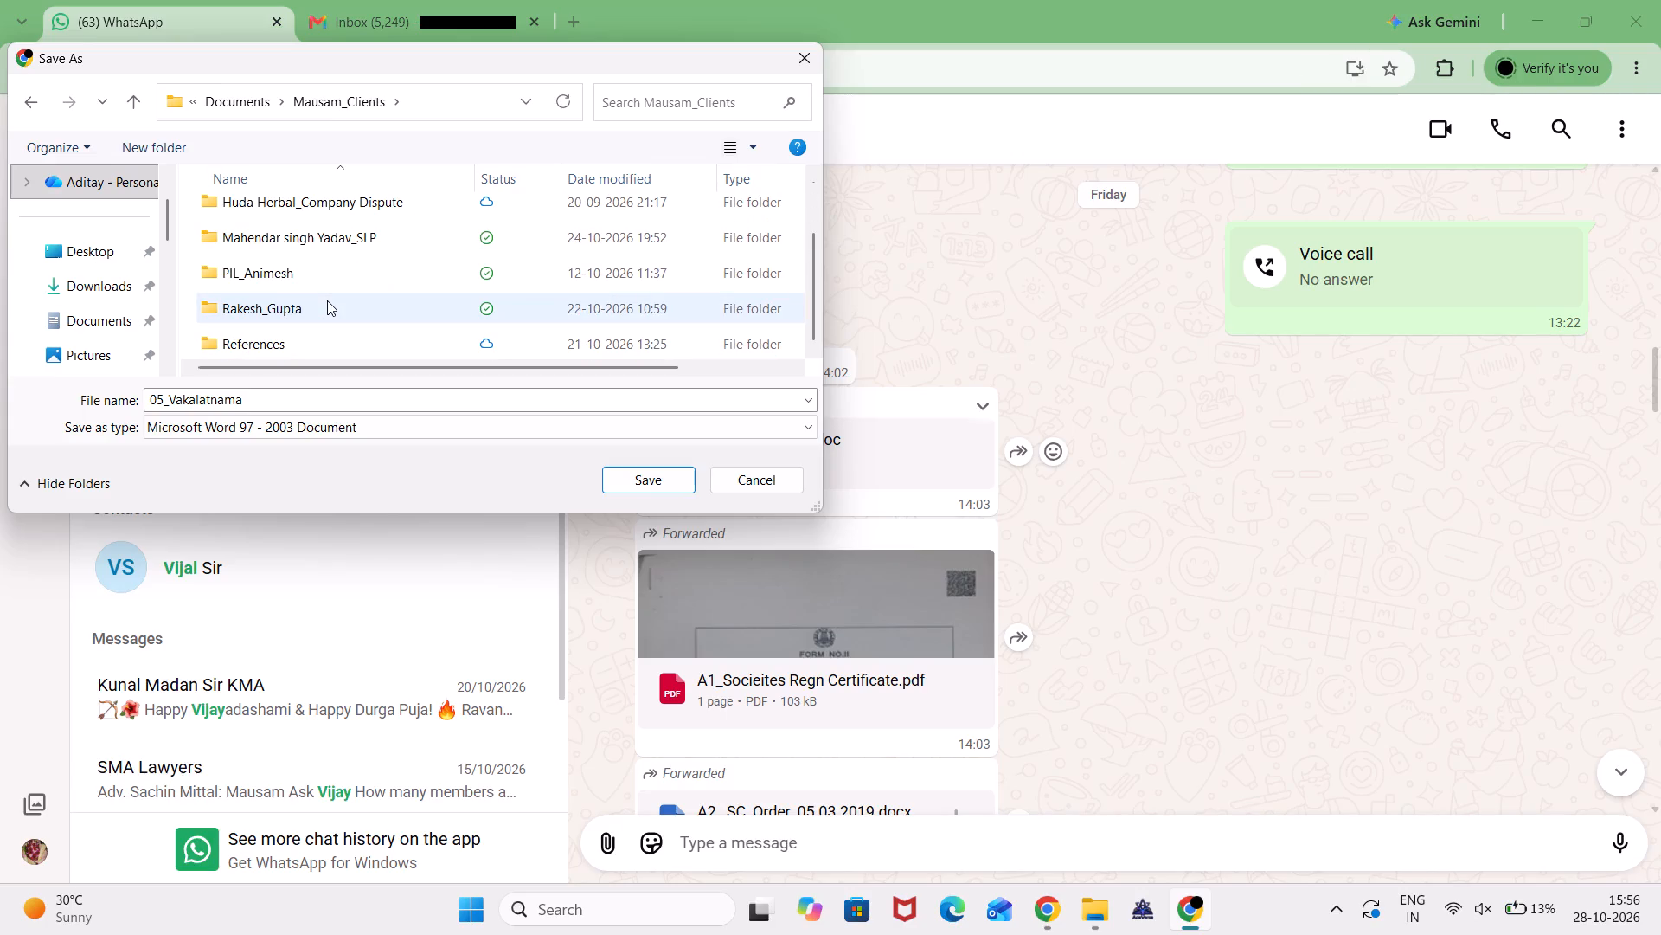
pyautogui.scroll(-1, 327, 300)
pyautogui.scroll(3, 327, 300)
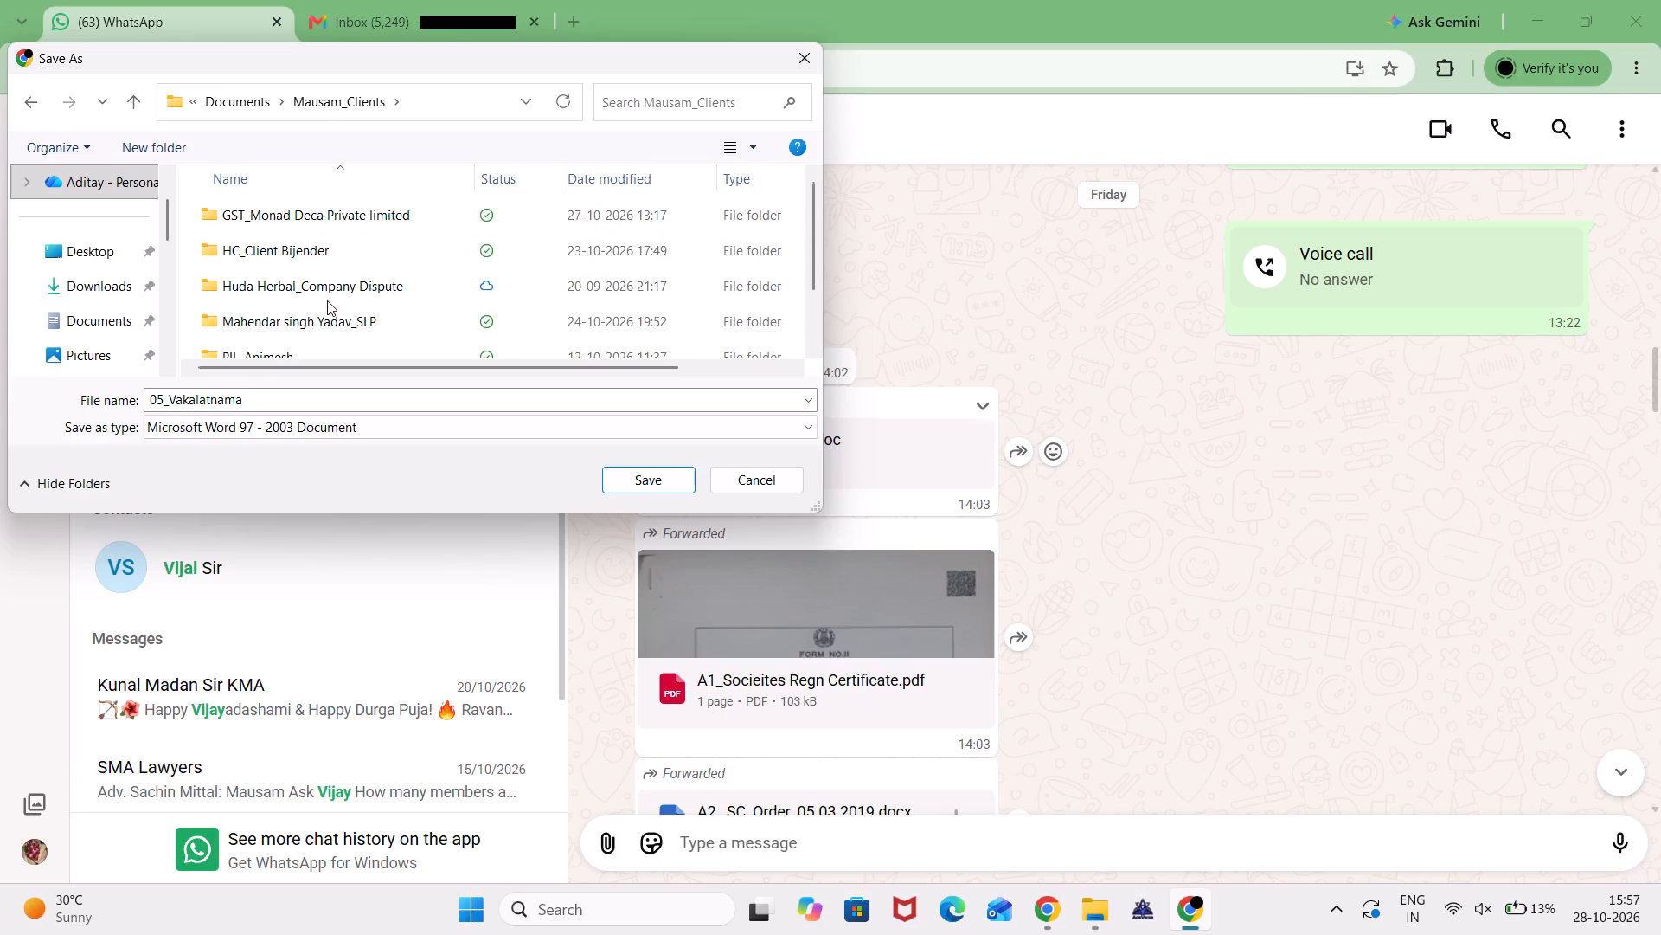
pyautogui.scroll(-5, 327, 300)
pyautogui.scroll(2, 327, 300)
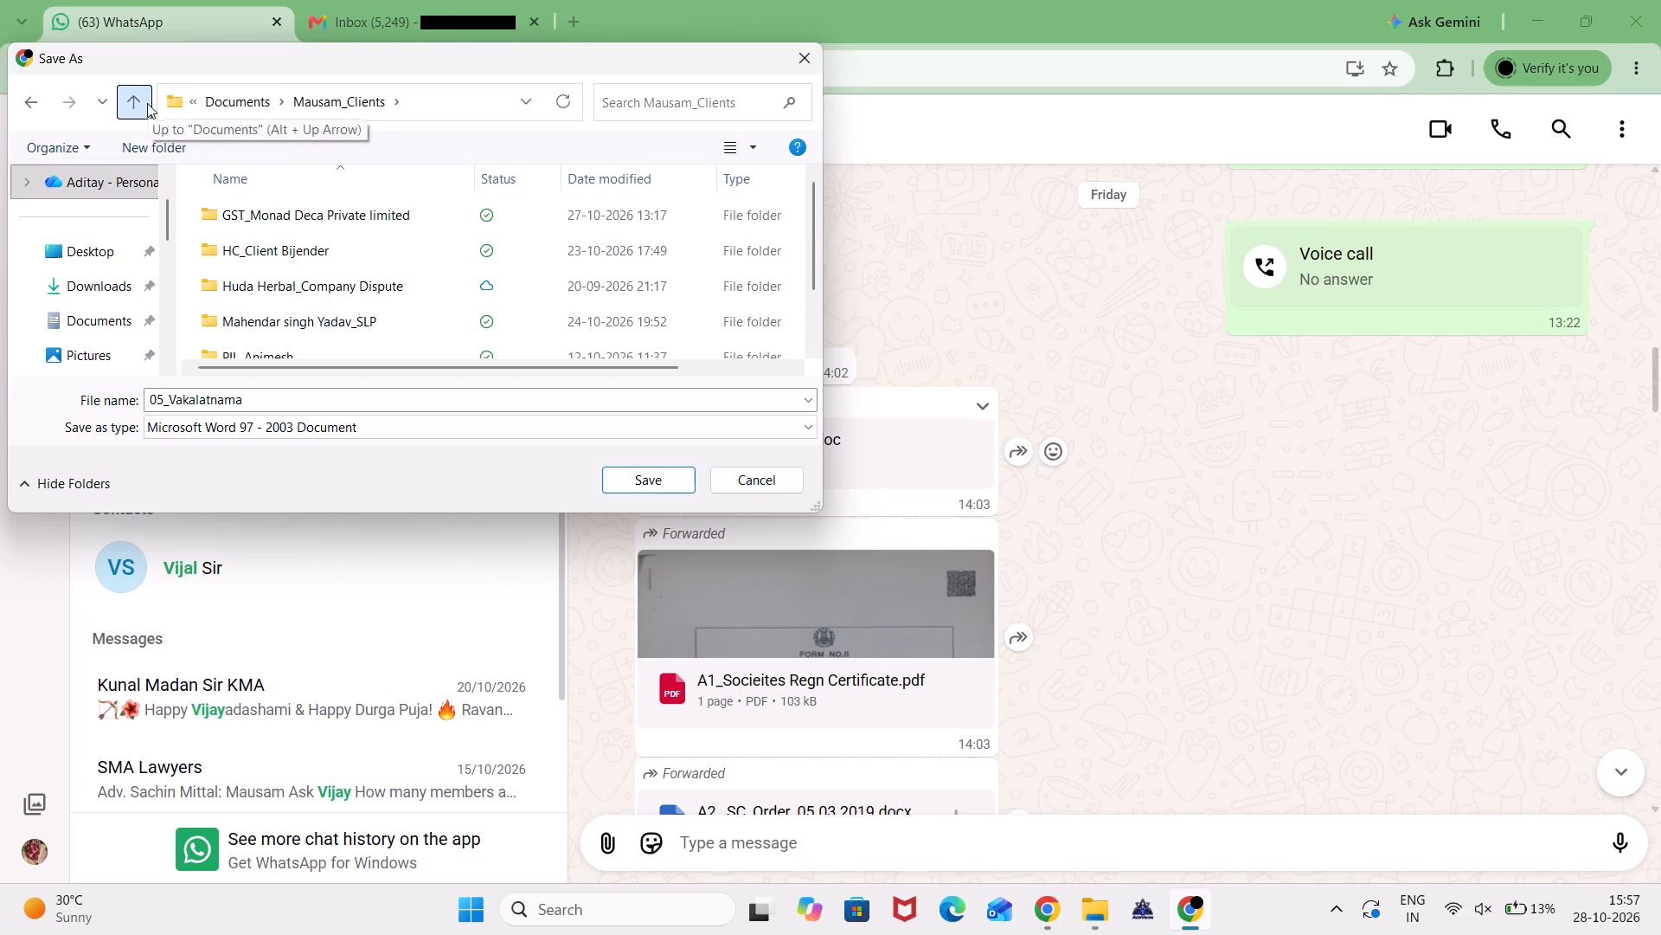
# Look through the Mausam_Clients folders and change the save location for 05_Vakalatnama to the parent Documents folder.
pyautogui.scroll(-2, 325, 273)
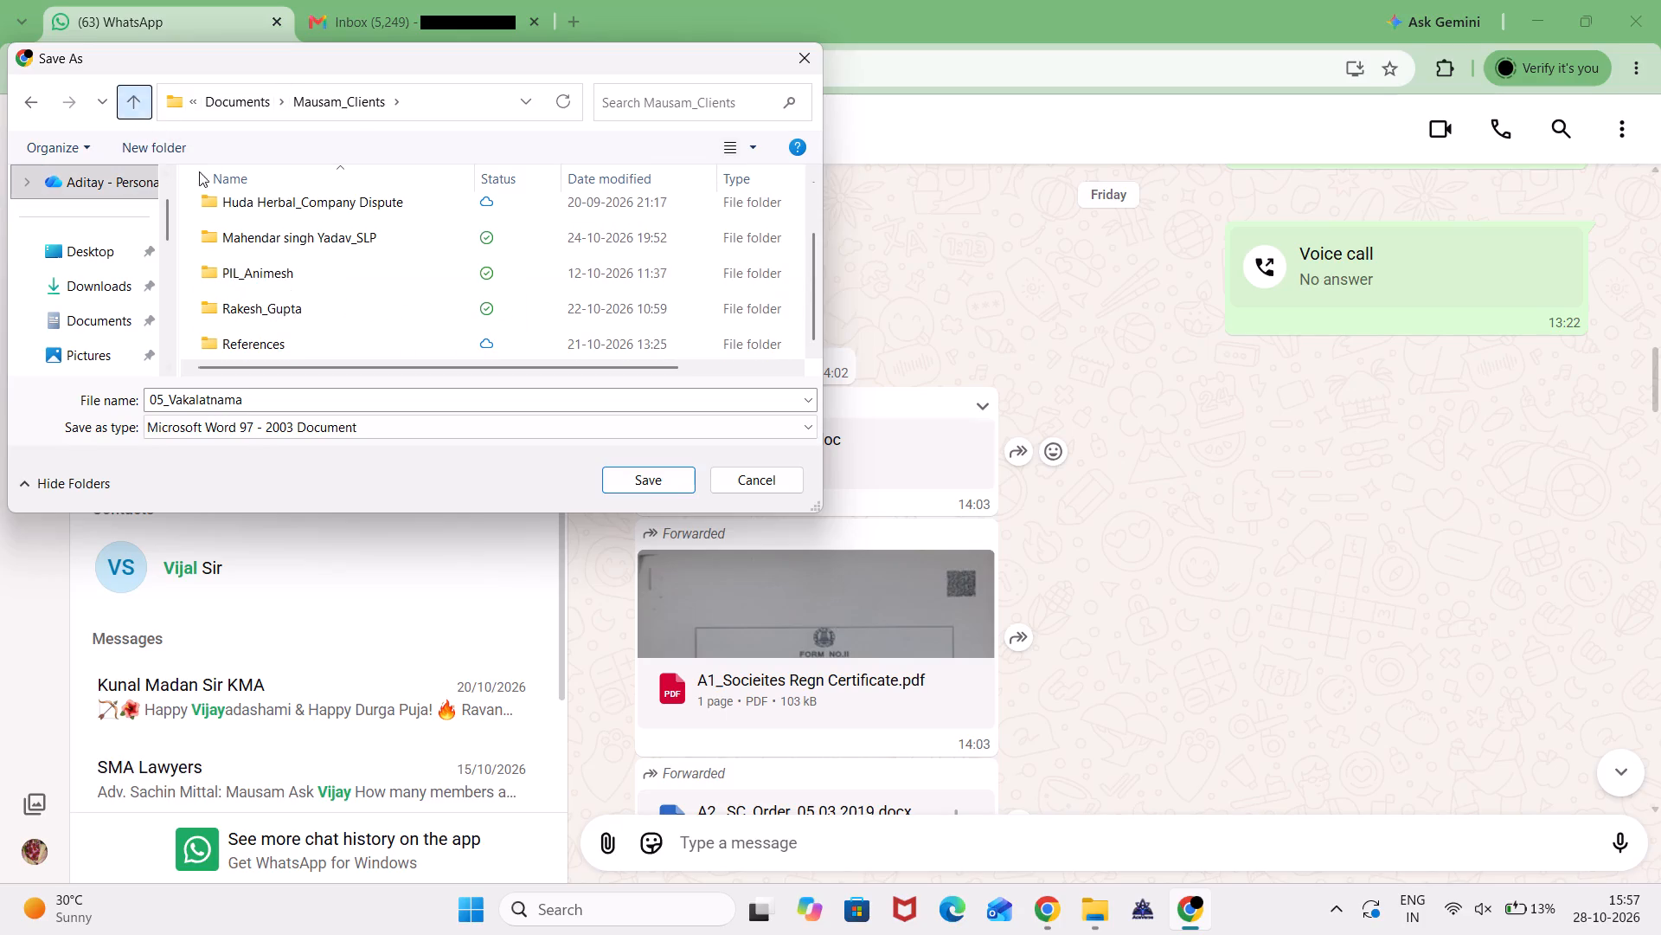
pyautogui.scroll(5, 285, 287)
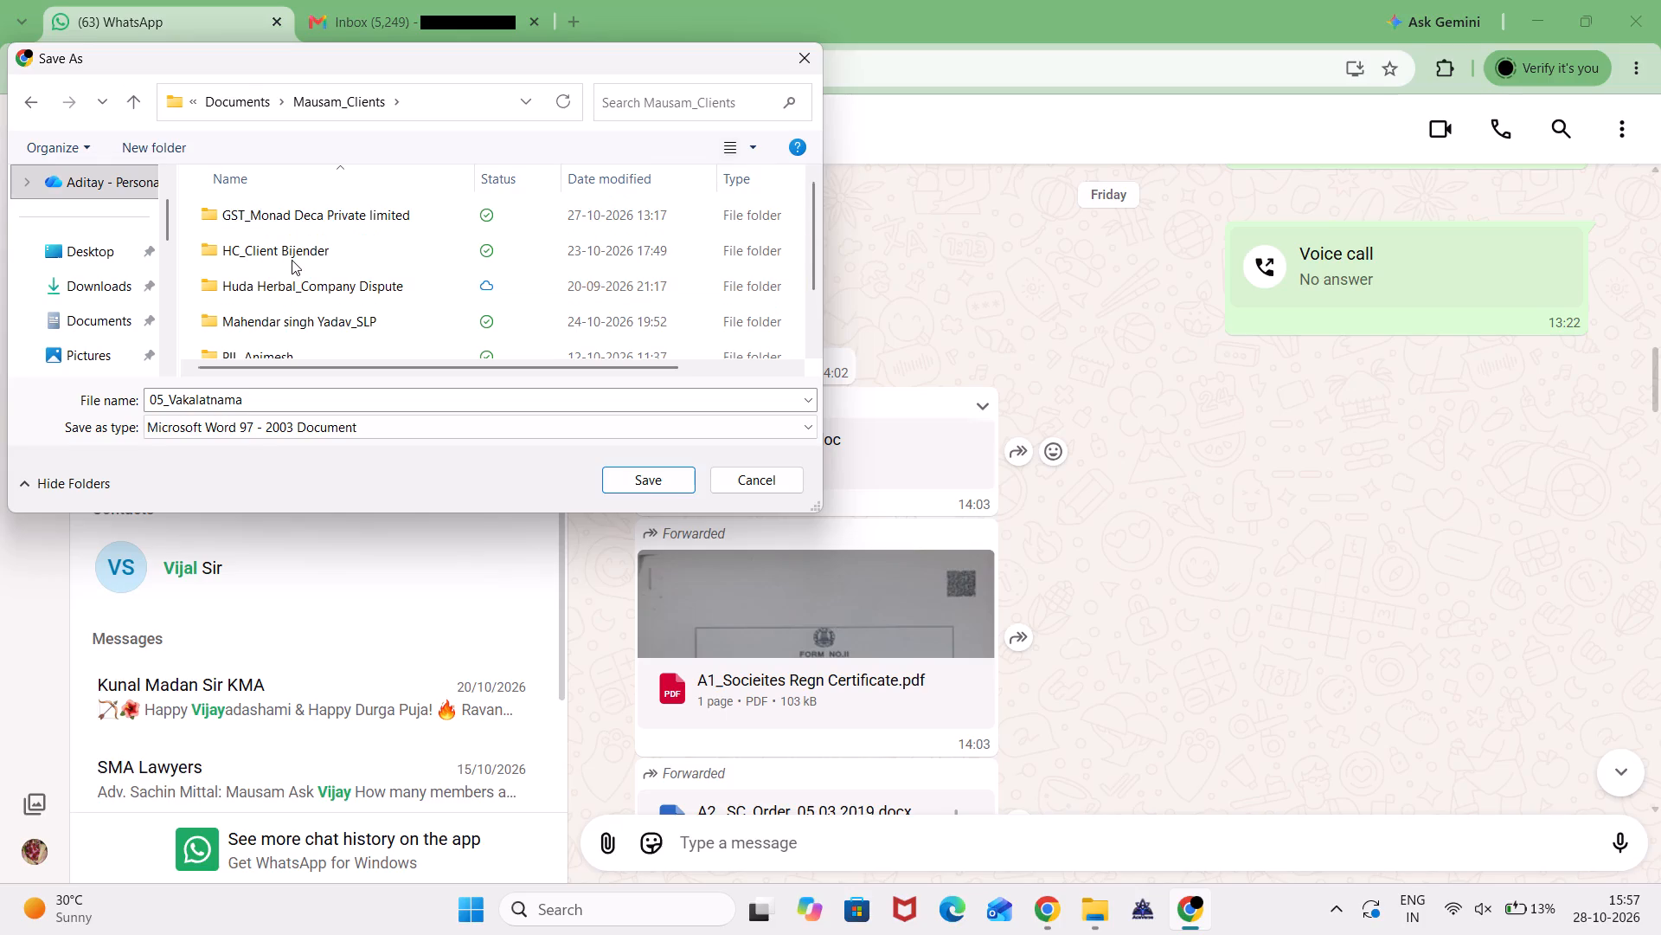
pyautogui.click(137, 94)
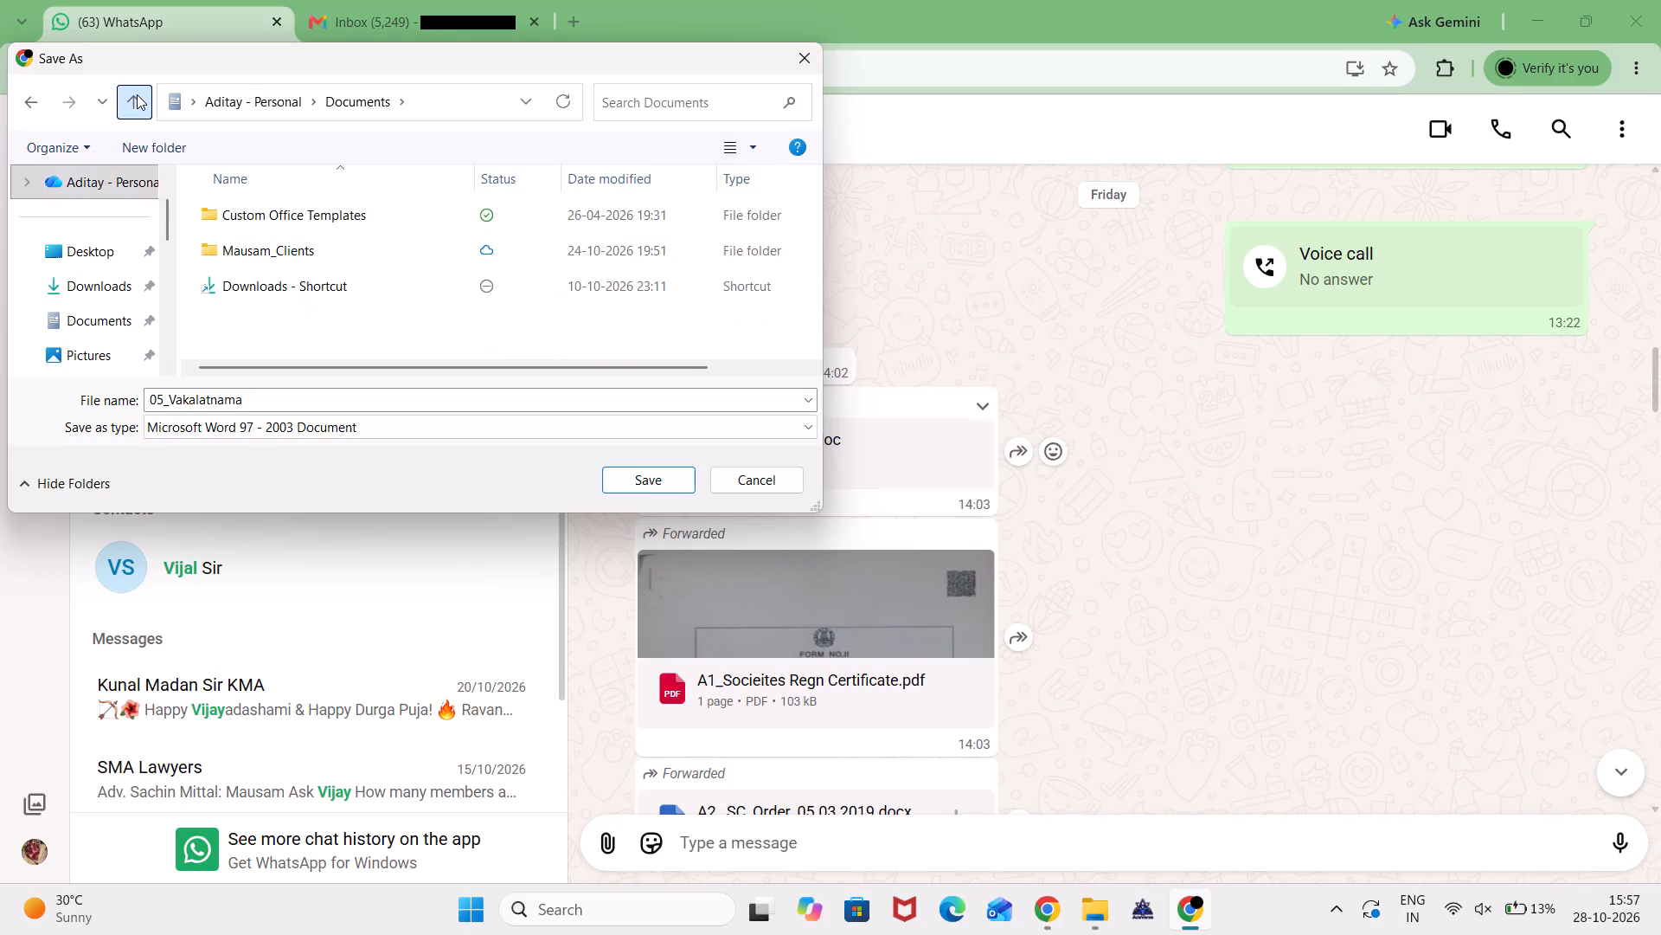
# Look through the client folders in Mausam_Clients for a save location, check the References folder, and return to Mausam_Clients.
pyautogui.doubleClick(301, 239)
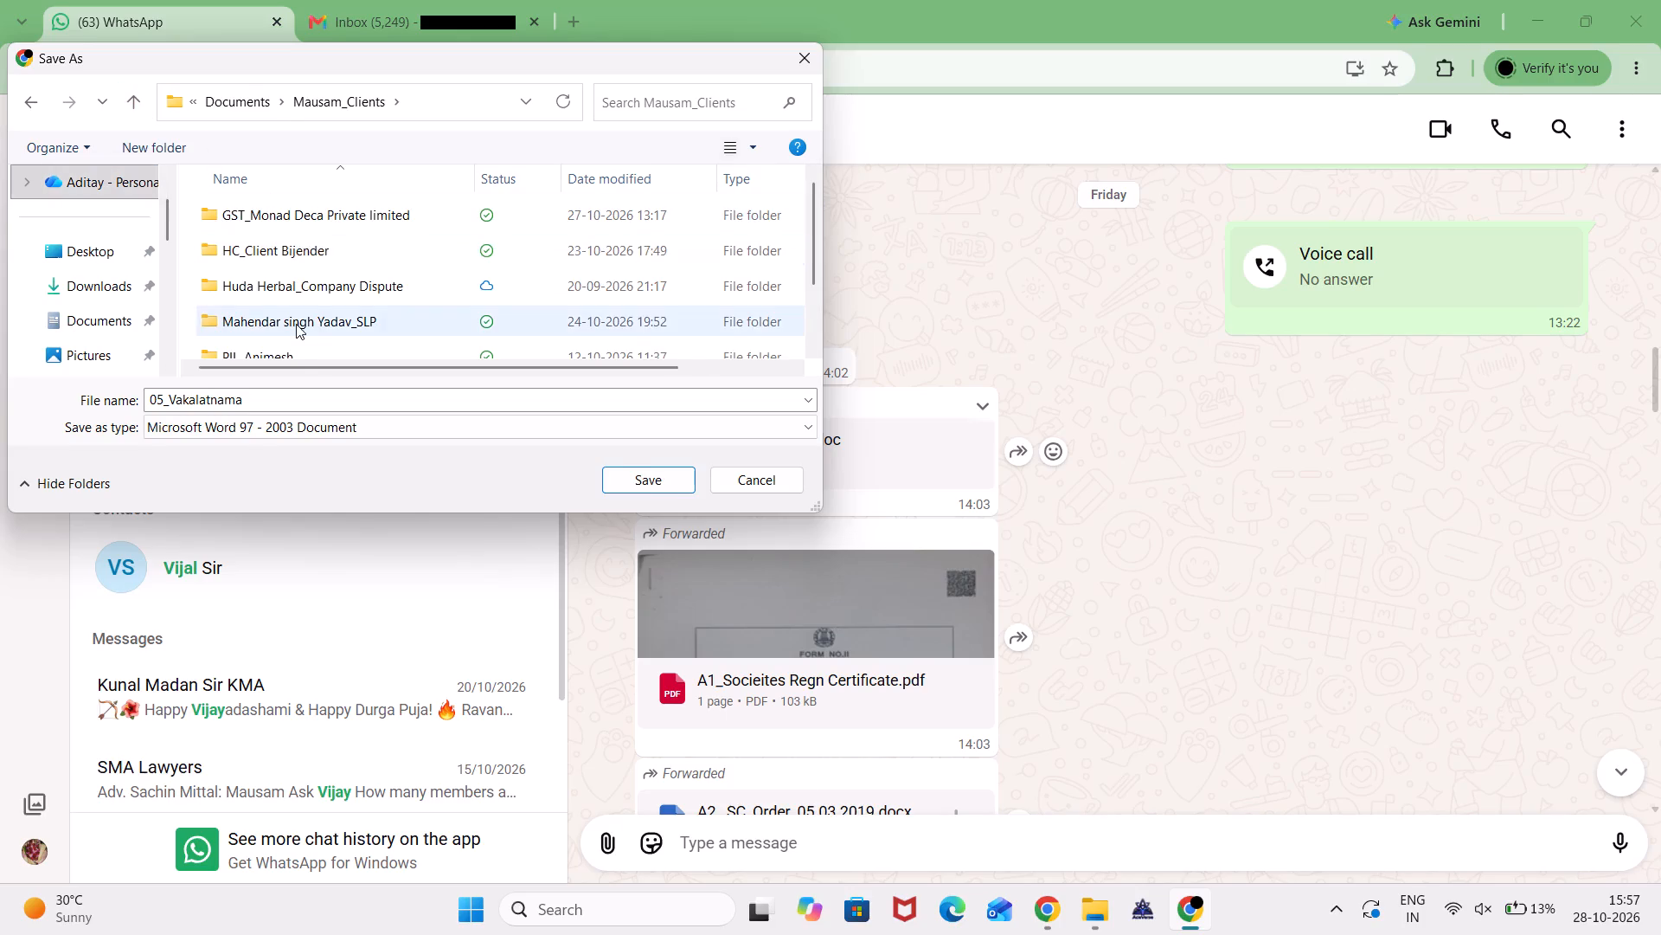
pyautogui.scroll(-1, 296, 324)
pyautogui.scroll(1, 308, 284)
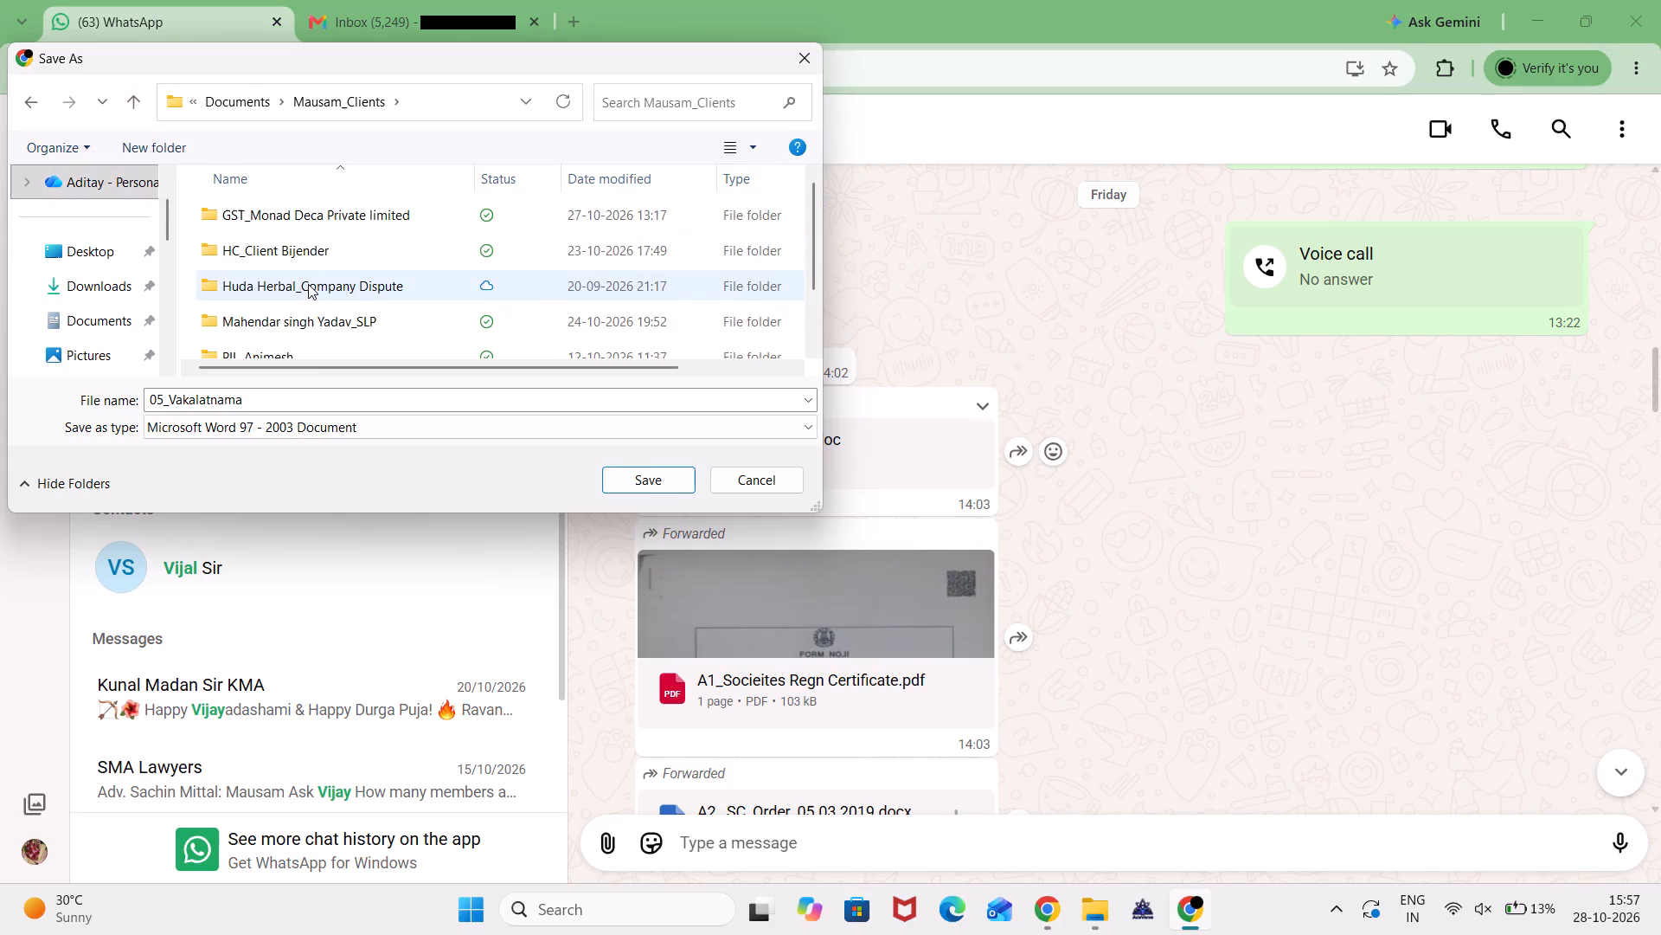
pyautogui.scroll(2, 308, 284)
pyautogui.scroll(-1, 298, 283)
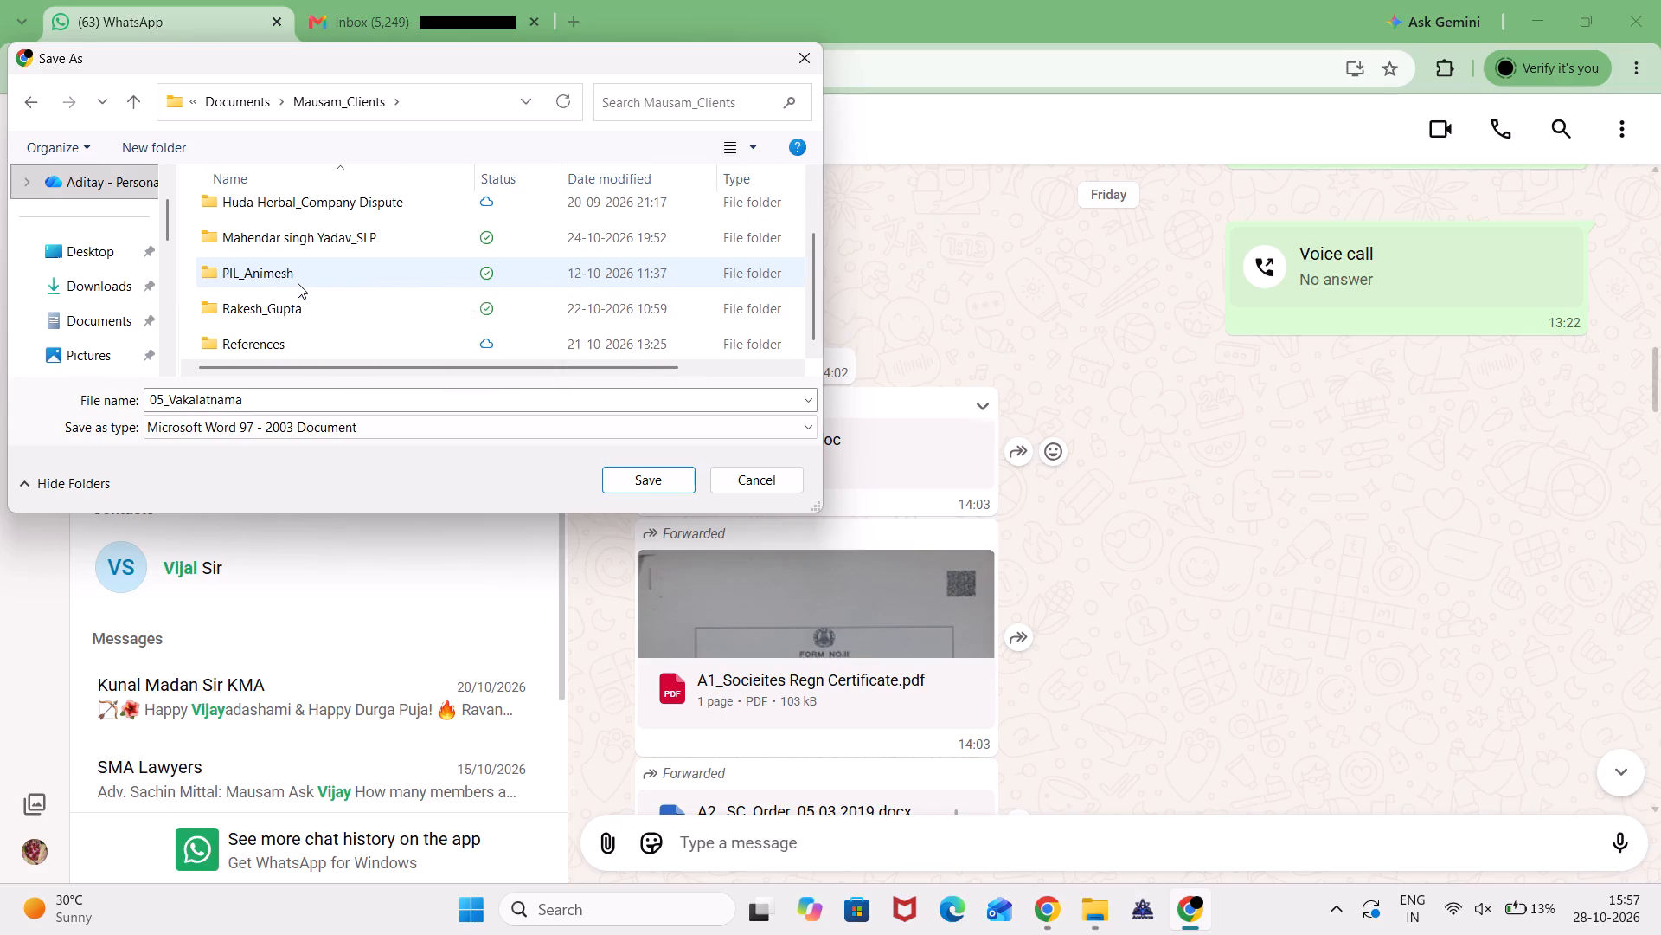
pyautogui.scroll(-1, 298, 283)
pyautogui.doubleClick(267, 341)
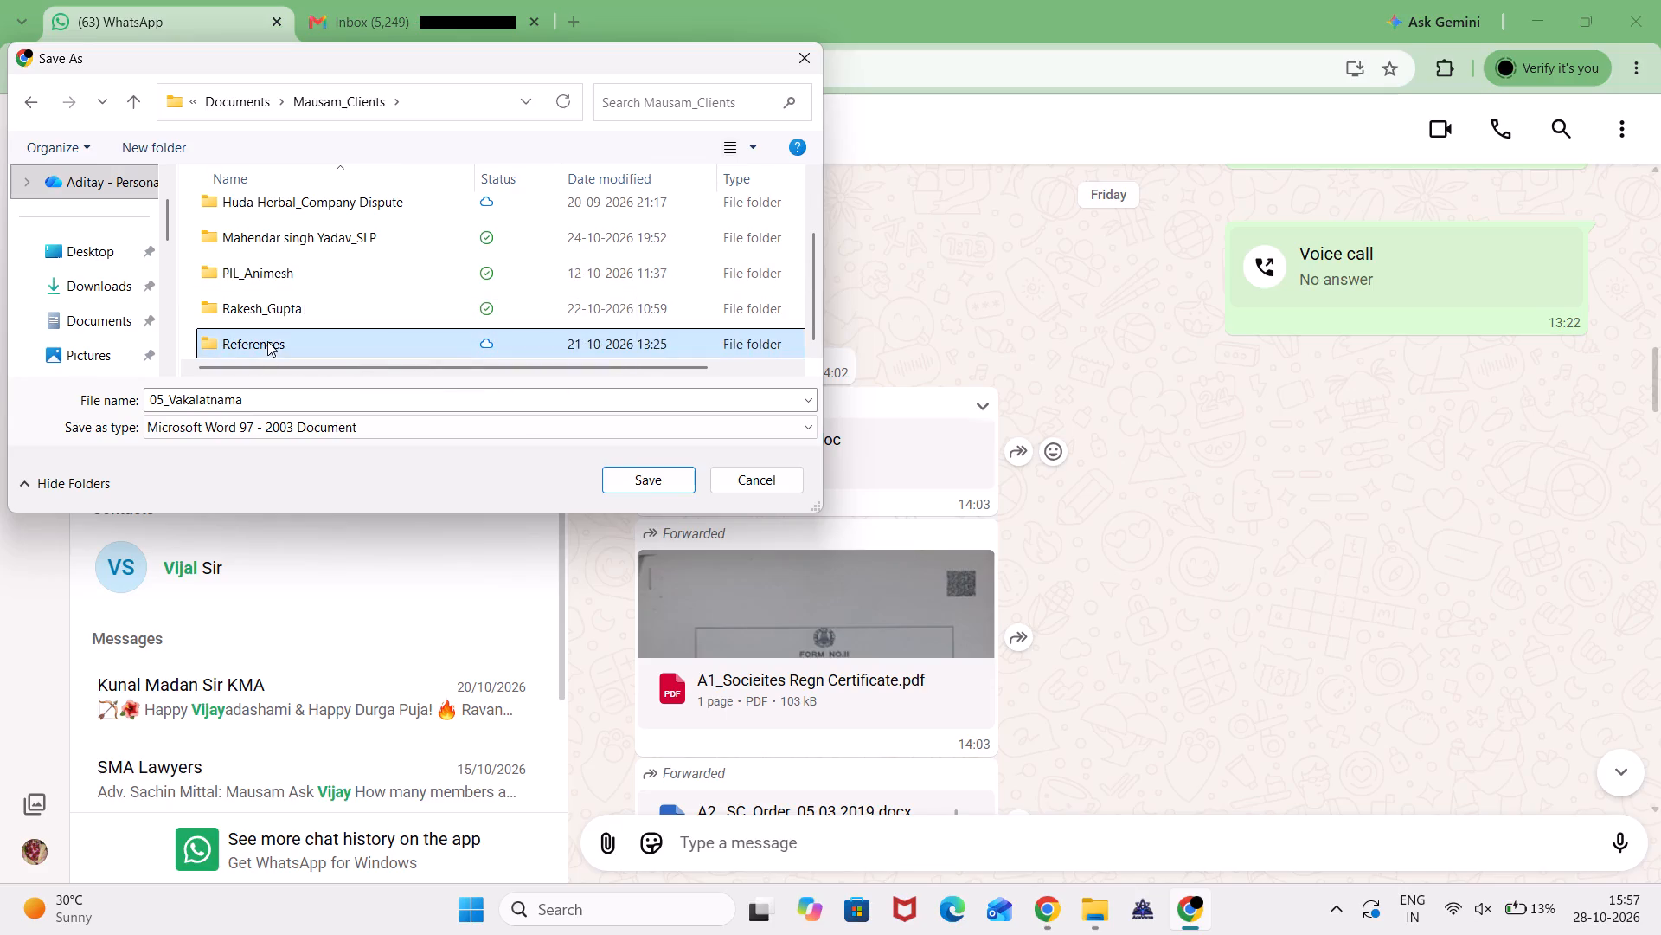
pyautogui.click(144, 93)
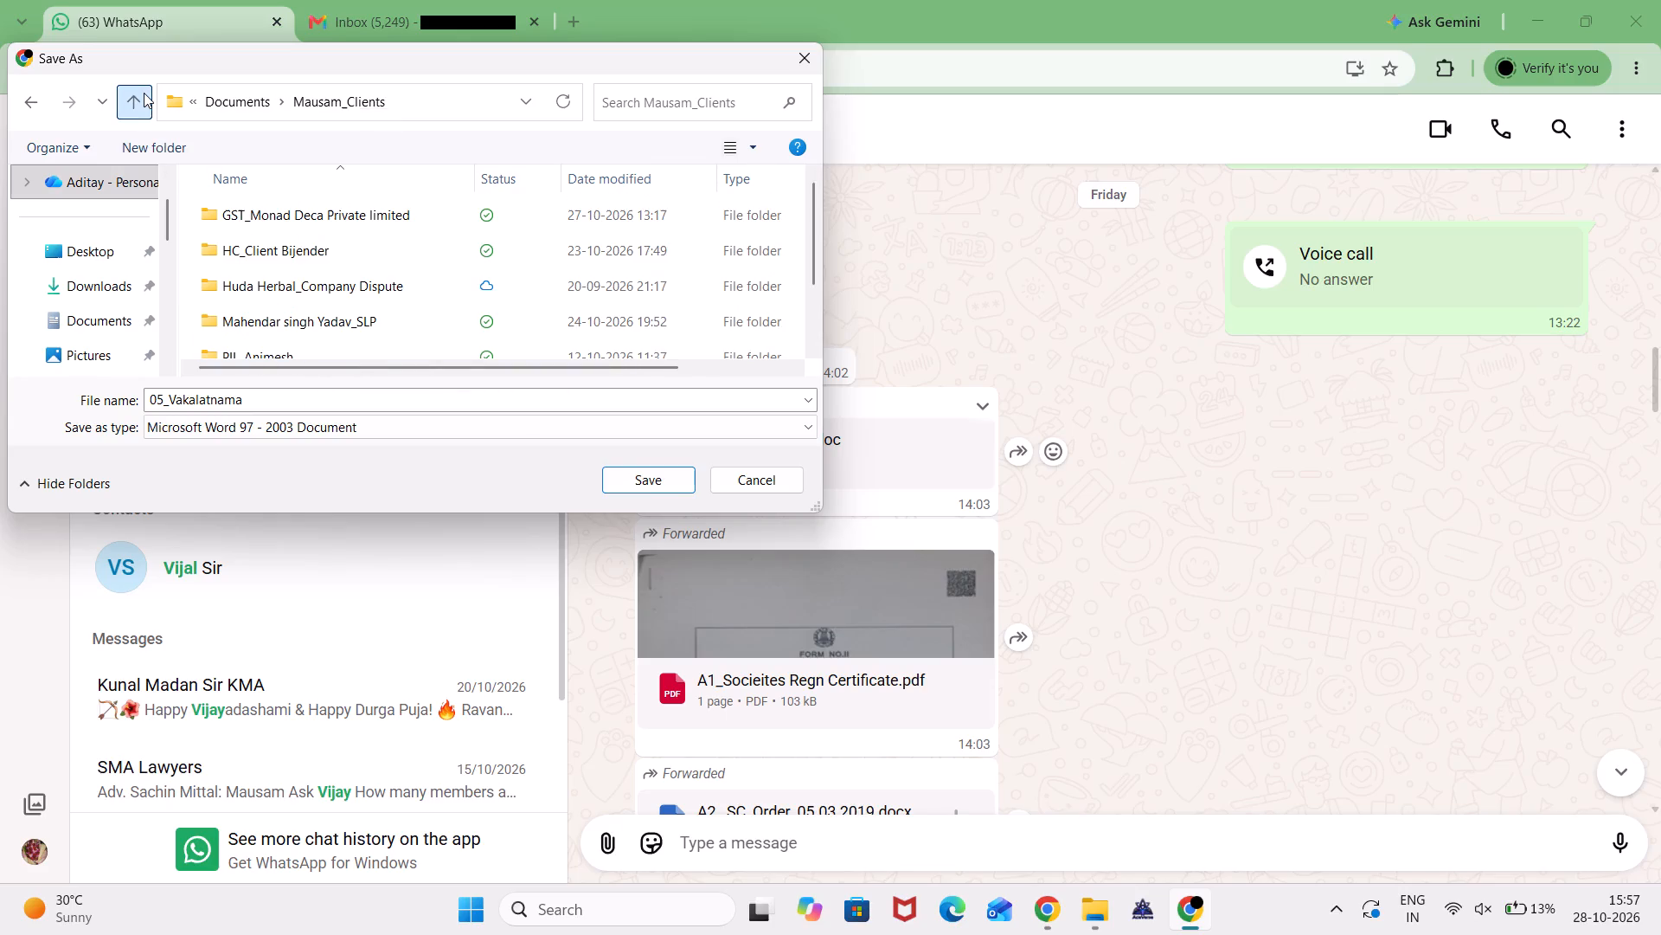
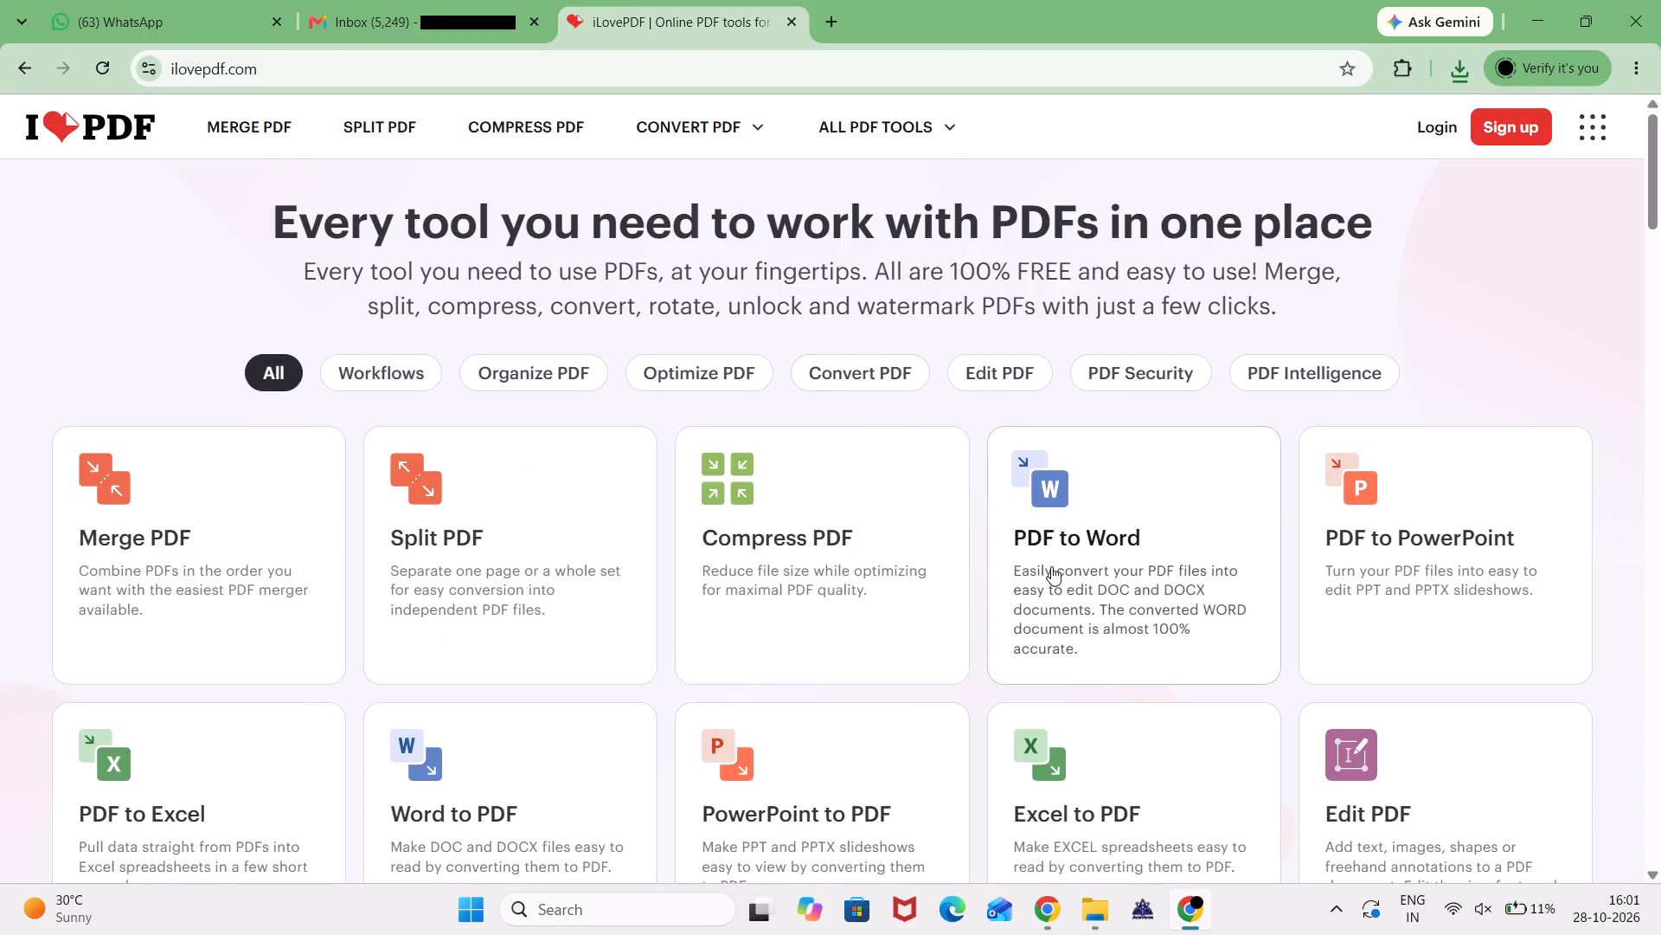
# Open iLovePDF's Word to PDF converter and bring up the file selection for the Word document.
pyautogui.scroll(-1, 1051, 566)
pyautogui.click(558, 769)
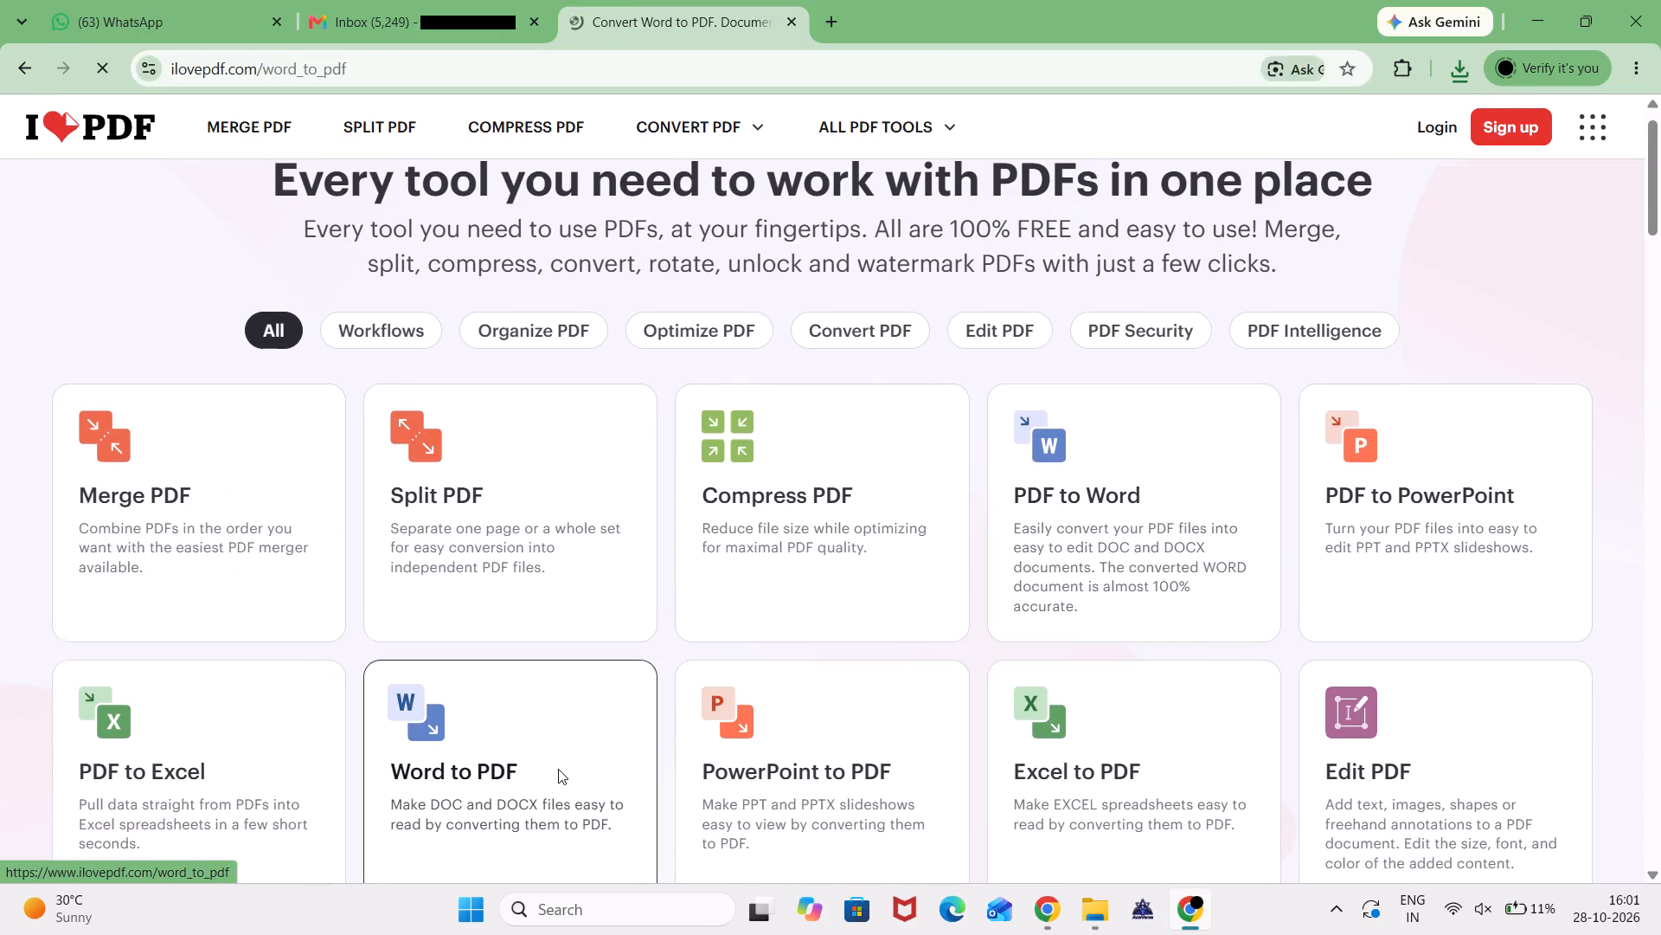
pyautogui.click(761, 371)
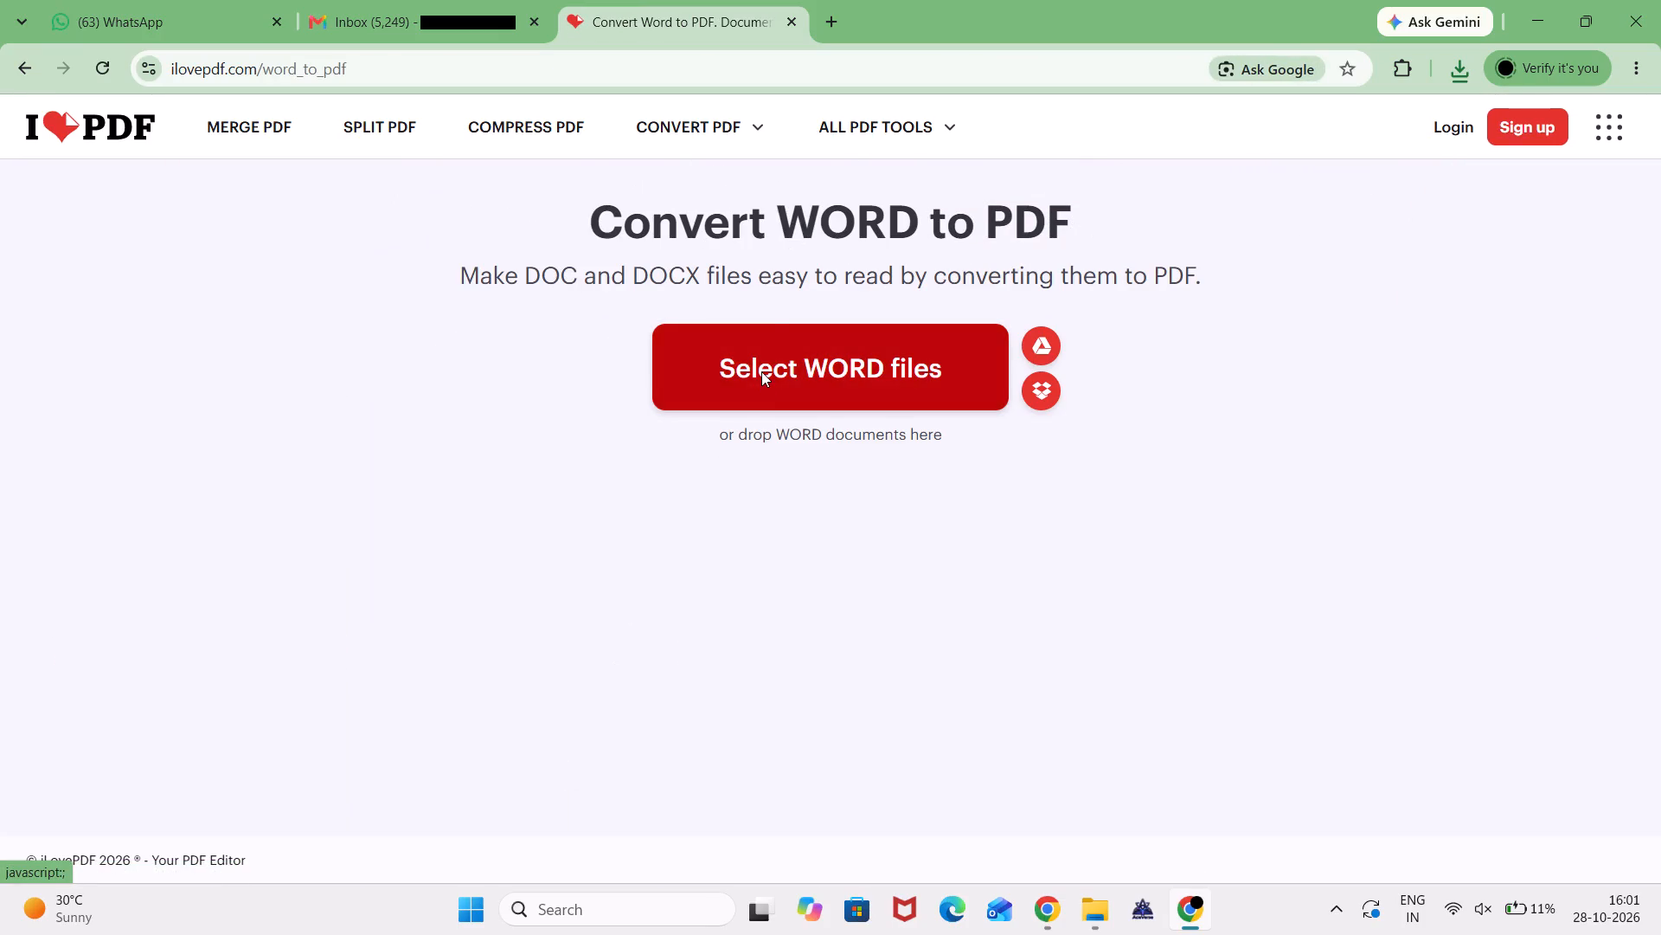
# Load the 02_INDEX Word document from the Mausam_Clients folder in Documents into the Word to PDF converter.
pyautogui.scroll(-1, 484, 332)
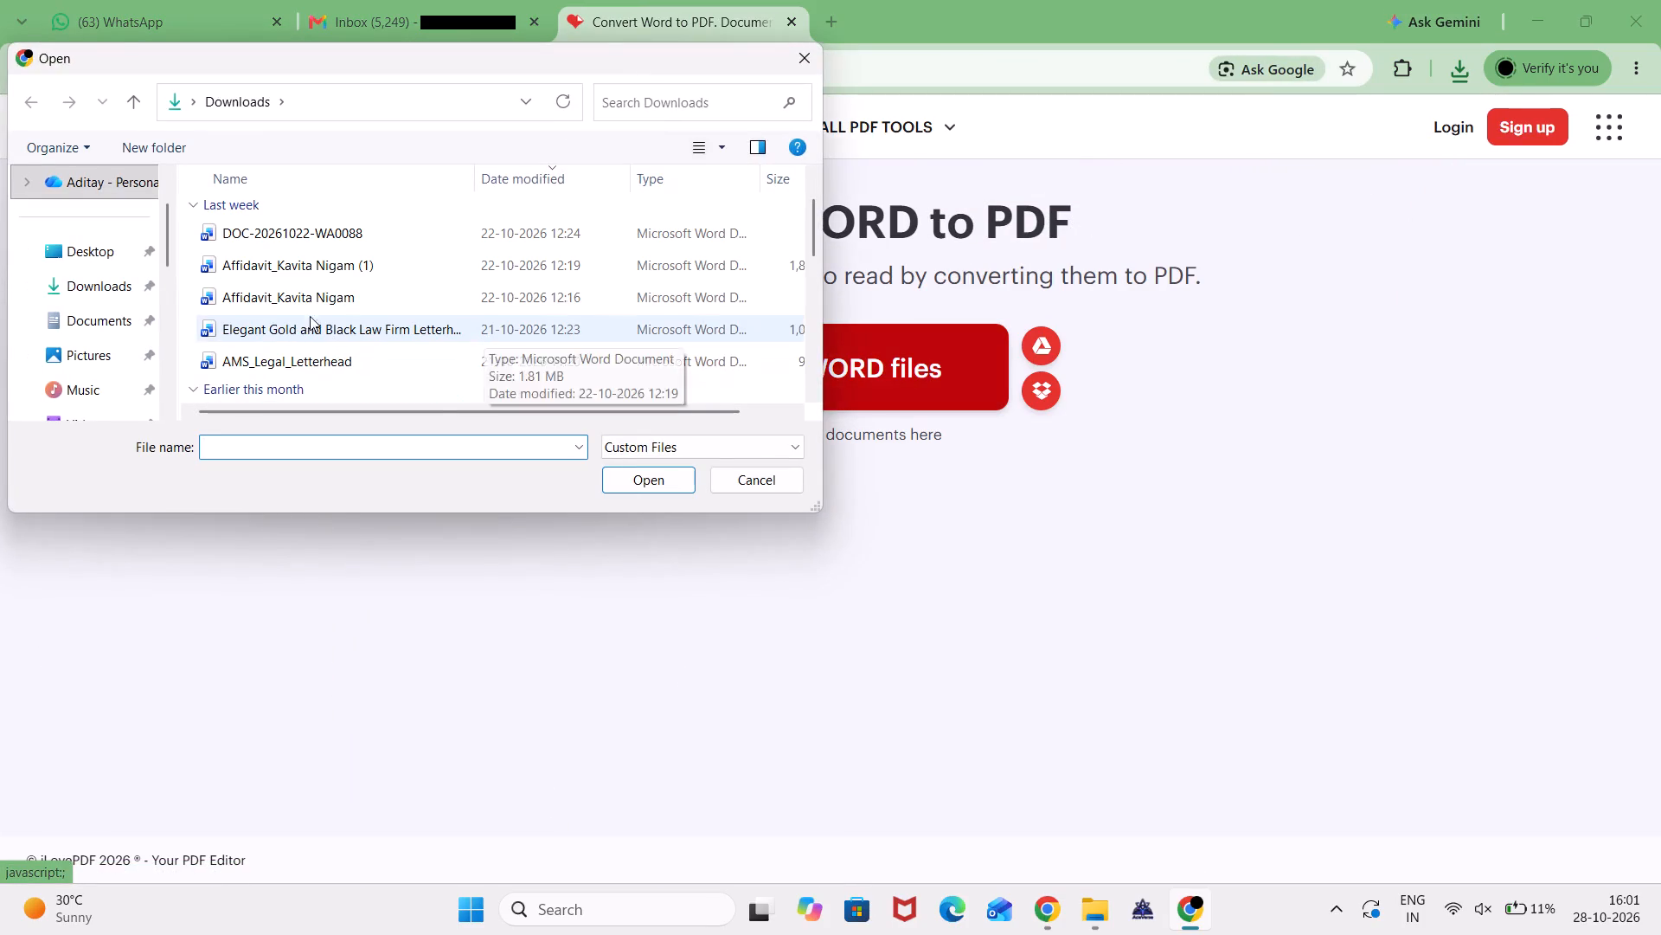
pyautogui.click(89, 314)
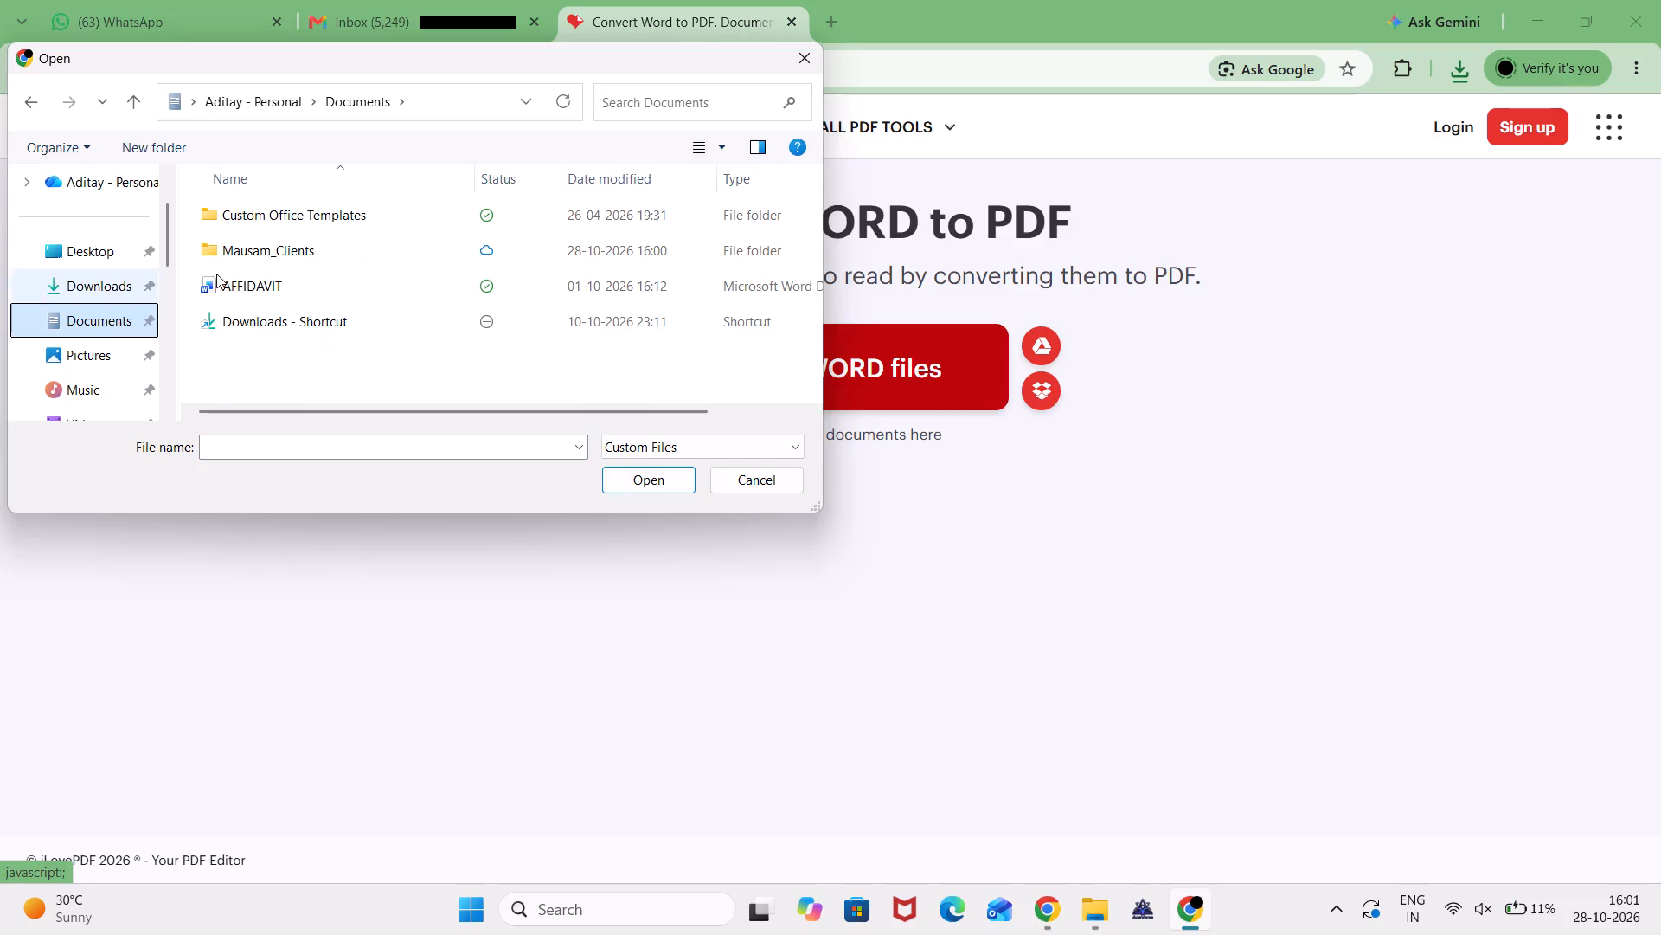
pyautogui.doubleClick(279, 255)
pyautogui.scroll(-1, 287, 348)
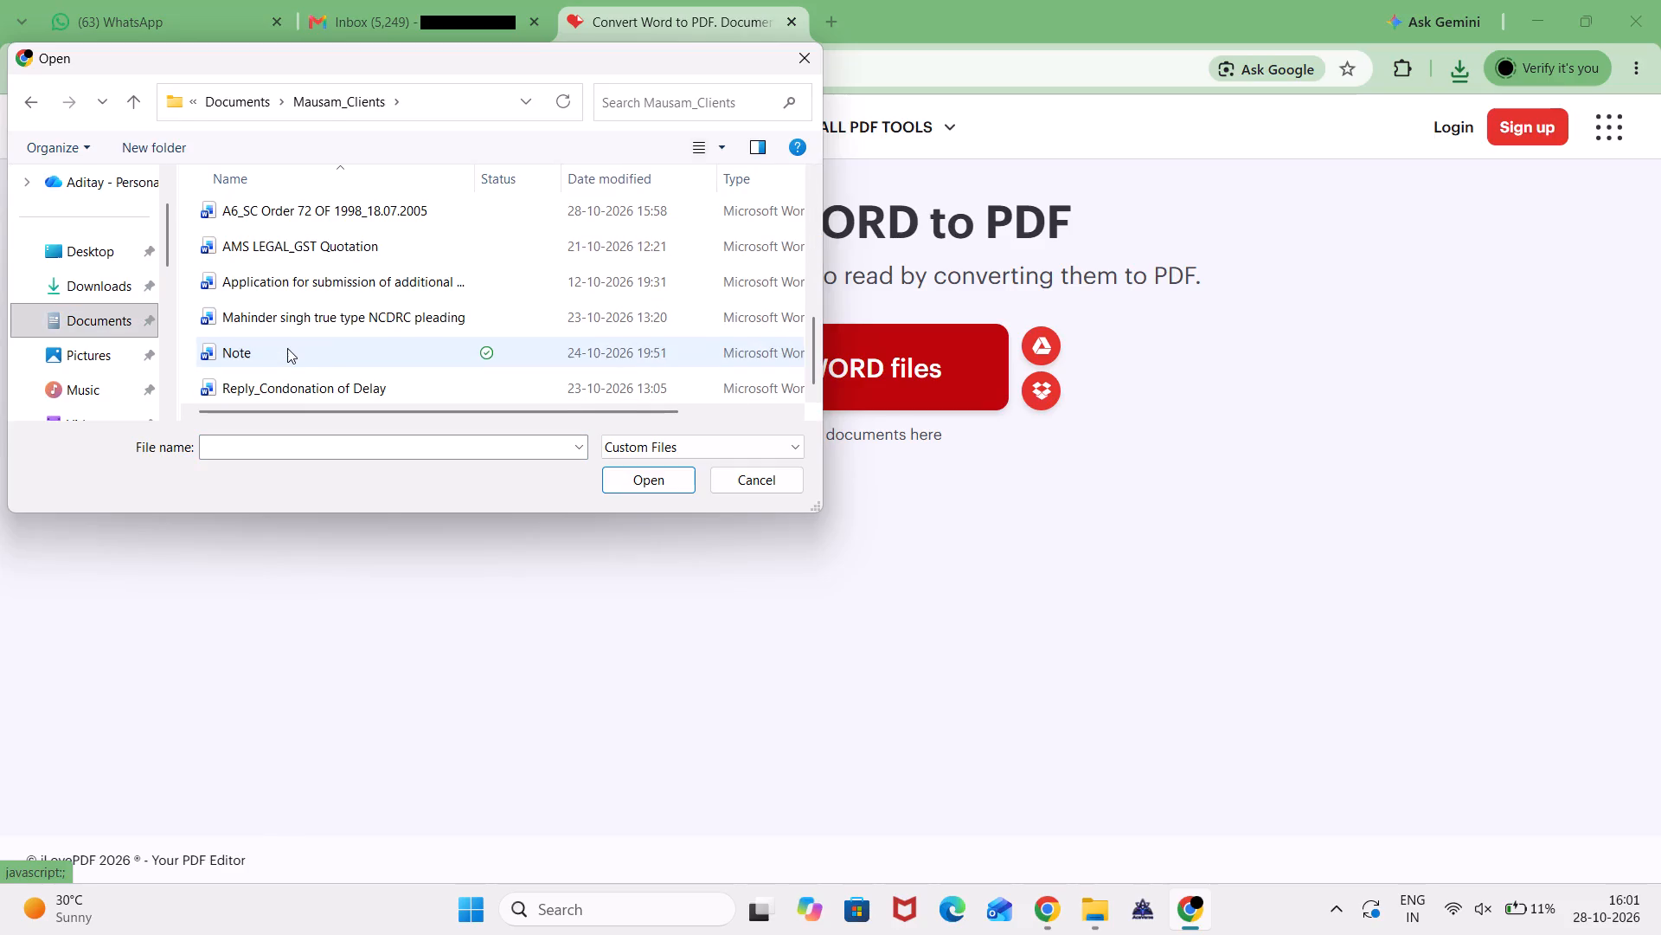
pyautogui.scroll(-1, 287, 348)
pyautogui.scroll(2, 287, 348)
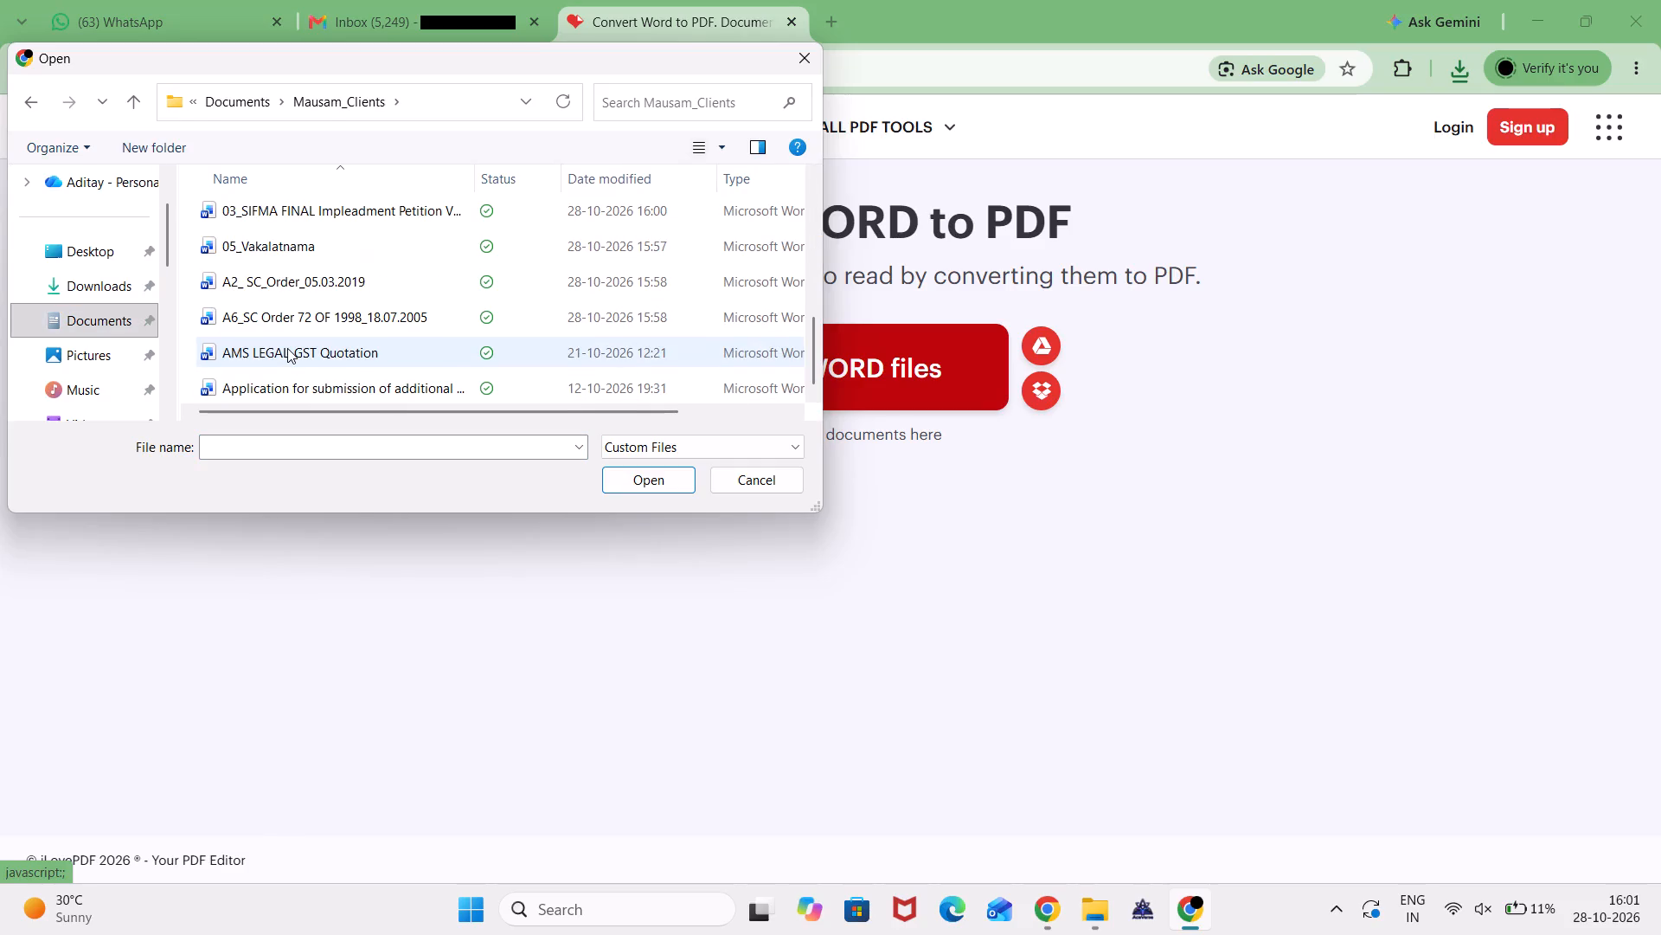
pyautogui.scroll(1, 287, 348)
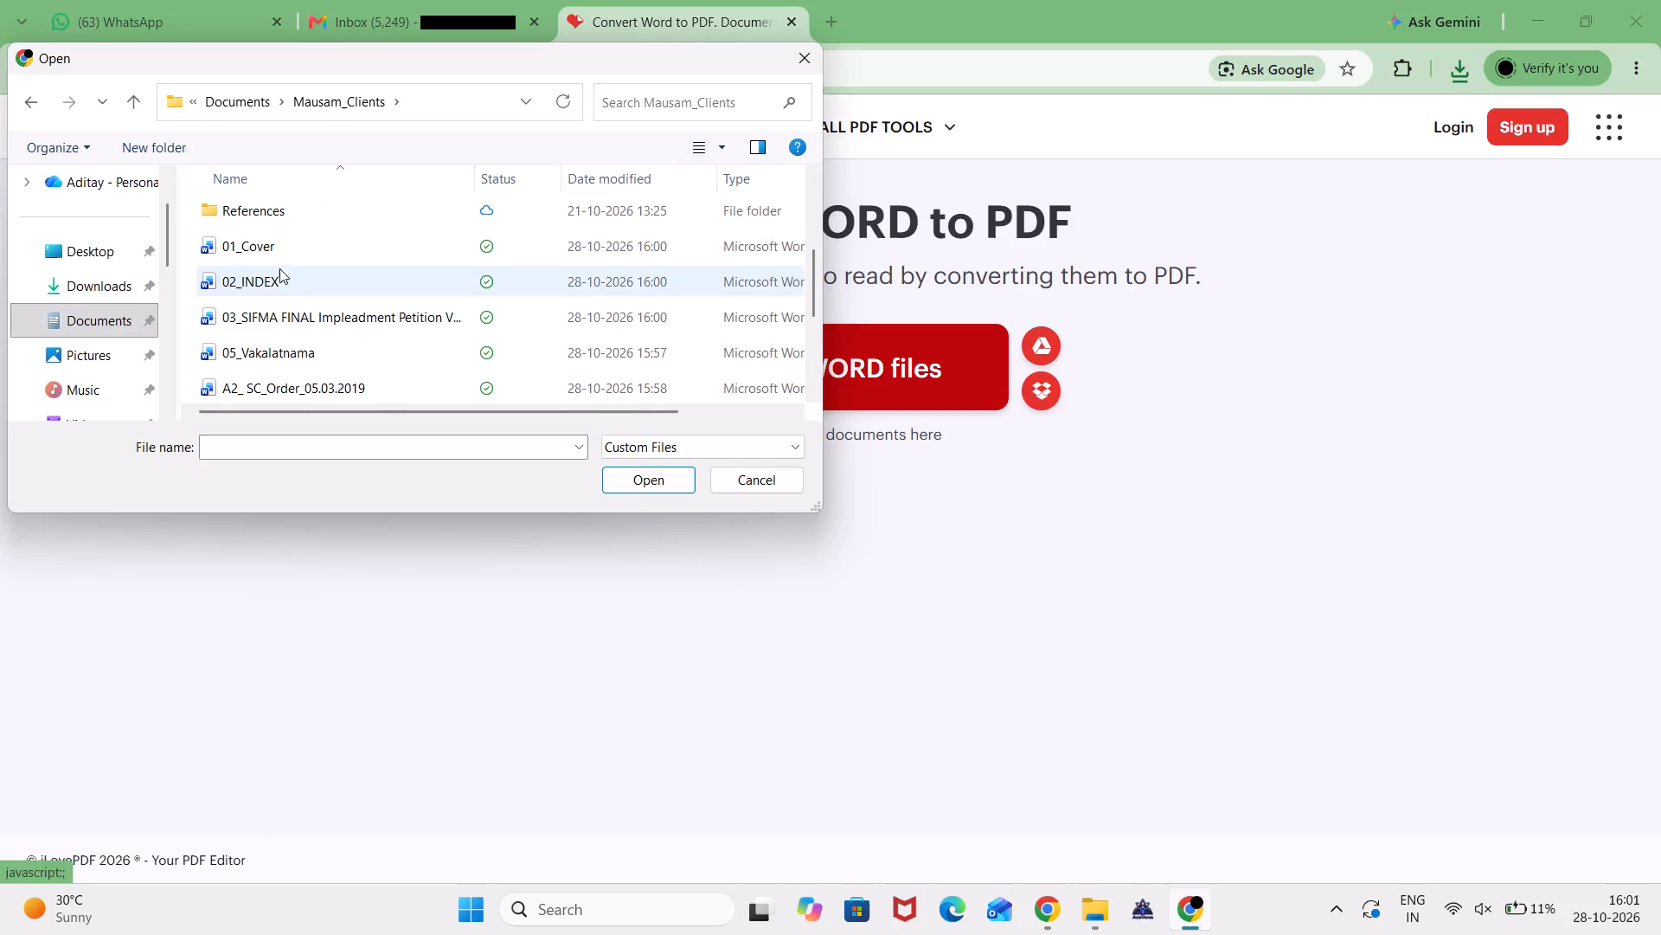
pyautogui.click(279, 268)
pyautogui.click(614, 472)
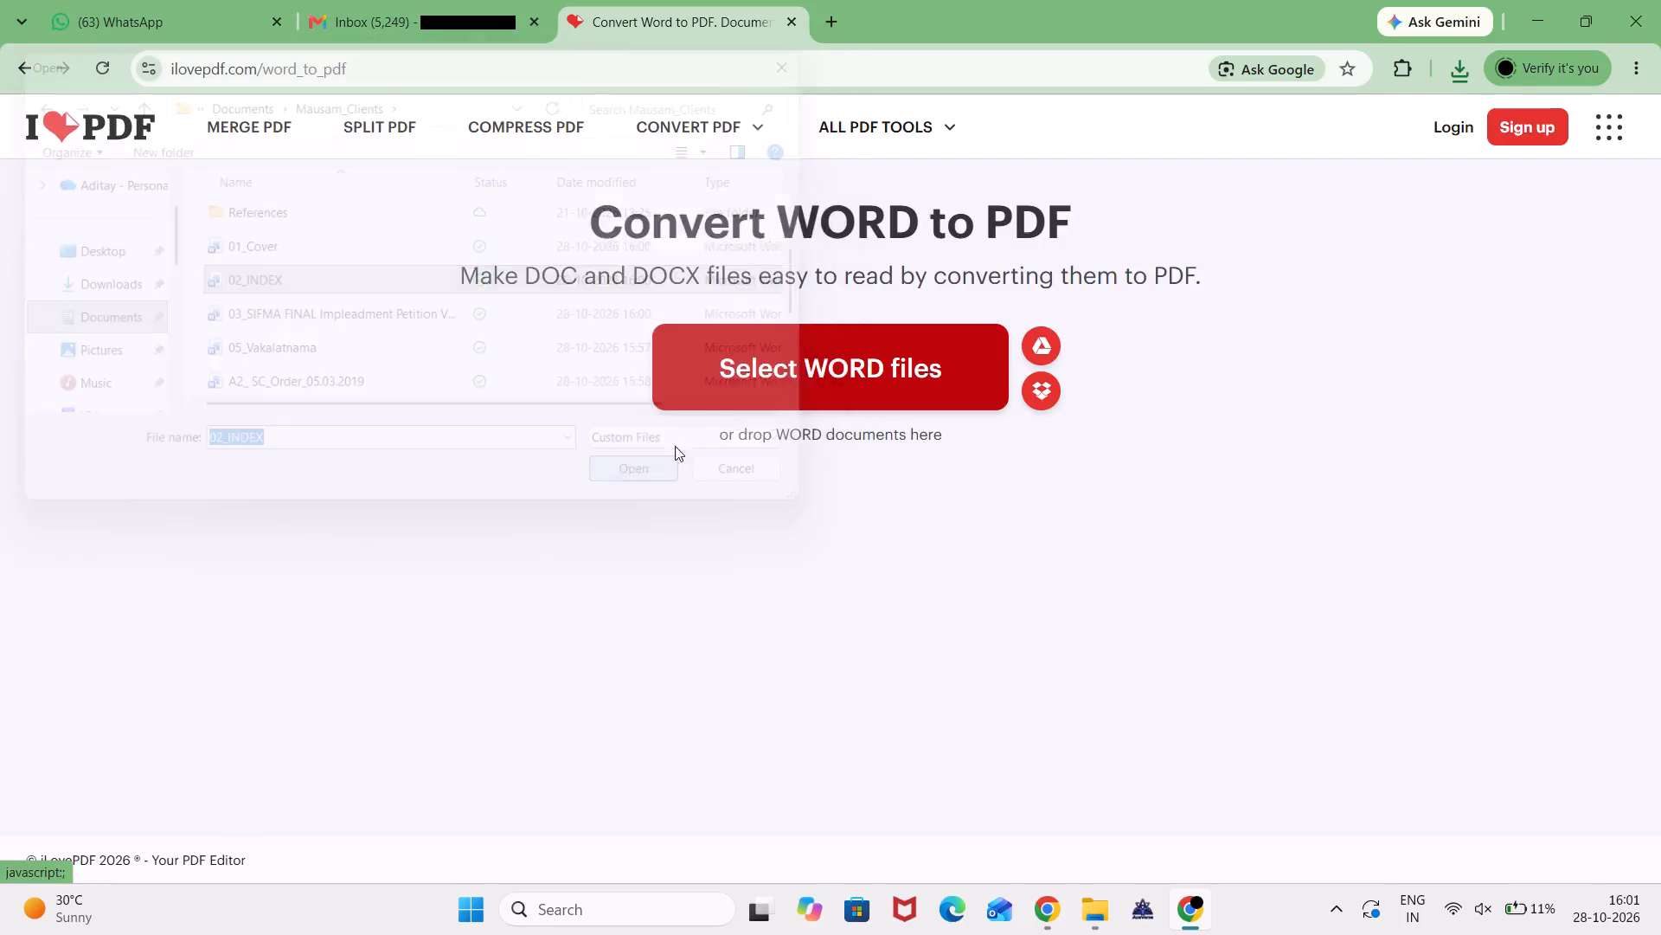
pyautogui.click(1317, 814)
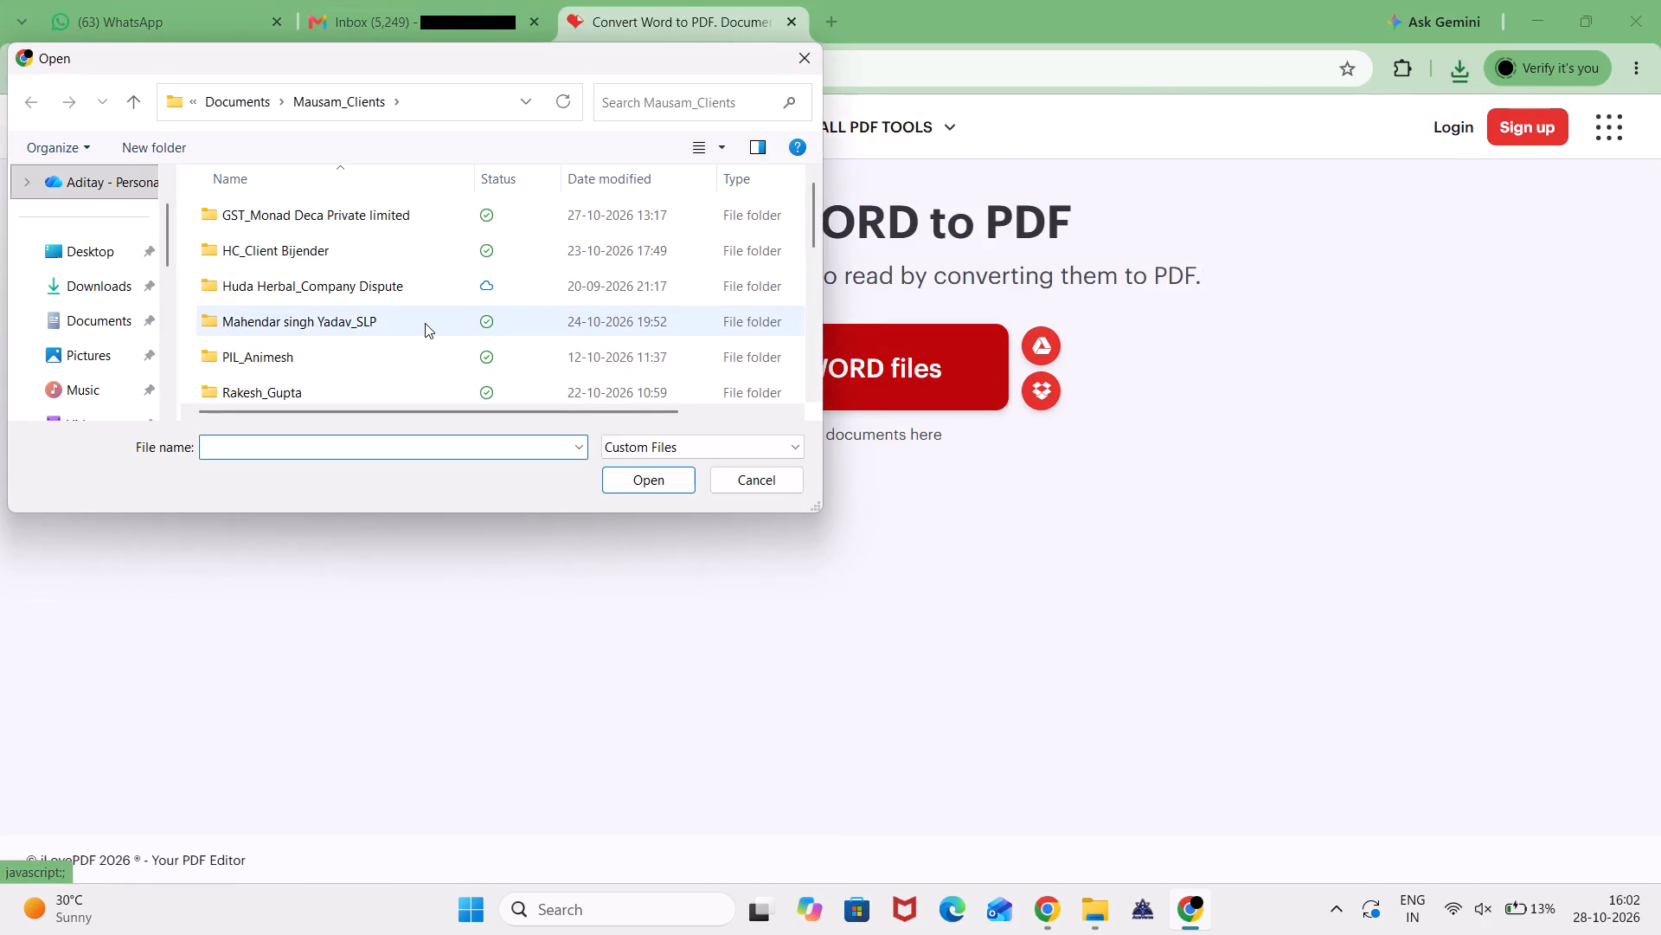
pyautogui.scroll(-1, 425, 323)
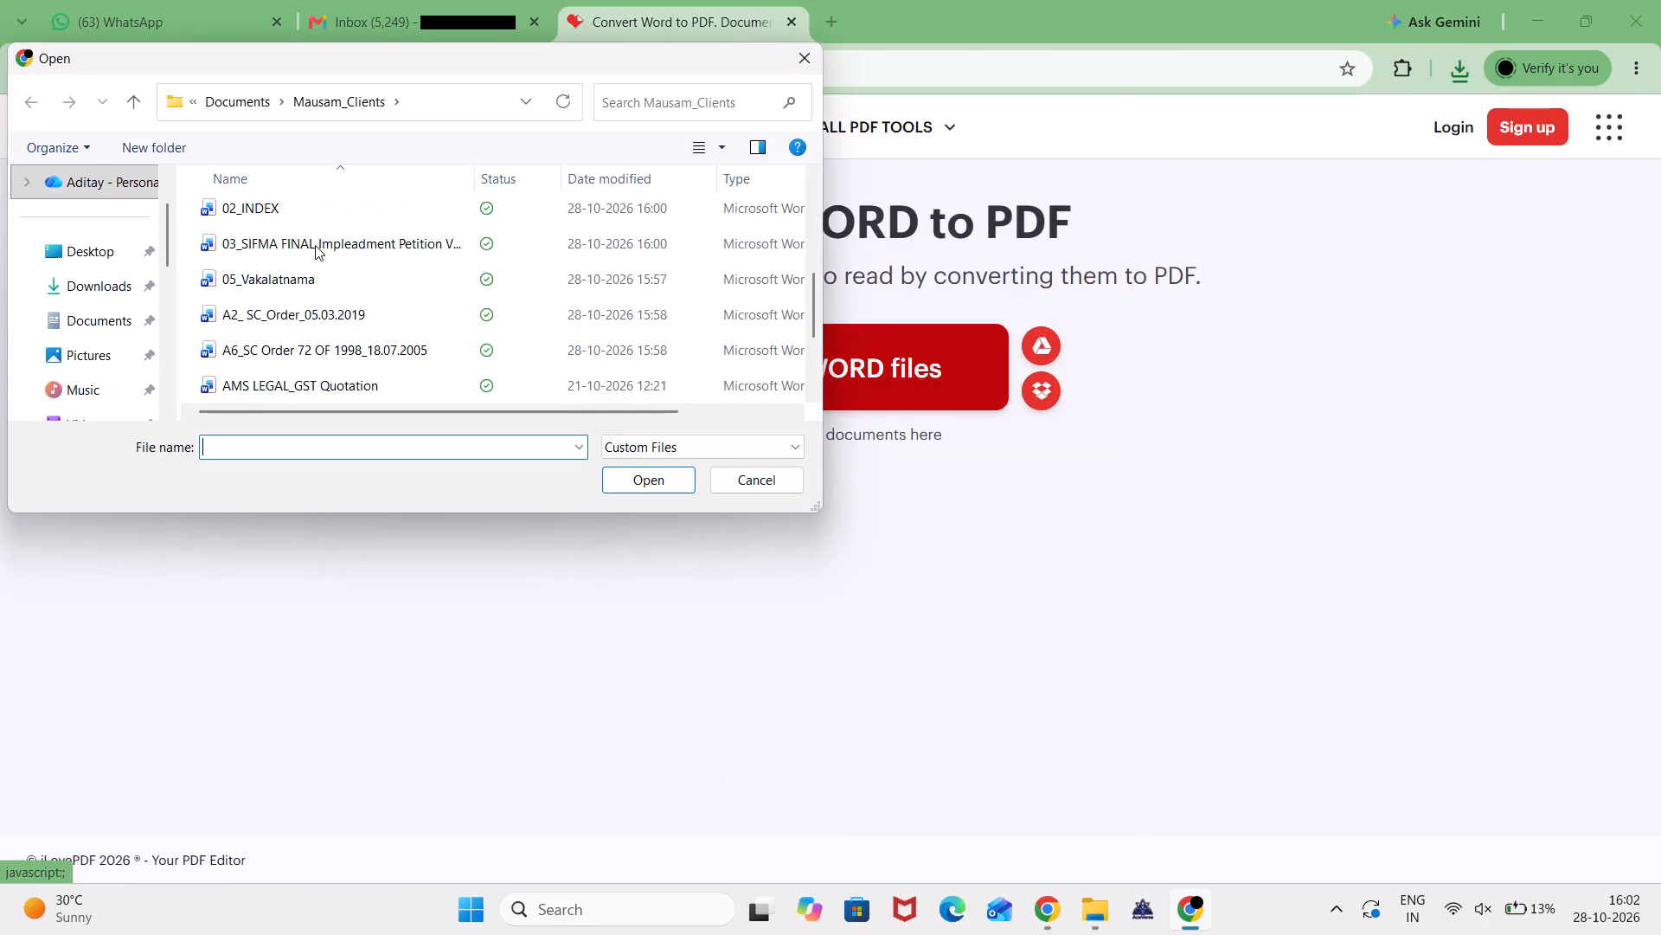
pyautogui.scroll(1, 314, 245)
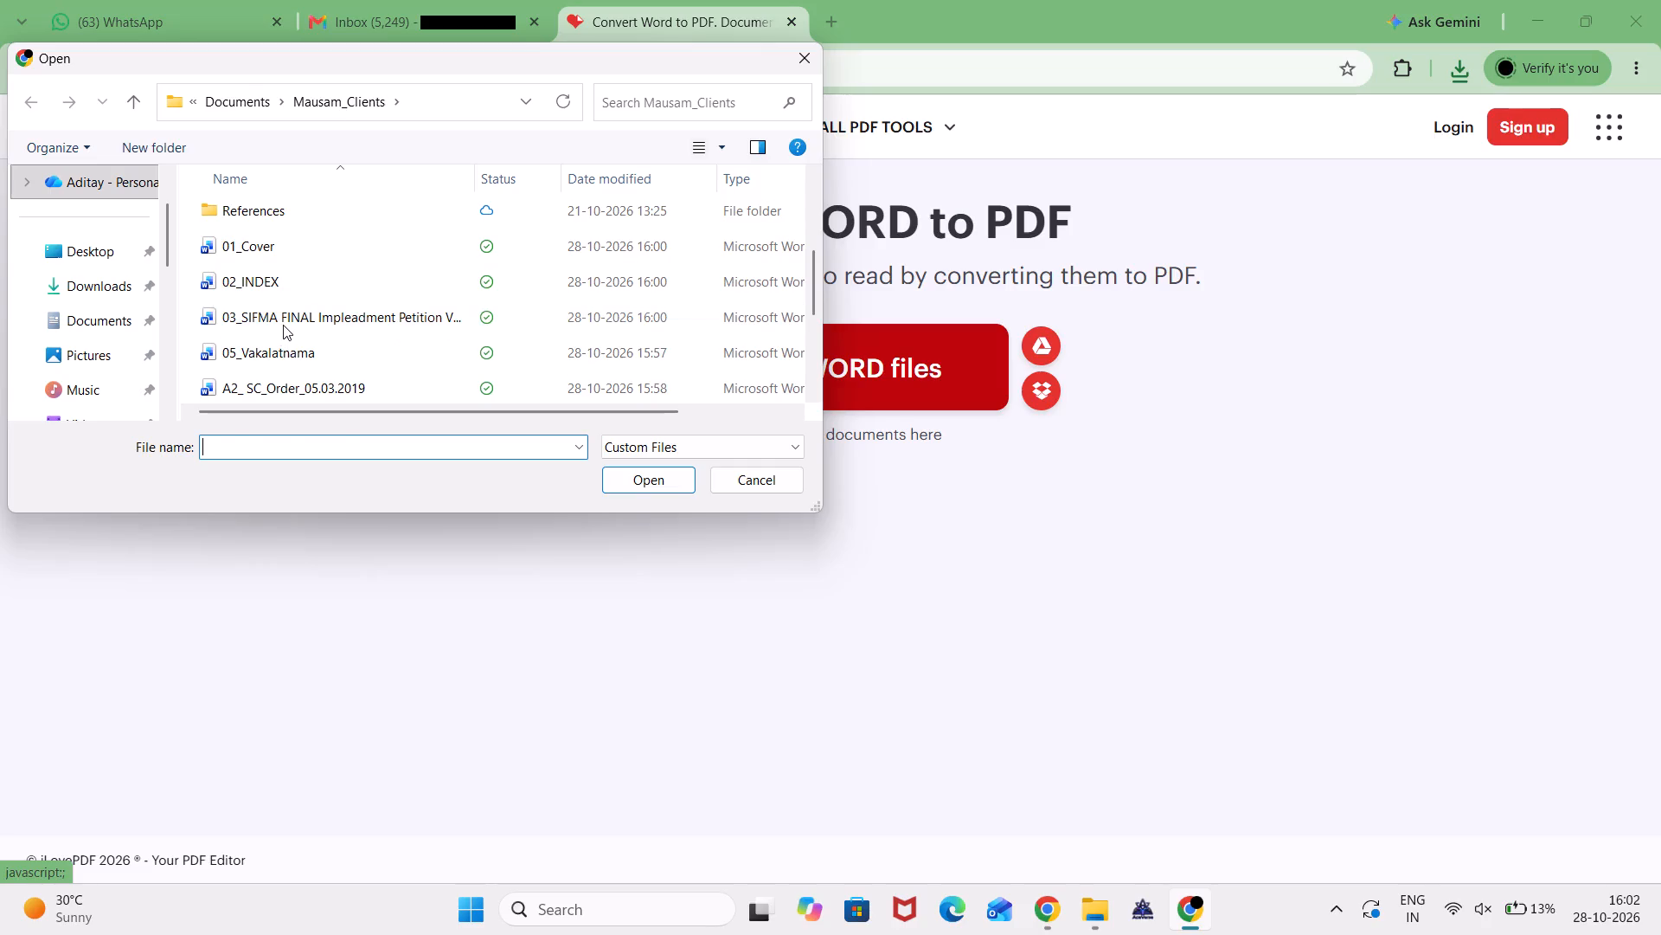
pyautogui.click(283, 325)
pyautogui.click(606, 477)
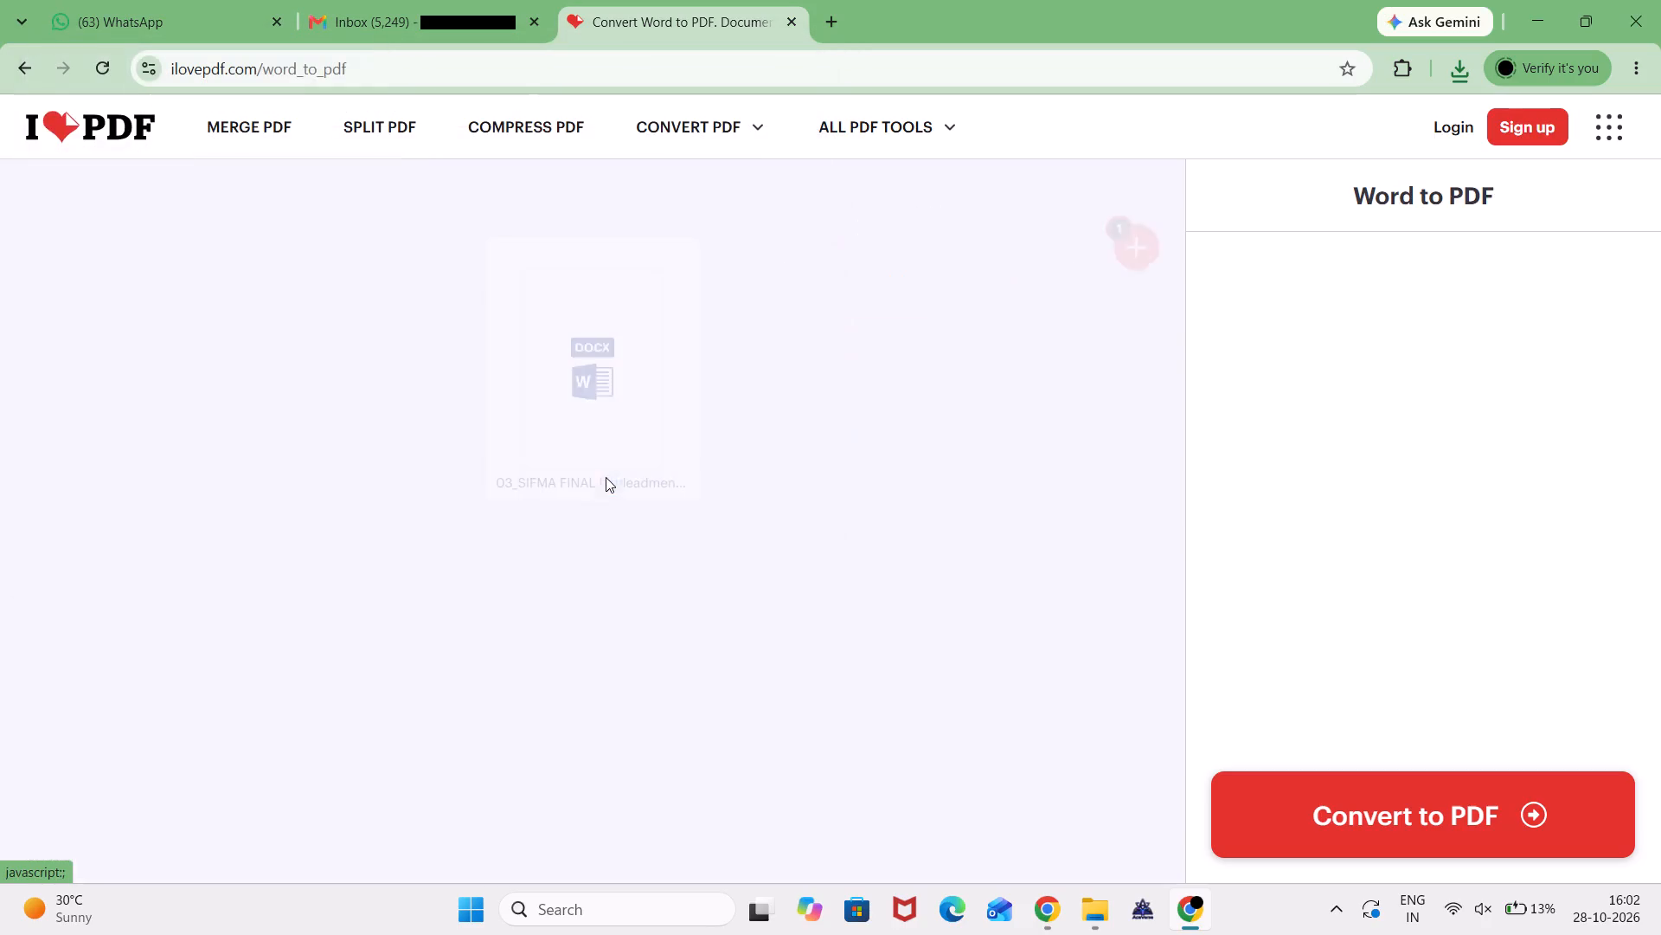
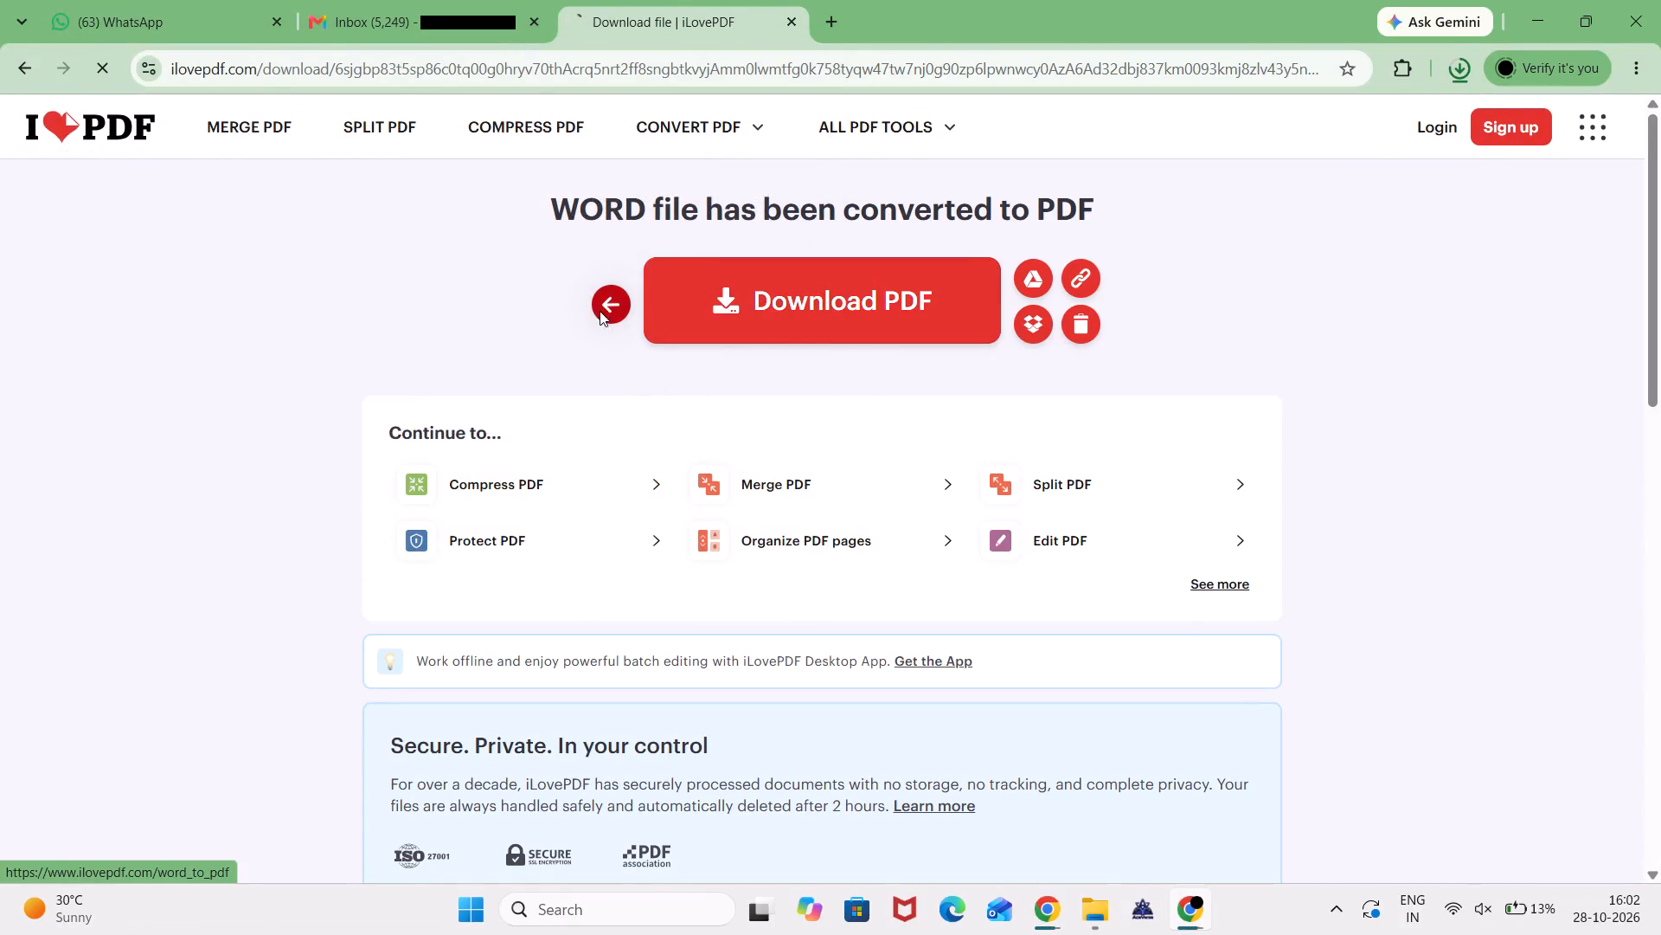
# Load the A2_ SC_Order_05.03.2019 document from the Mausam_Clients folder into the Word to PDF converter.
pyautogui.click(724, 371)
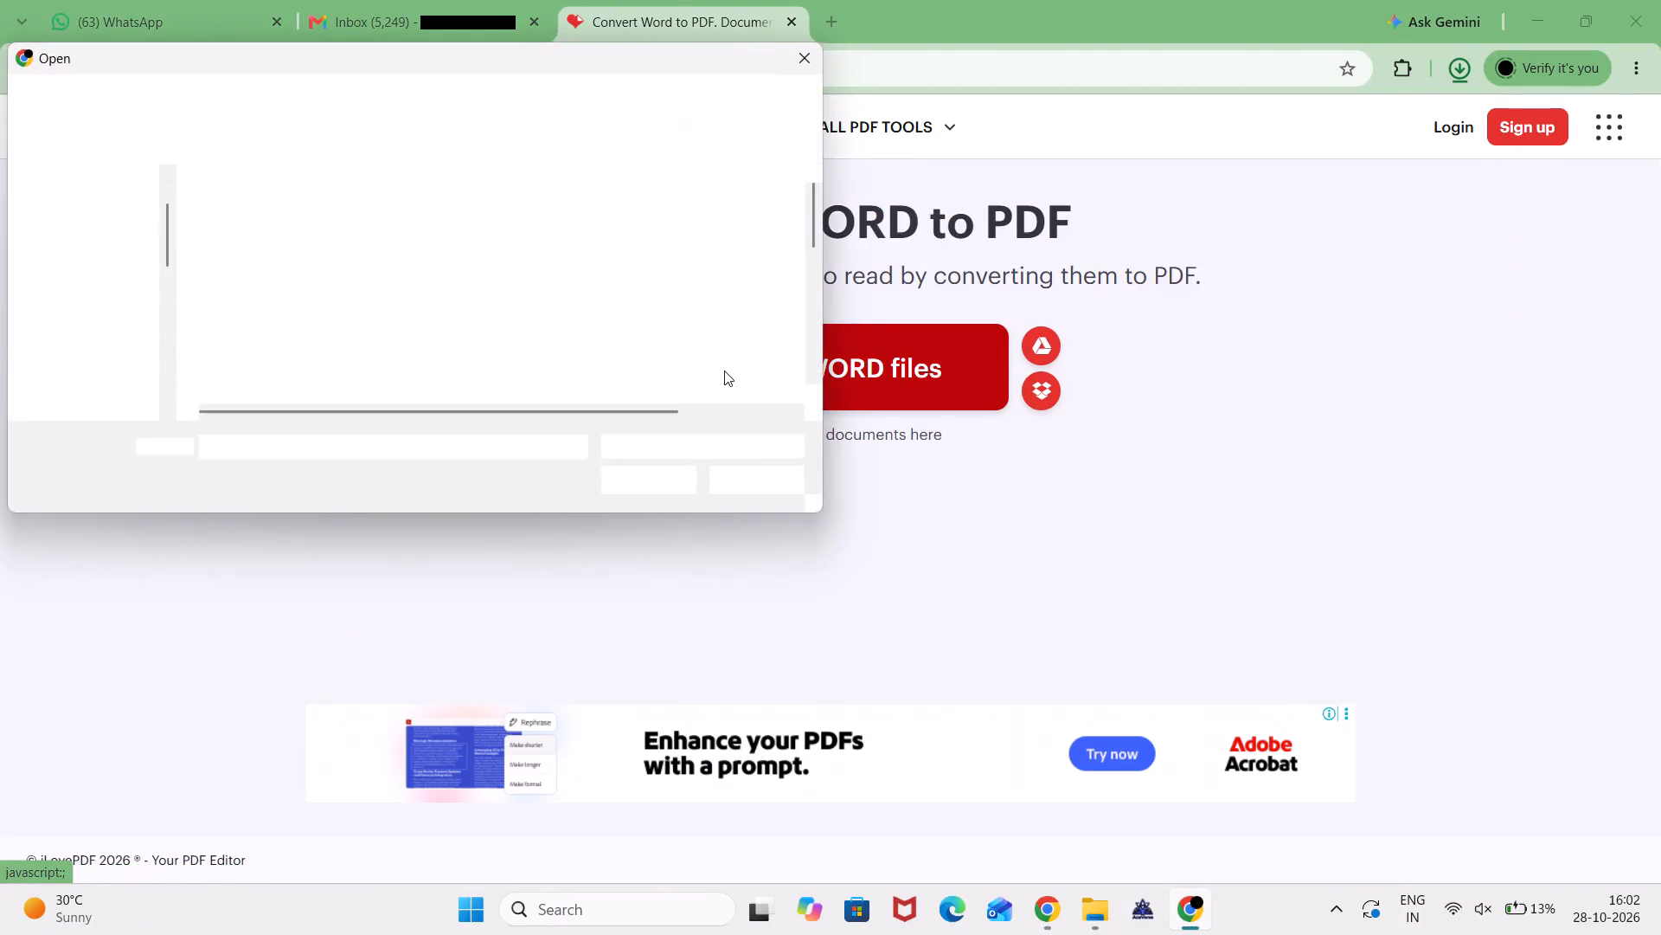
pyautogui.scroll(-2, 480, 293)
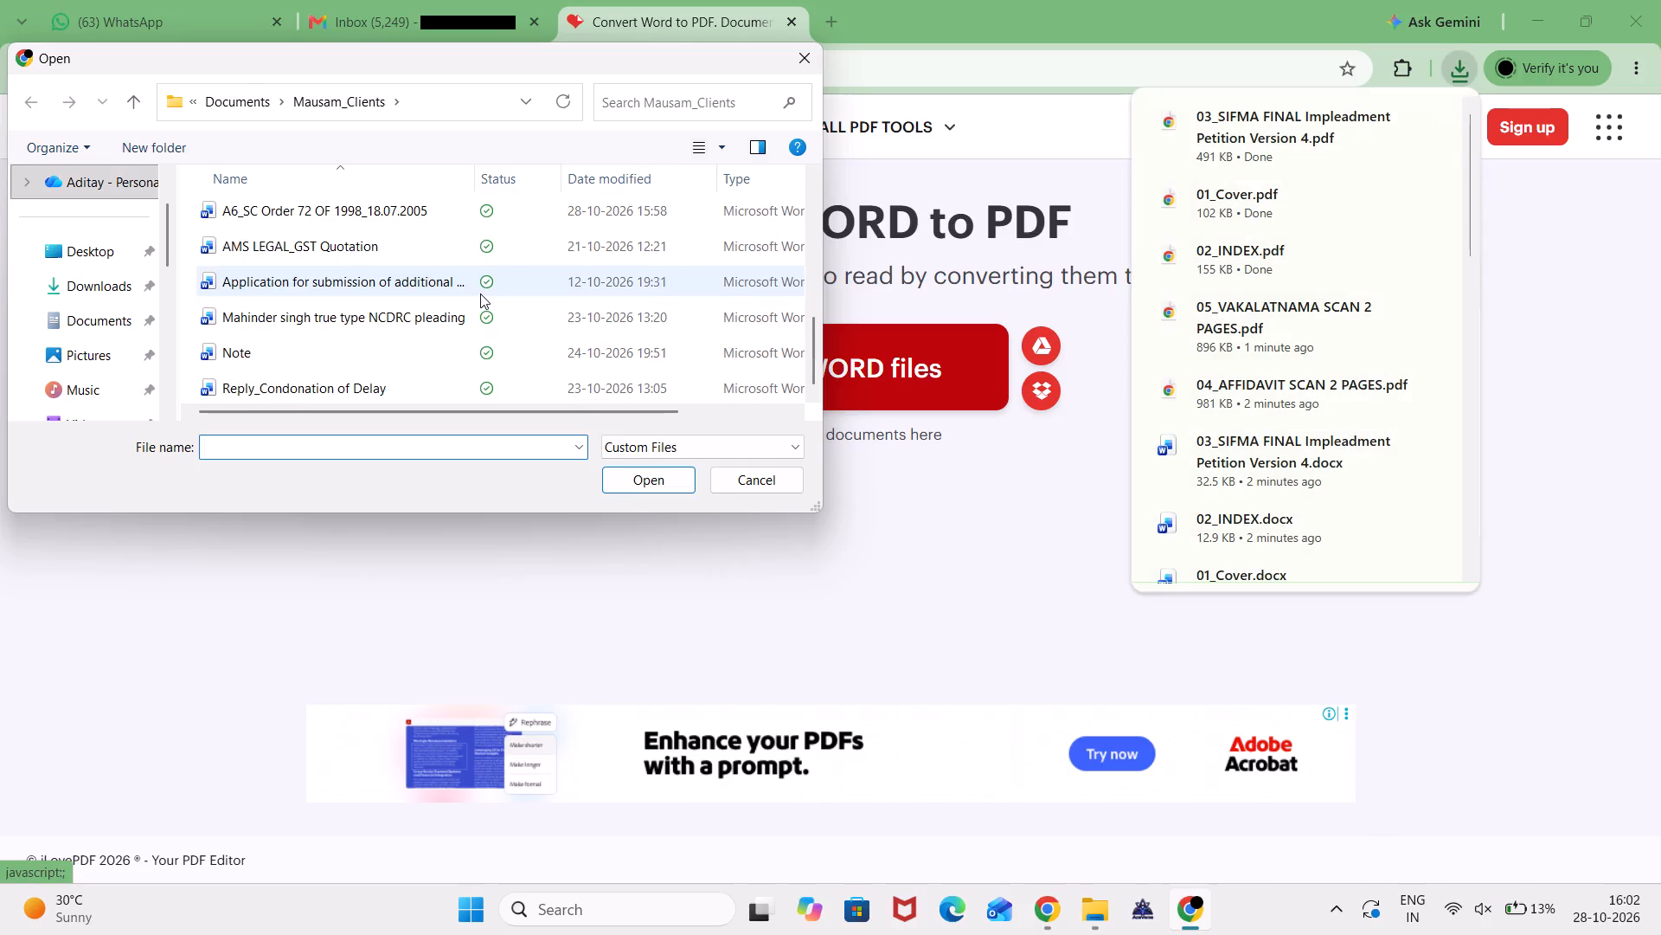
pyautogui.scroll(-2, 480, 293)
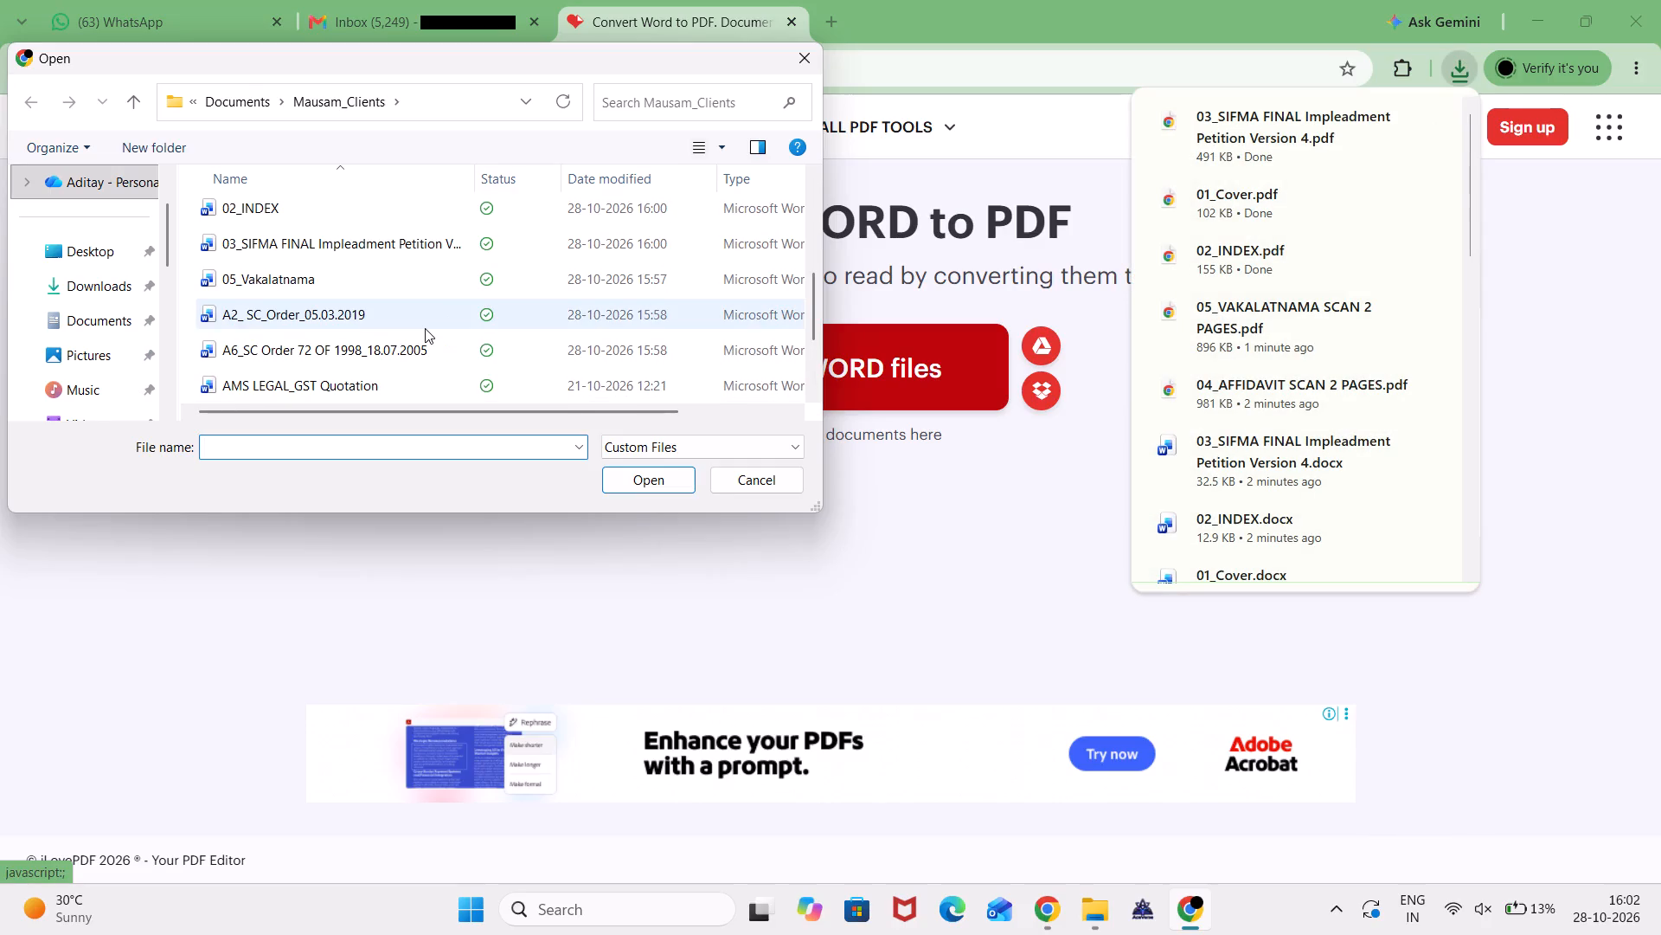
pyautogui.scroll(-1, 425, 328)
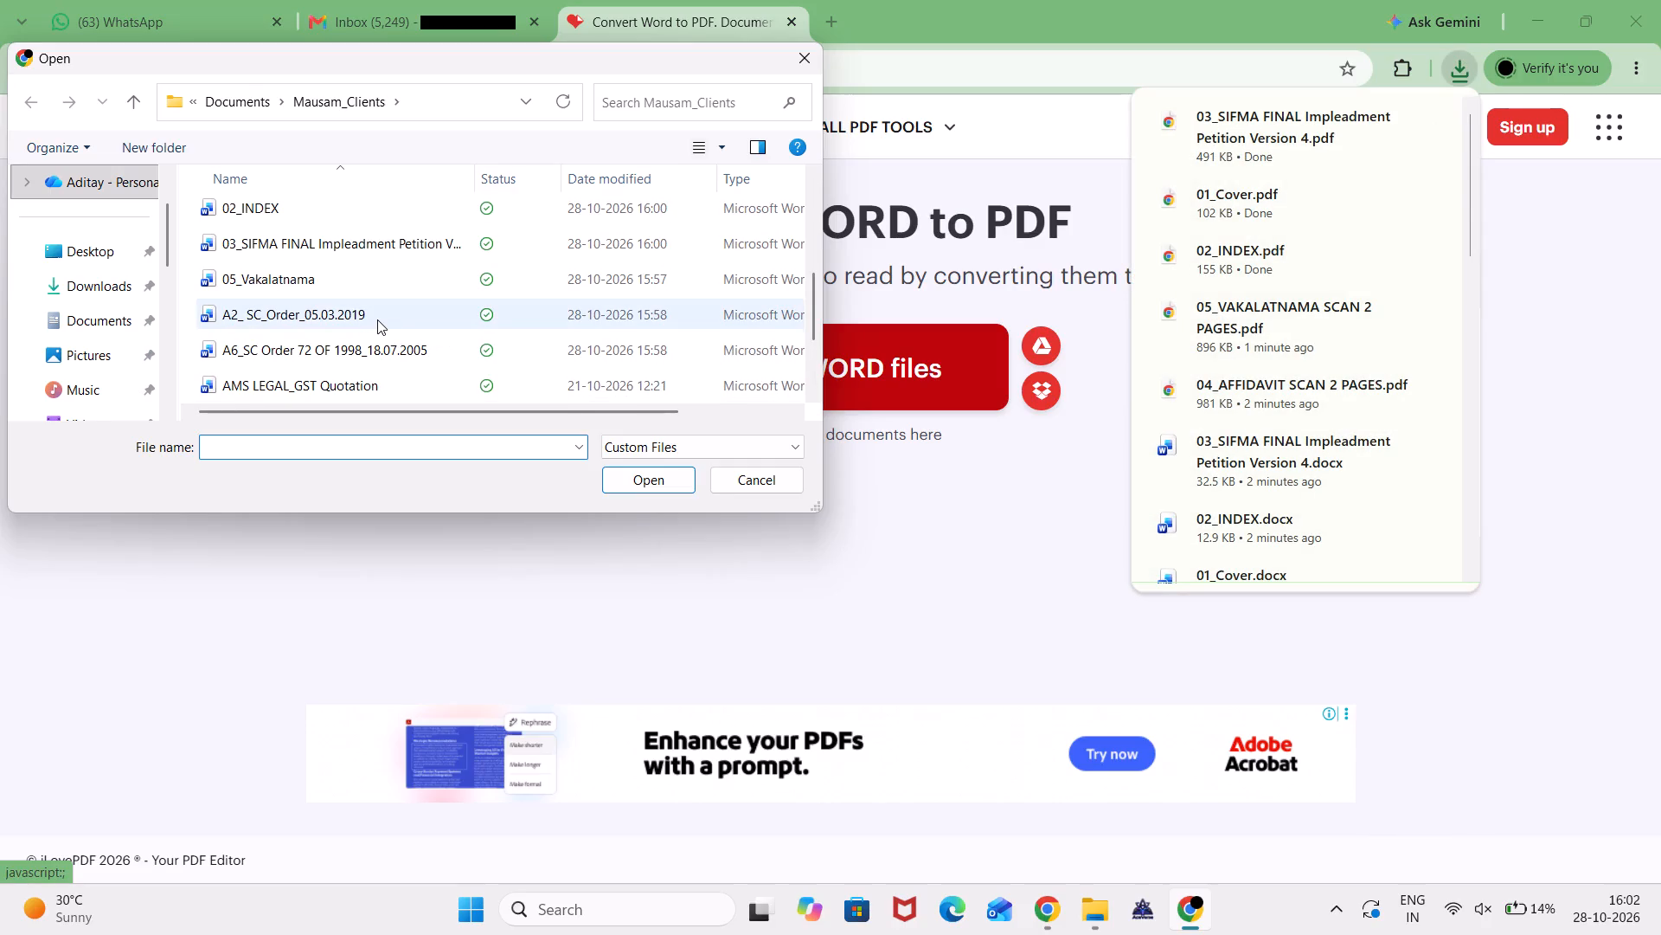
pyautogui.click(377, 319)
pyautogui.click(628, 477)
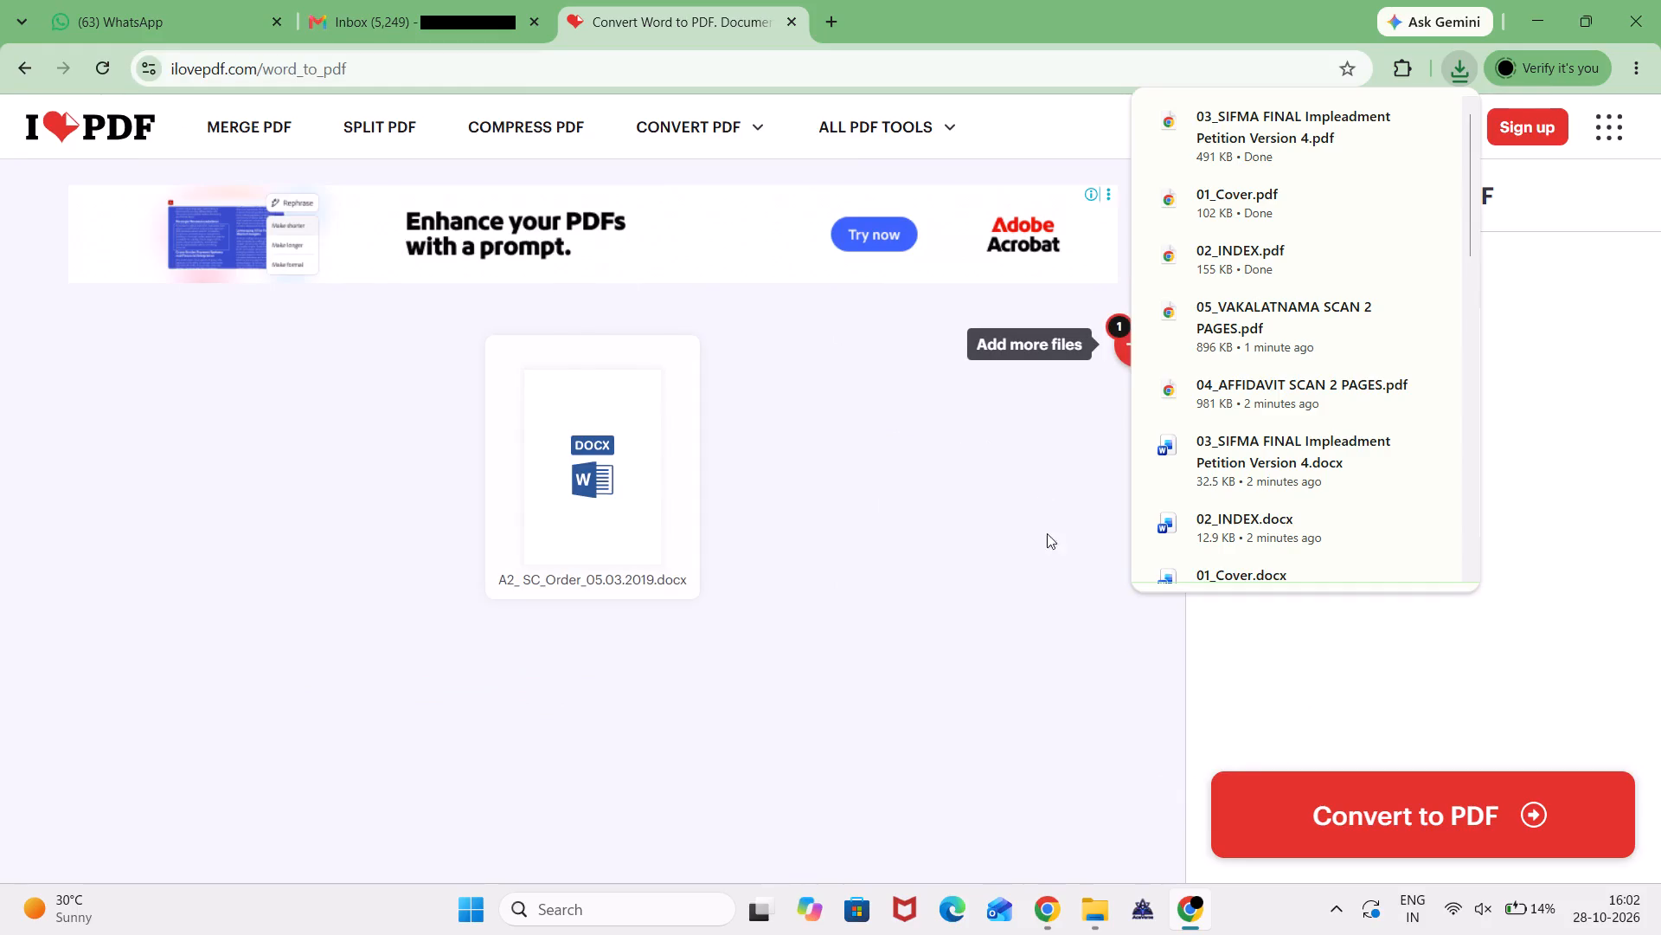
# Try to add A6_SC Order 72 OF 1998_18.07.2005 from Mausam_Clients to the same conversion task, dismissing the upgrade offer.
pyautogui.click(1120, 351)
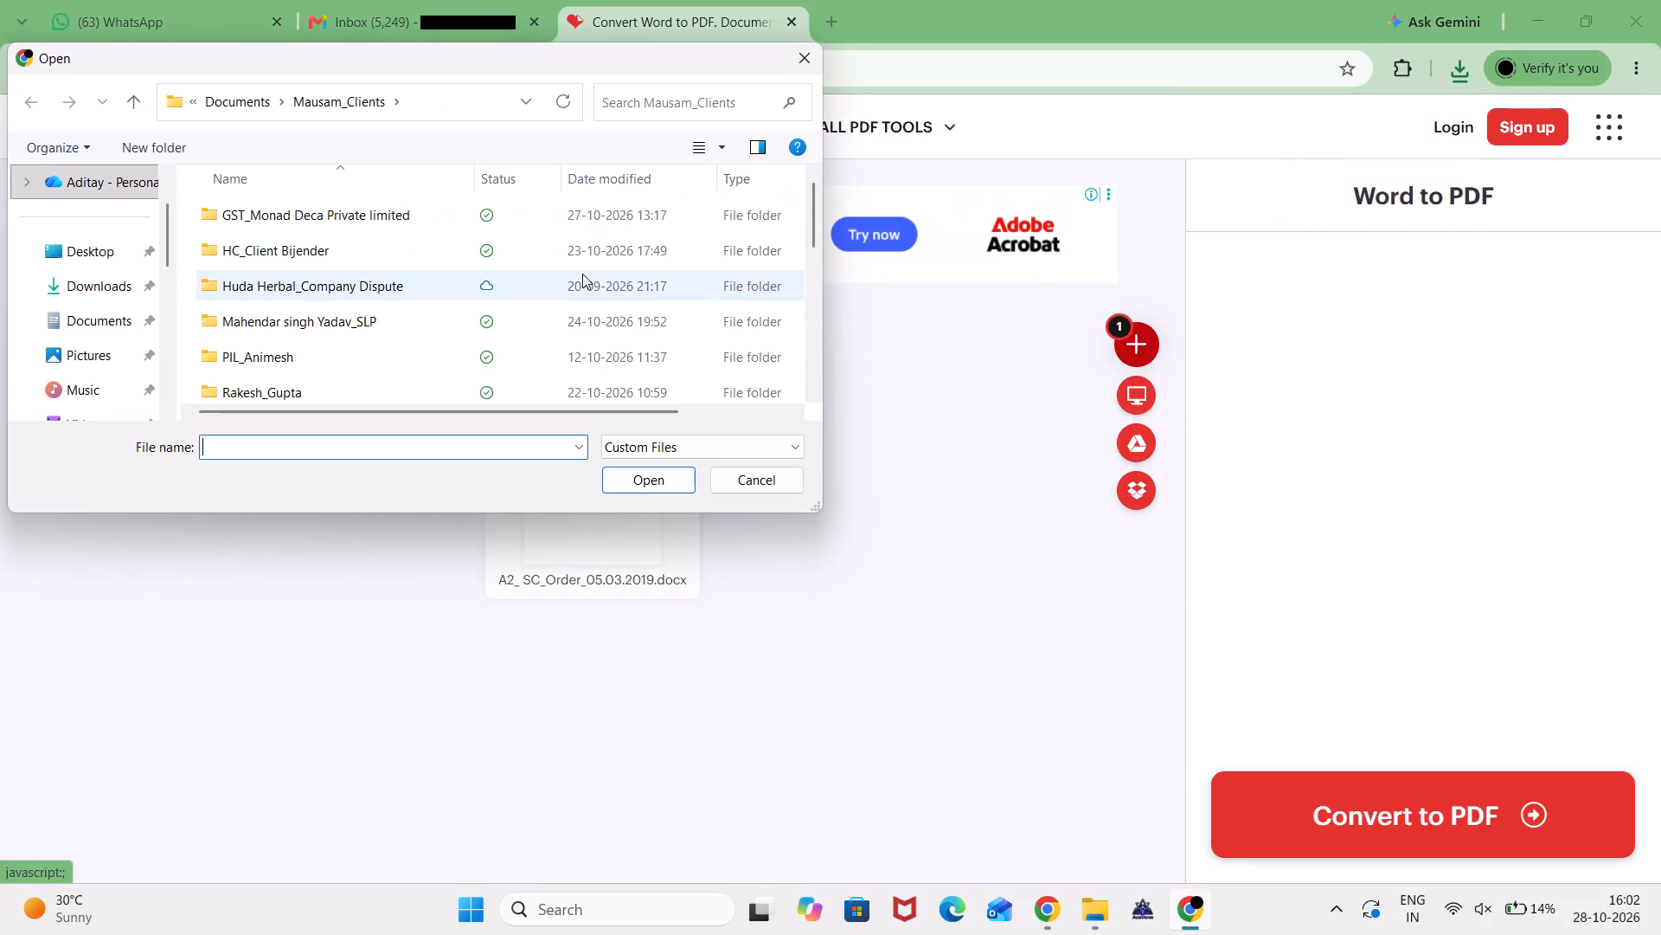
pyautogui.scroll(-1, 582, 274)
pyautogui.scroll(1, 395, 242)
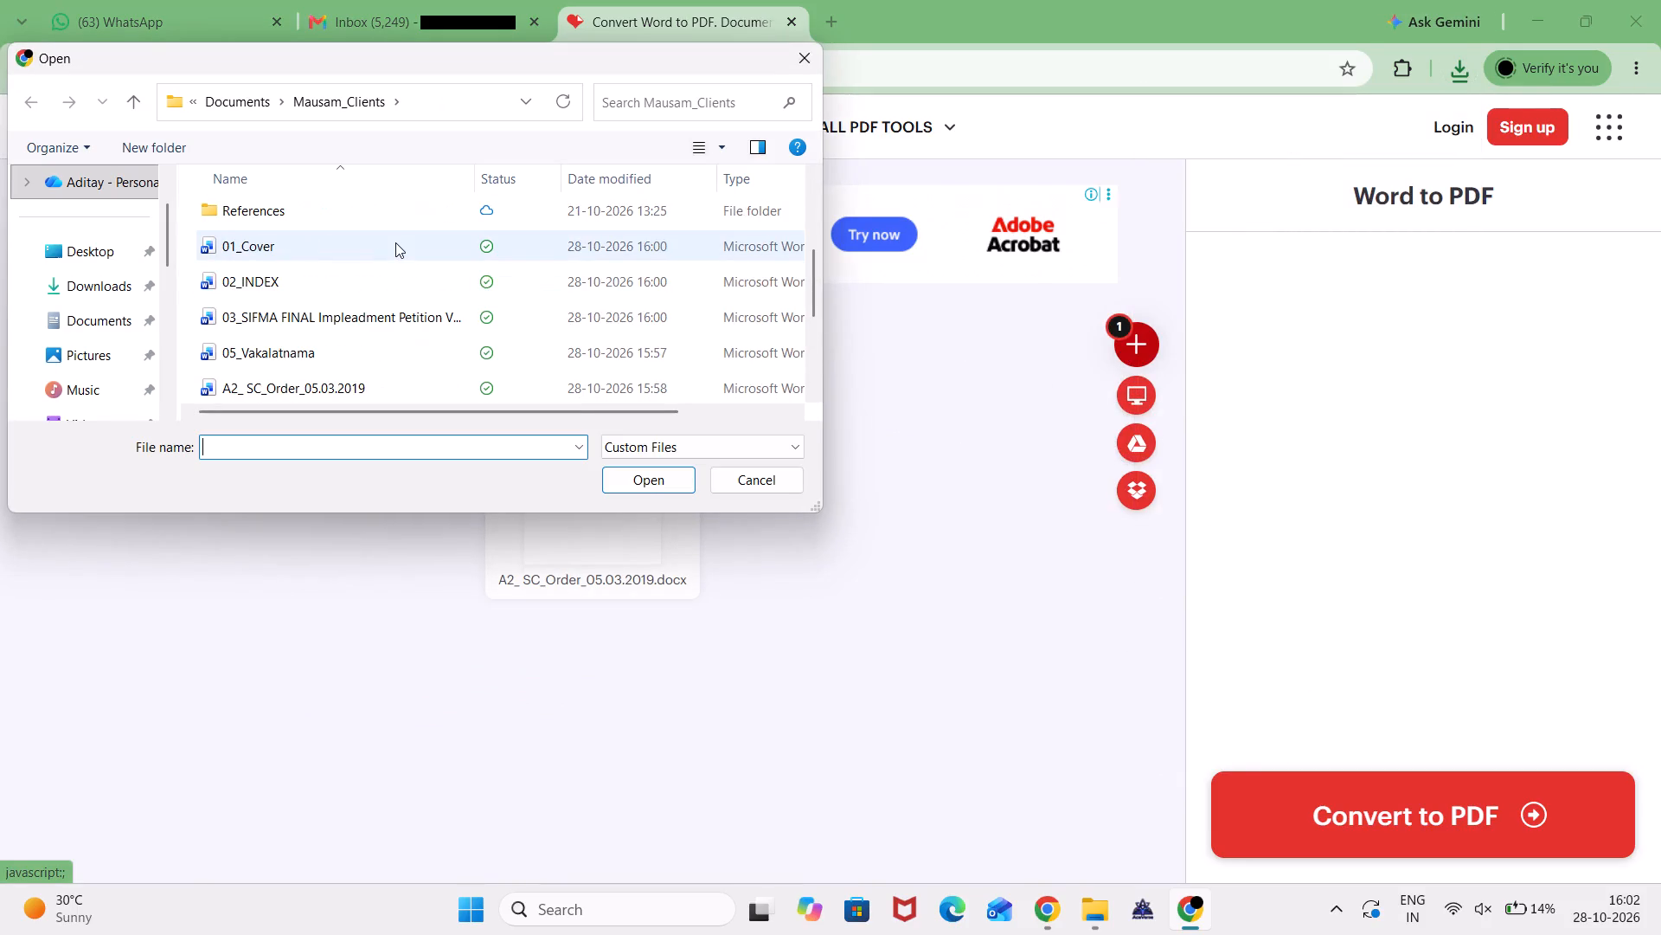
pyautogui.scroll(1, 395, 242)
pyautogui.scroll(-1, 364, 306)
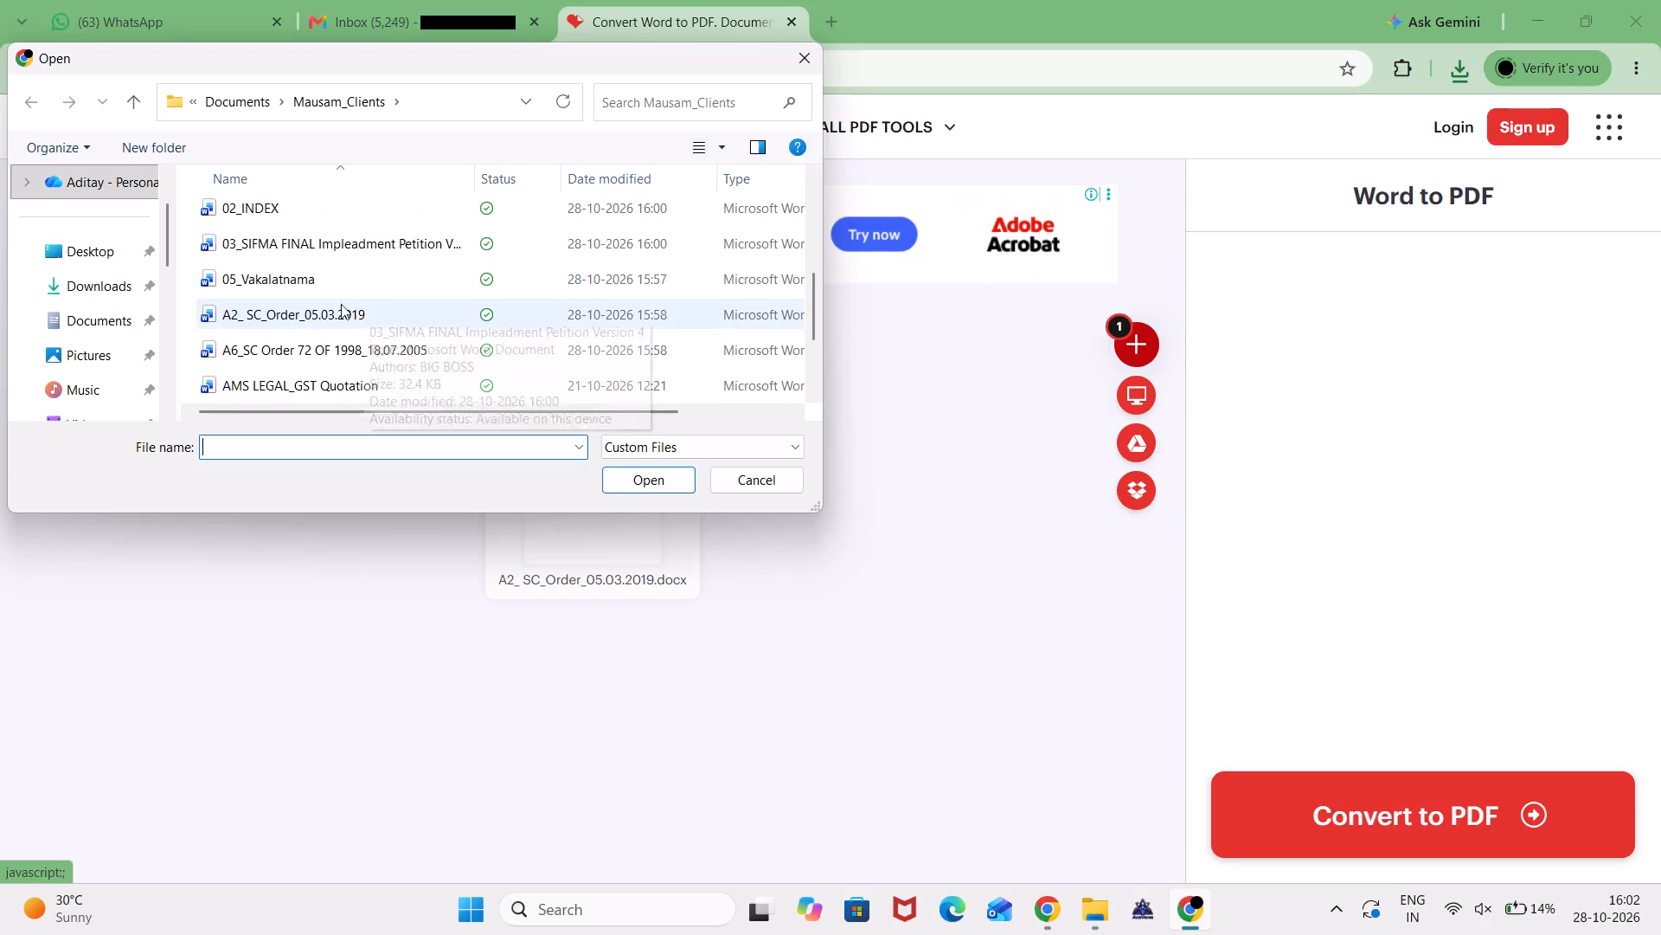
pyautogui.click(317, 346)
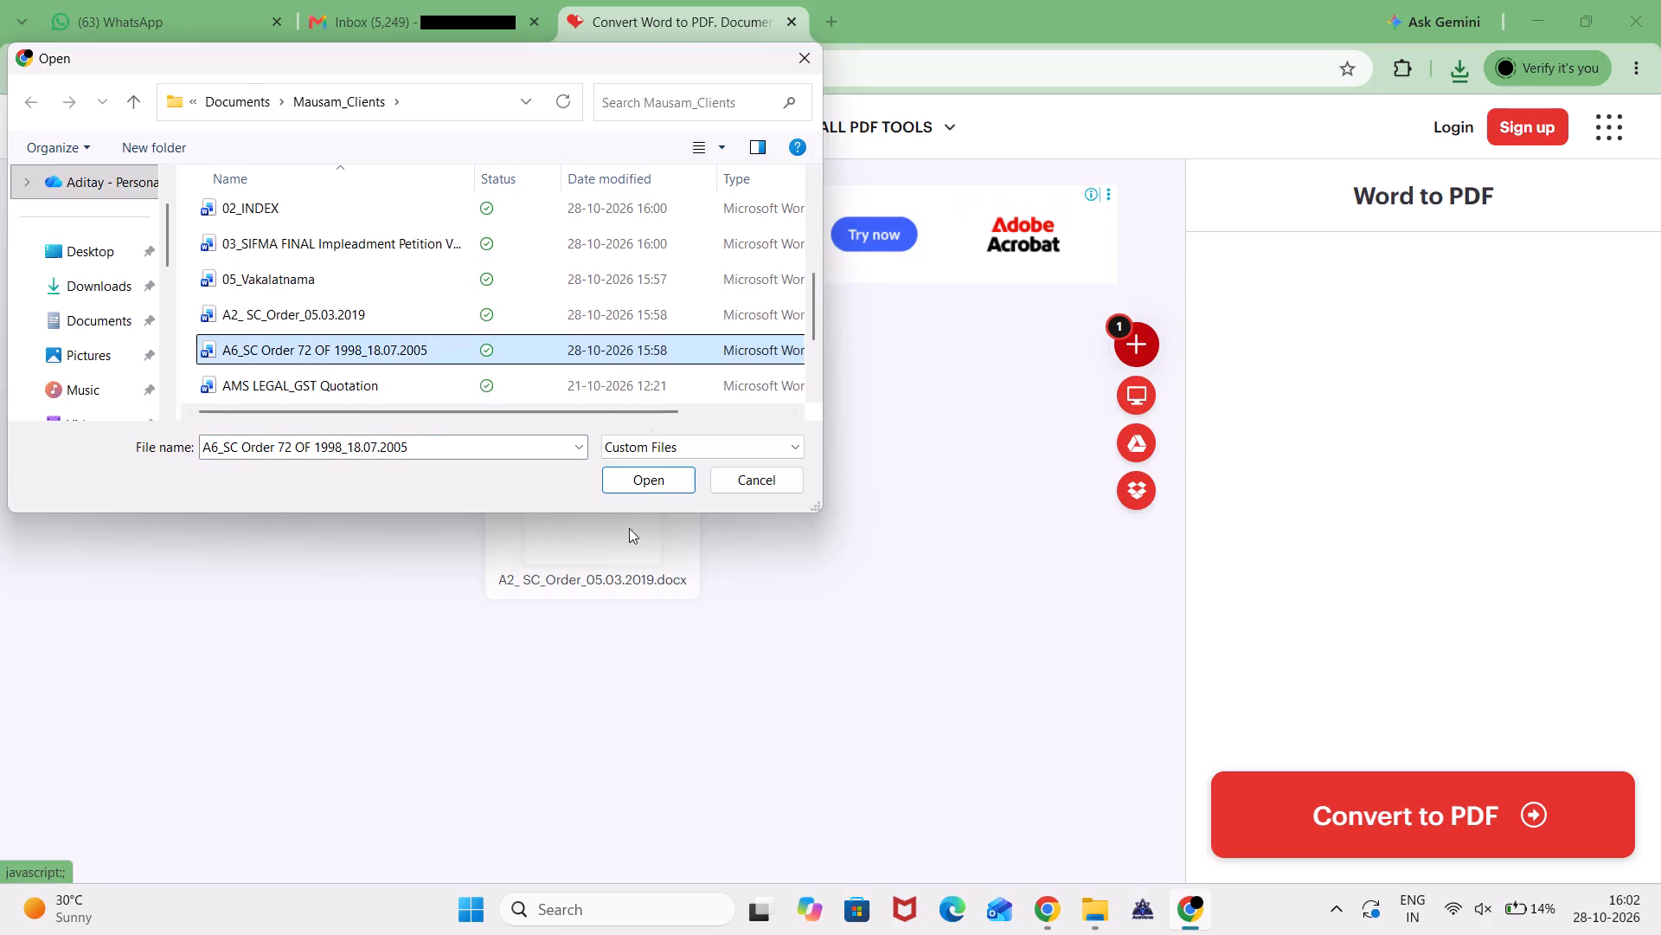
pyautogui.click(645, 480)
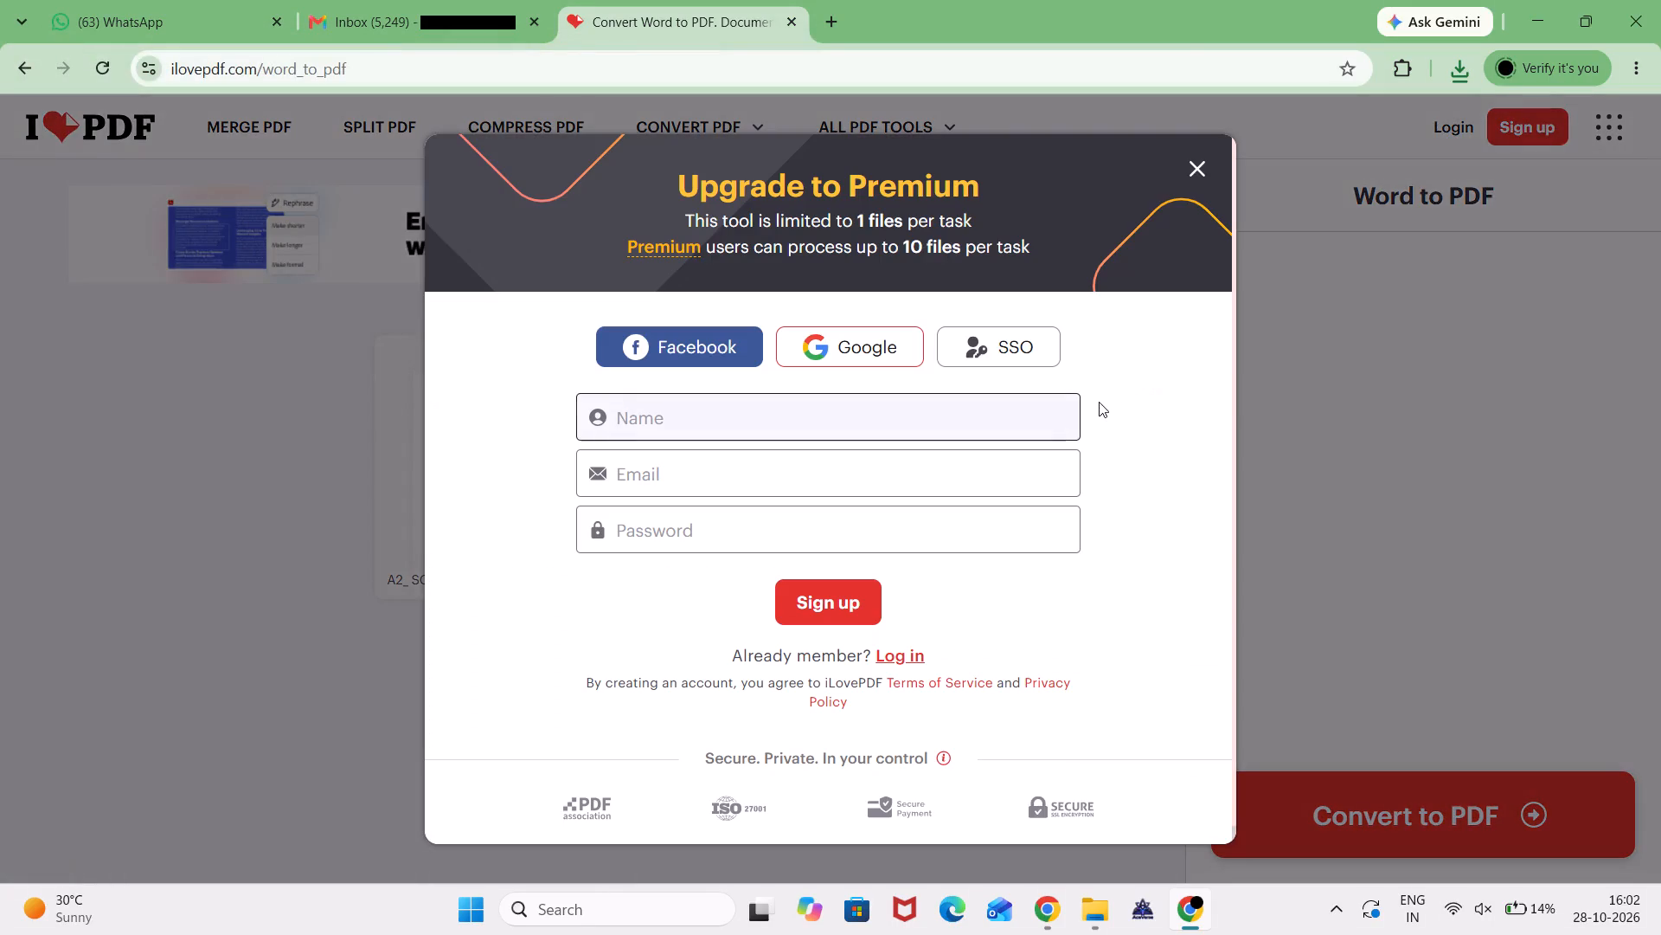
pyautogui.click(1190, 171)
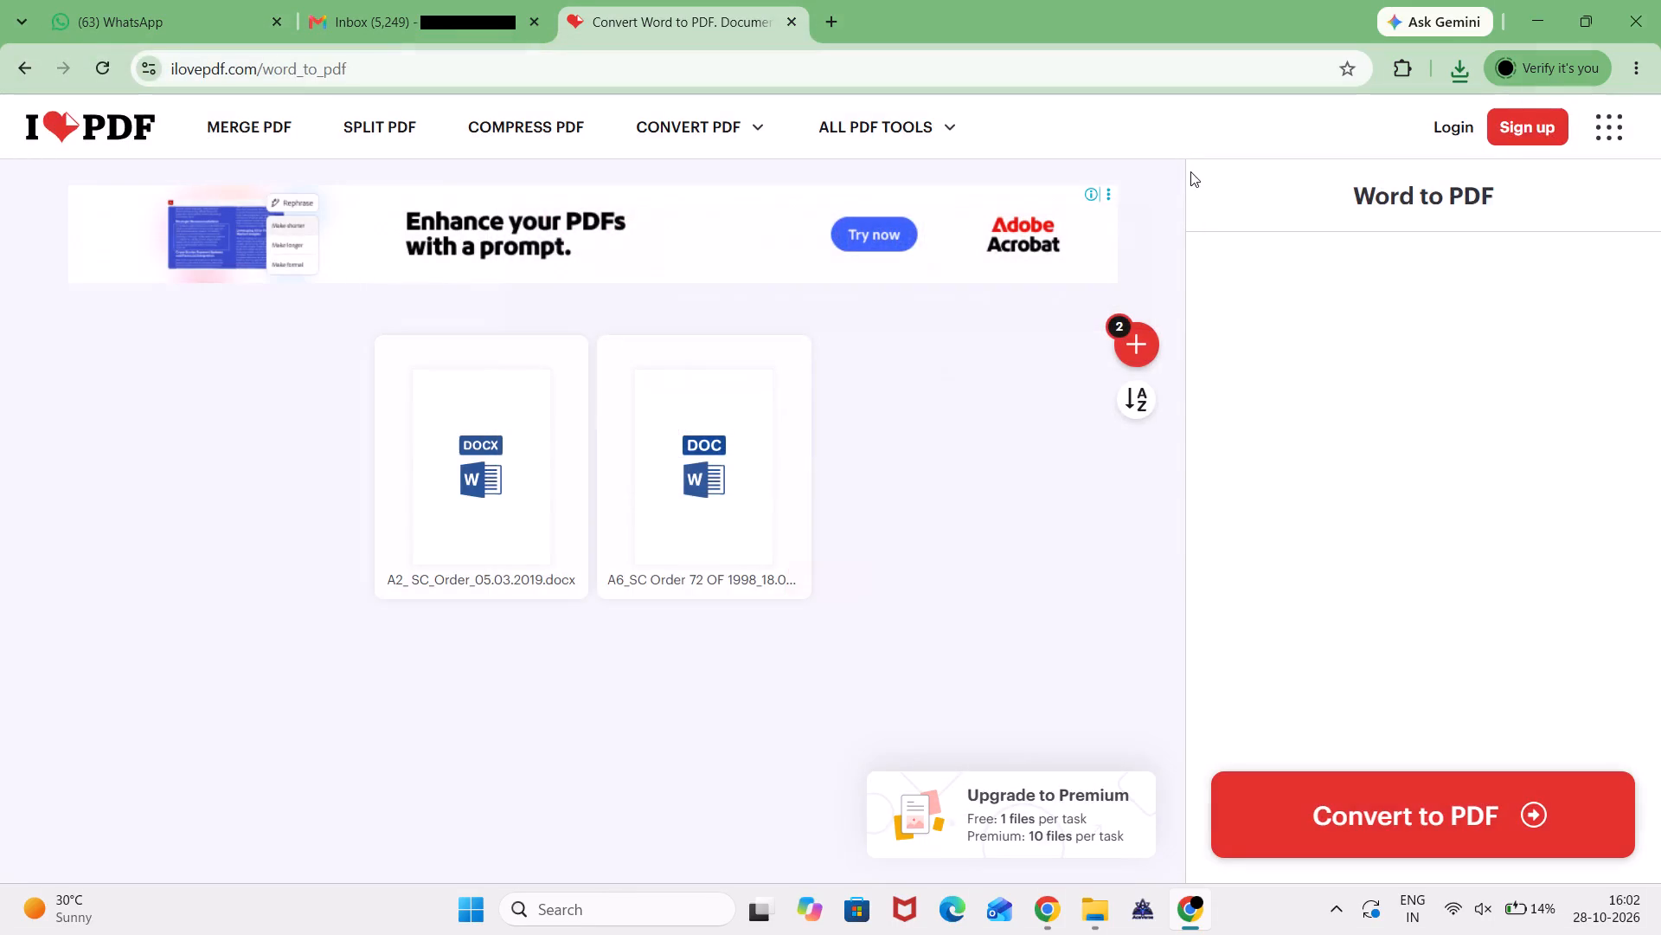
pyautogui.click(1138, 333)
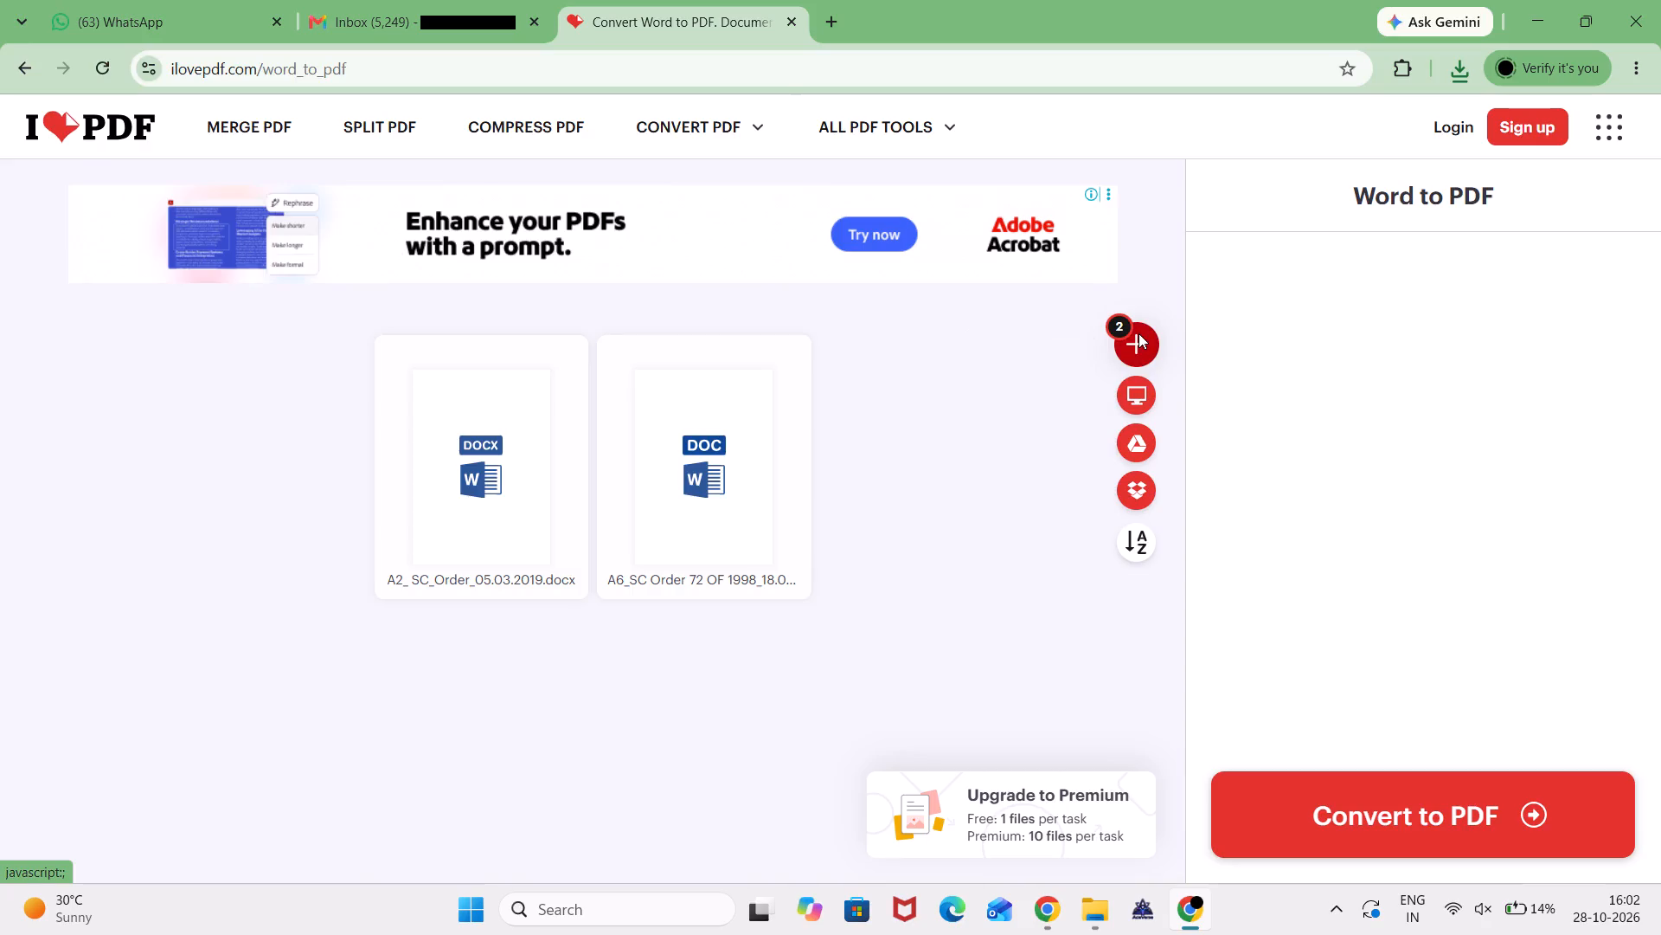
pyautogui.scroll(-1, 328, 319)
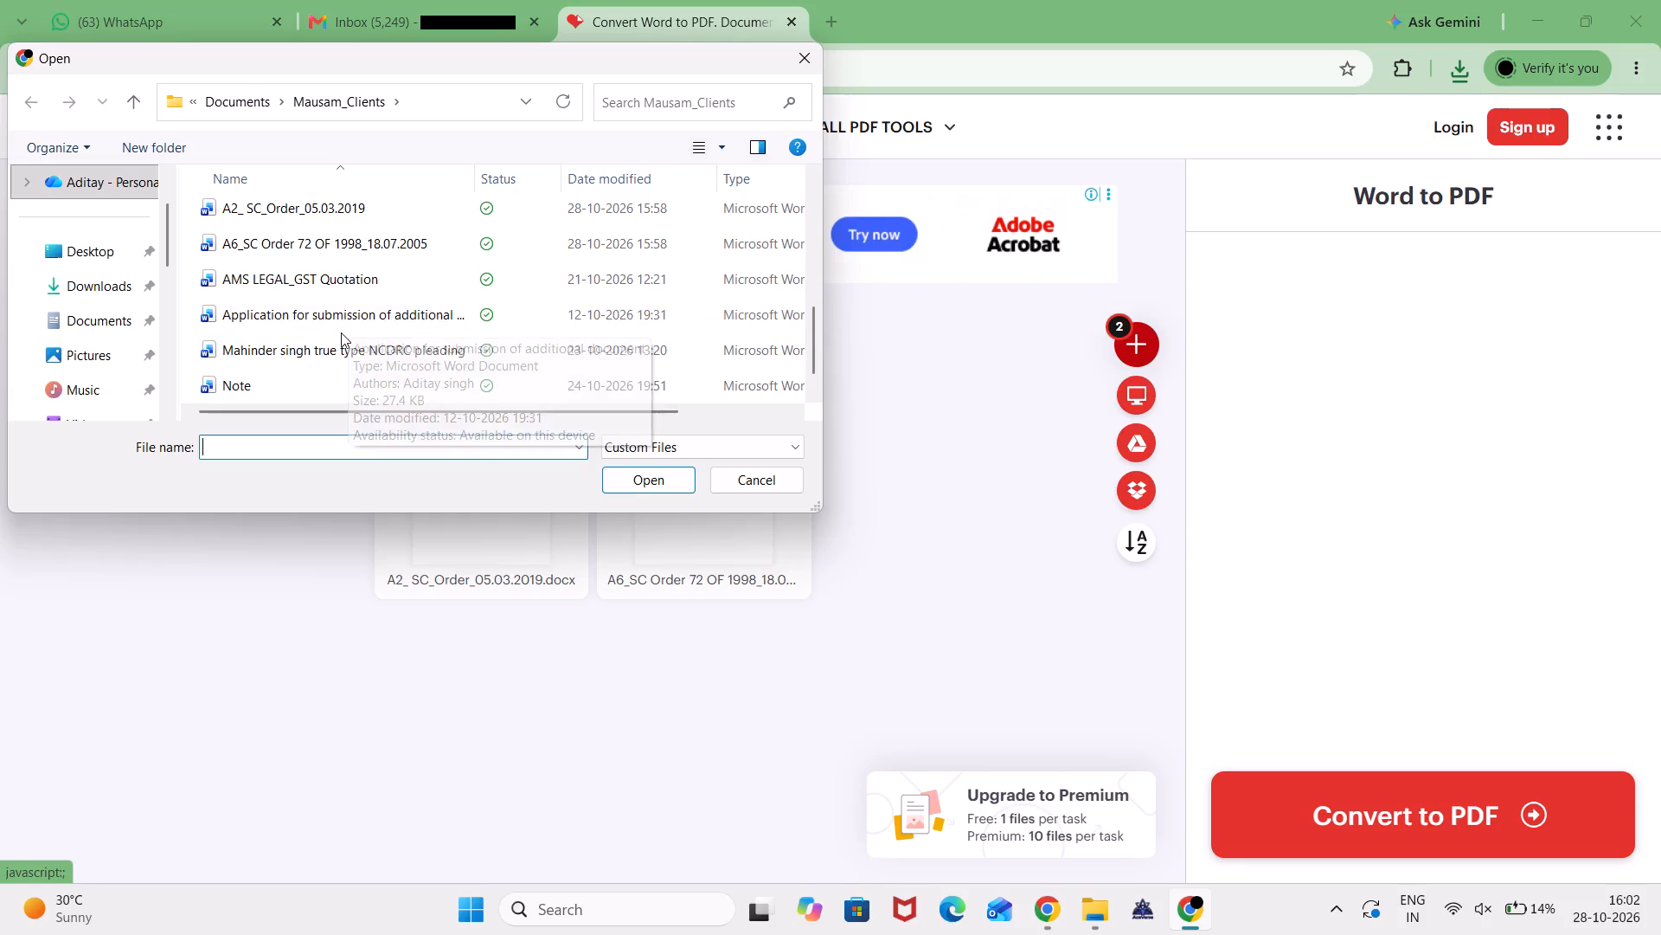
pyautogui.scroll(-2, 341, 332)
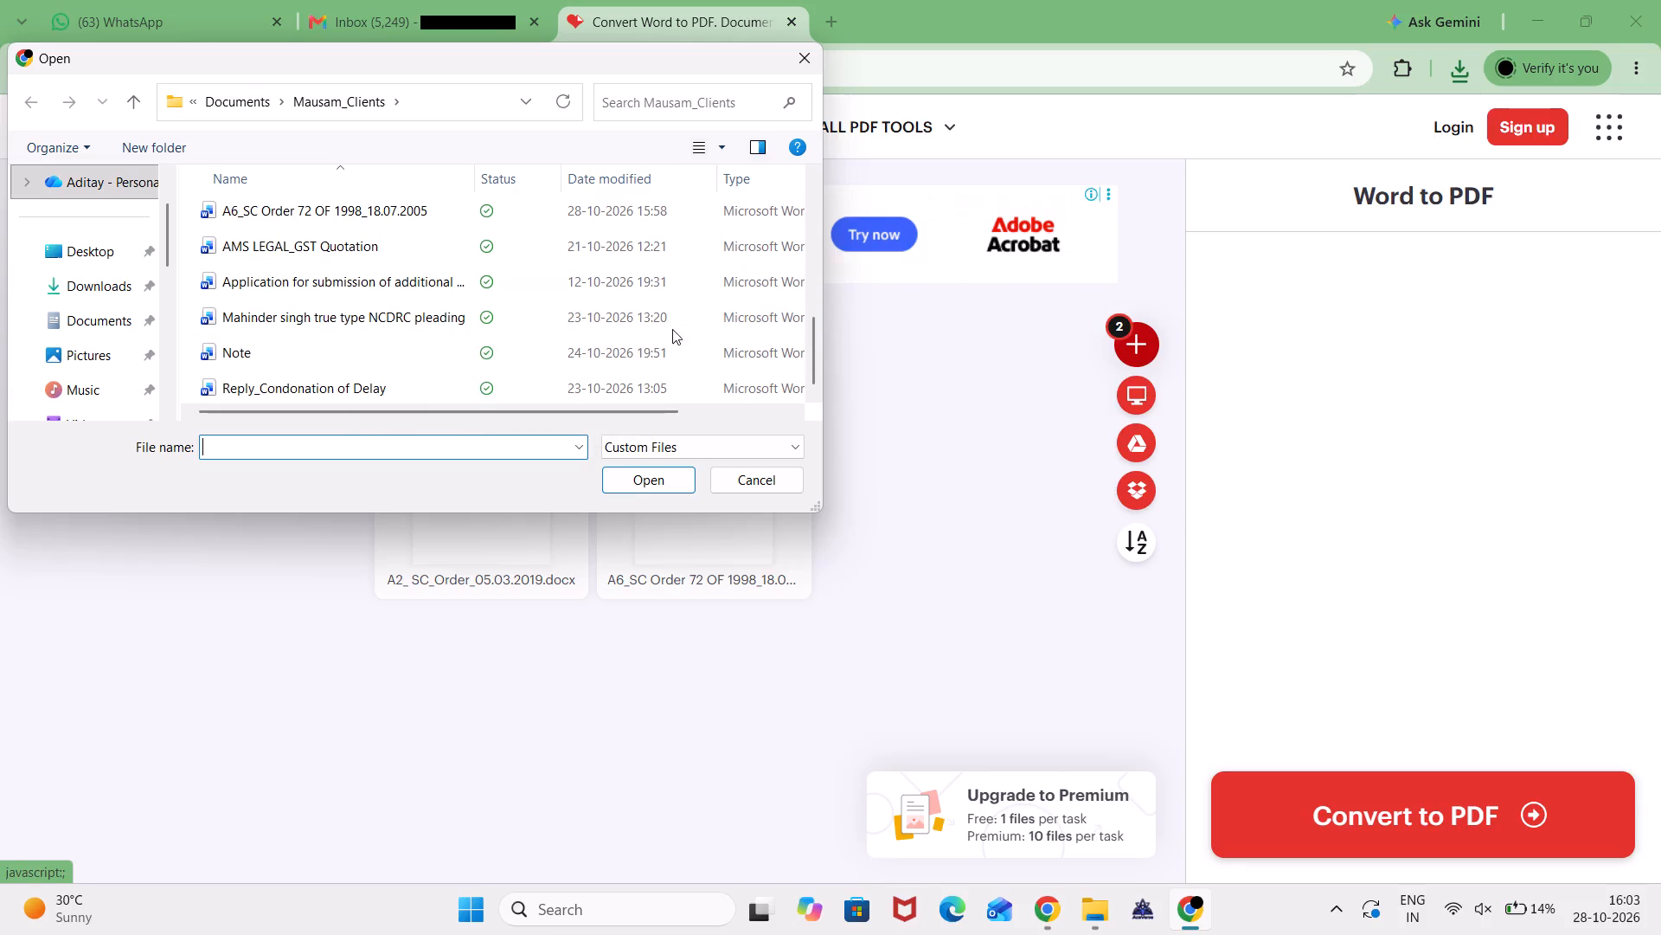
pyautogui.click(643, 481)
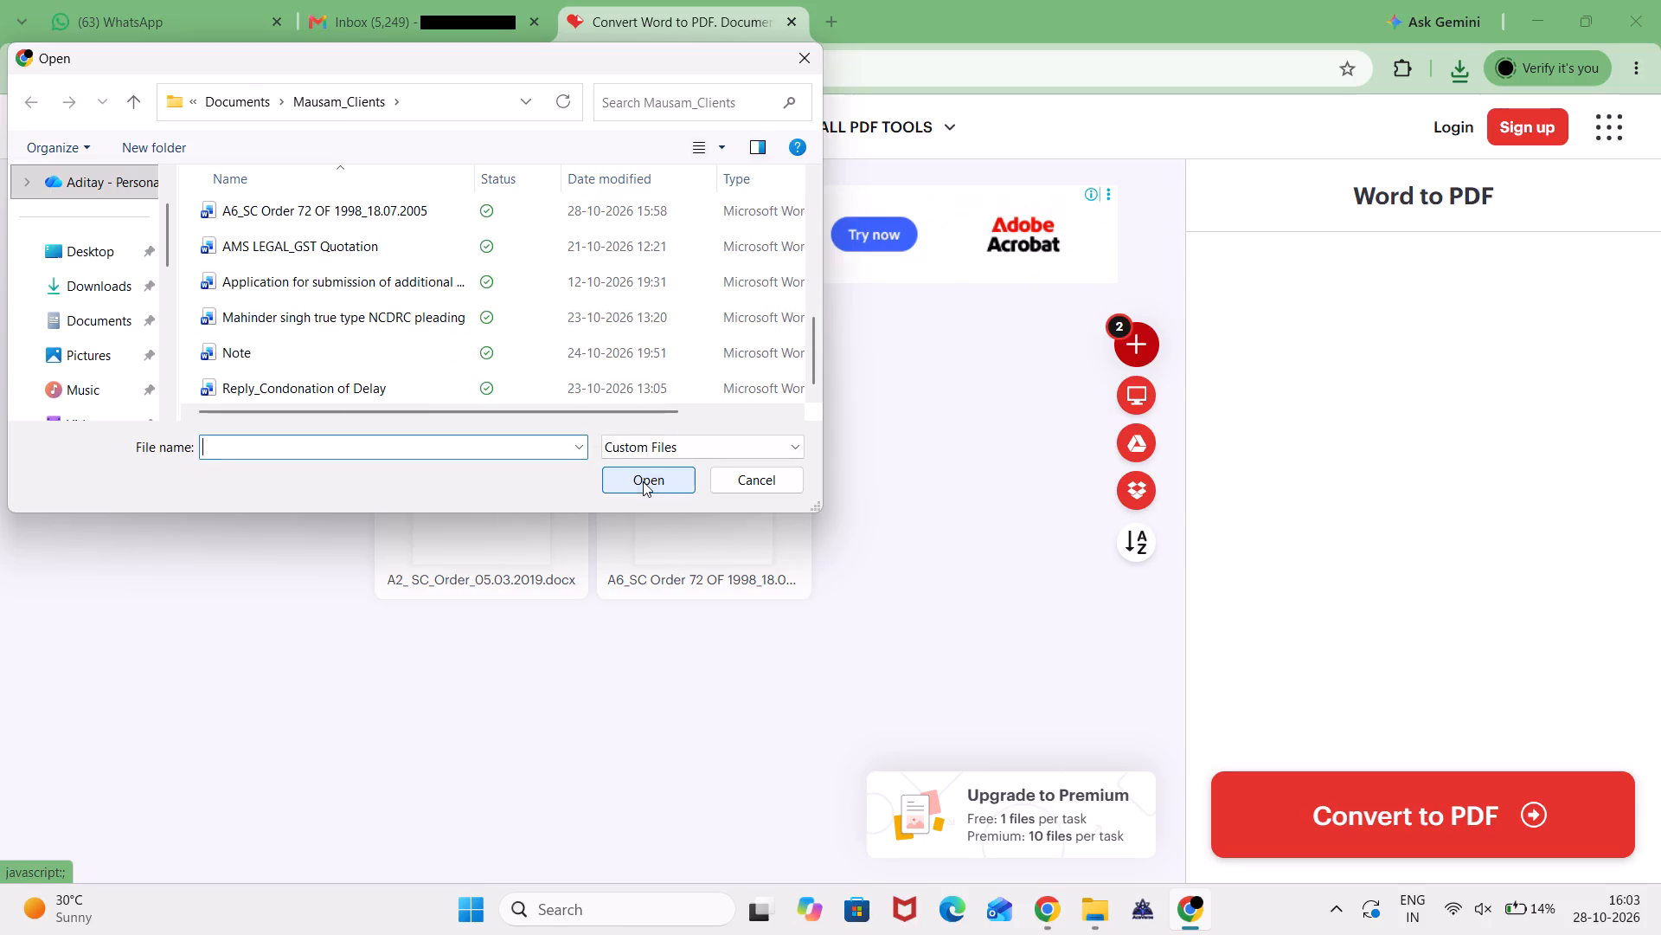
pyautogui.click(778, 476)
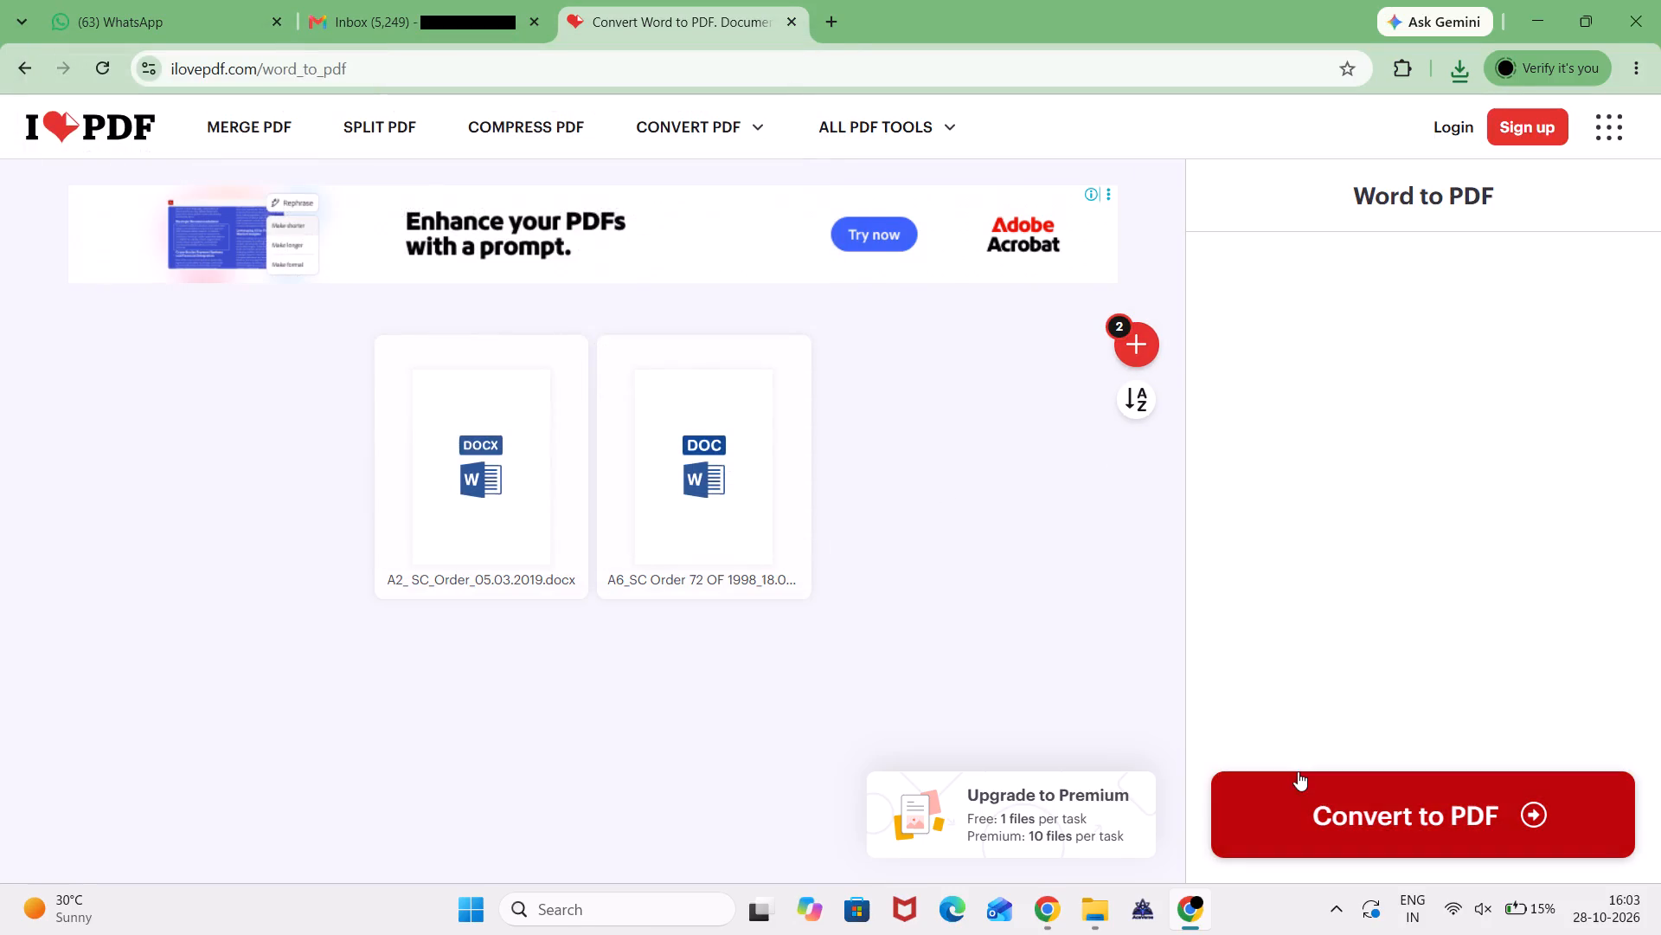
pyautogui.click(1298, 771)
pyautogui.scroll(-3, 1047, 586)
pyautogui.scroll(-2, 884, 797)
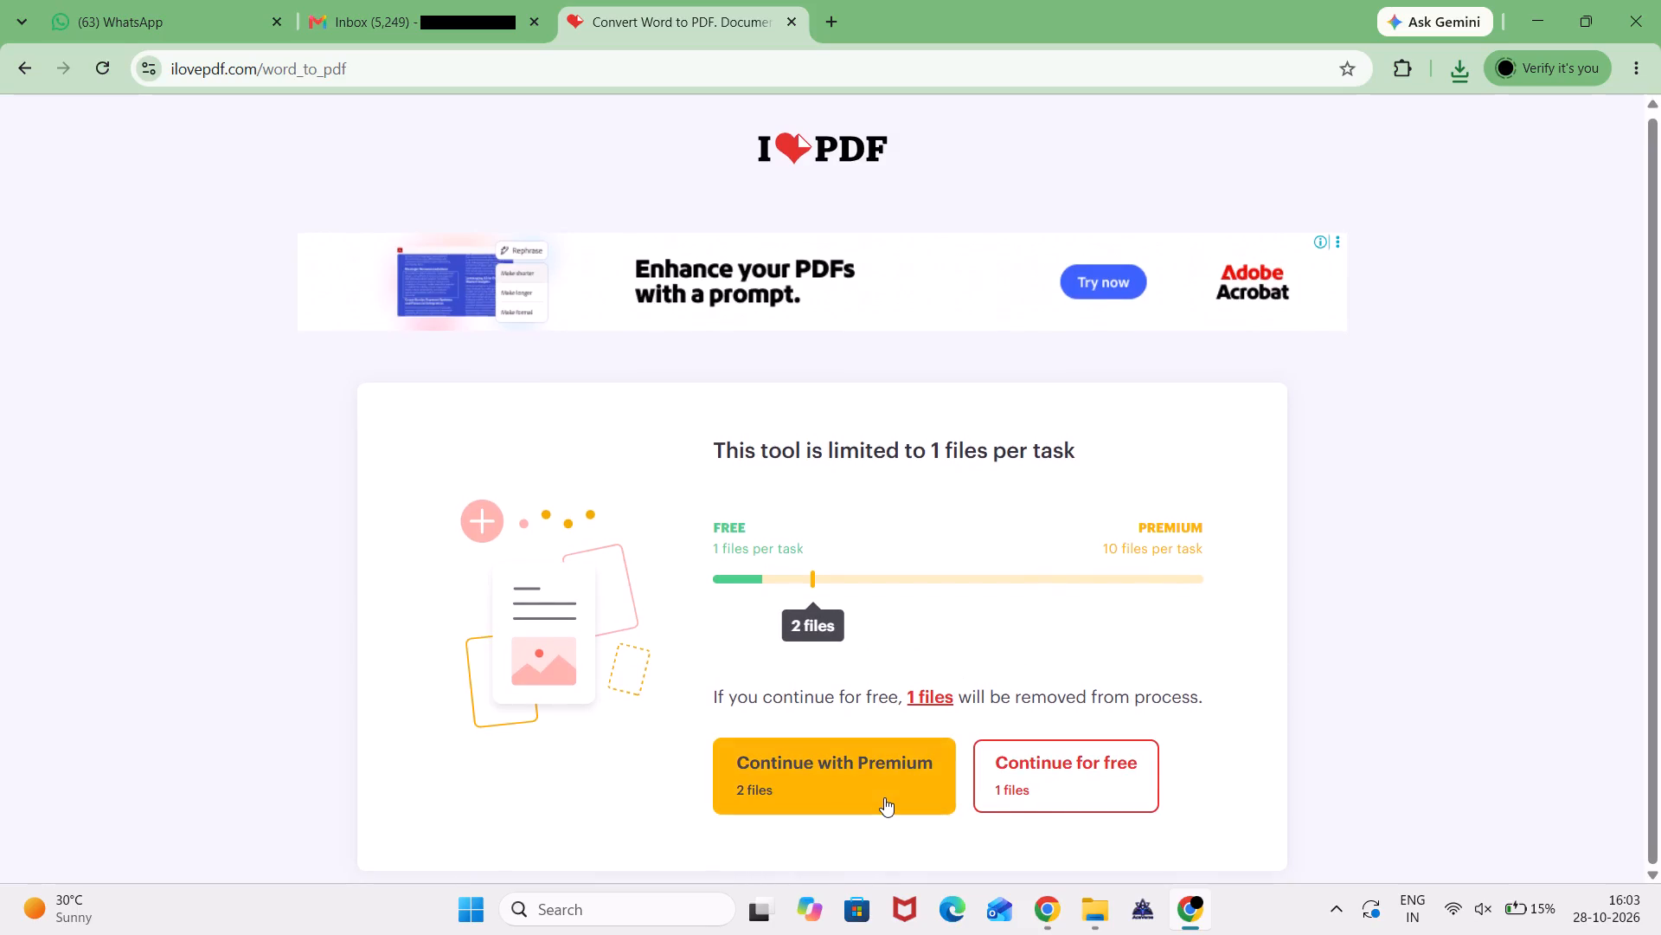
pyautogui.click(1056, 790)
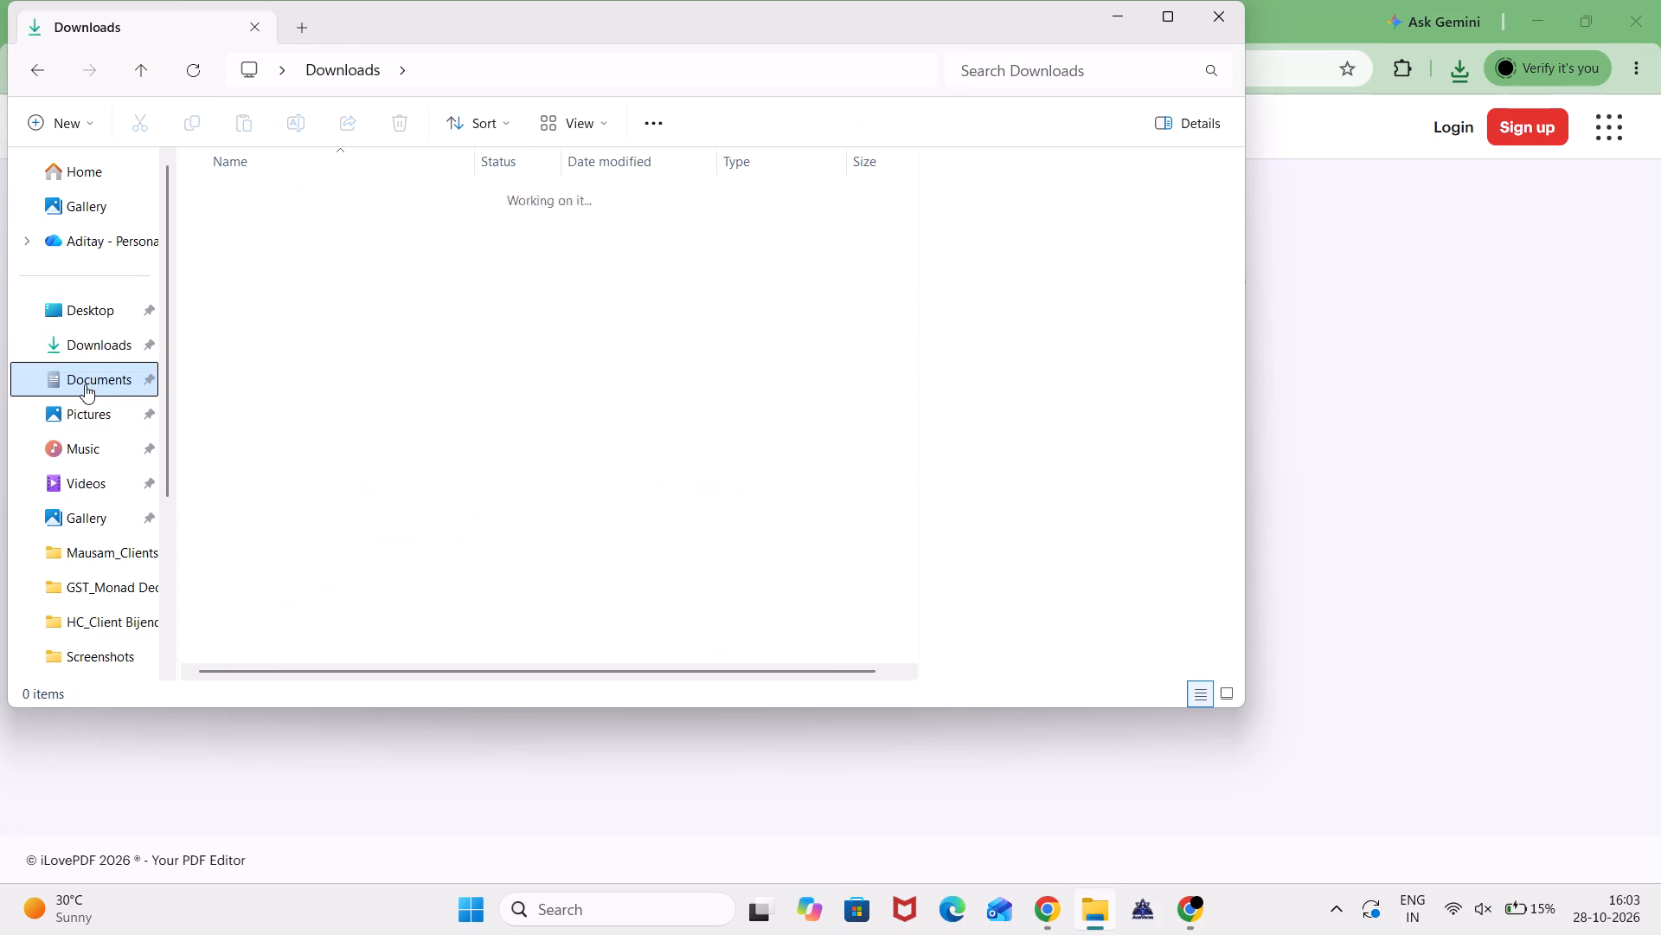
pyautogui.scroll(-1, 340, 450)
pyautogui.scroll(-1, 305, 522)
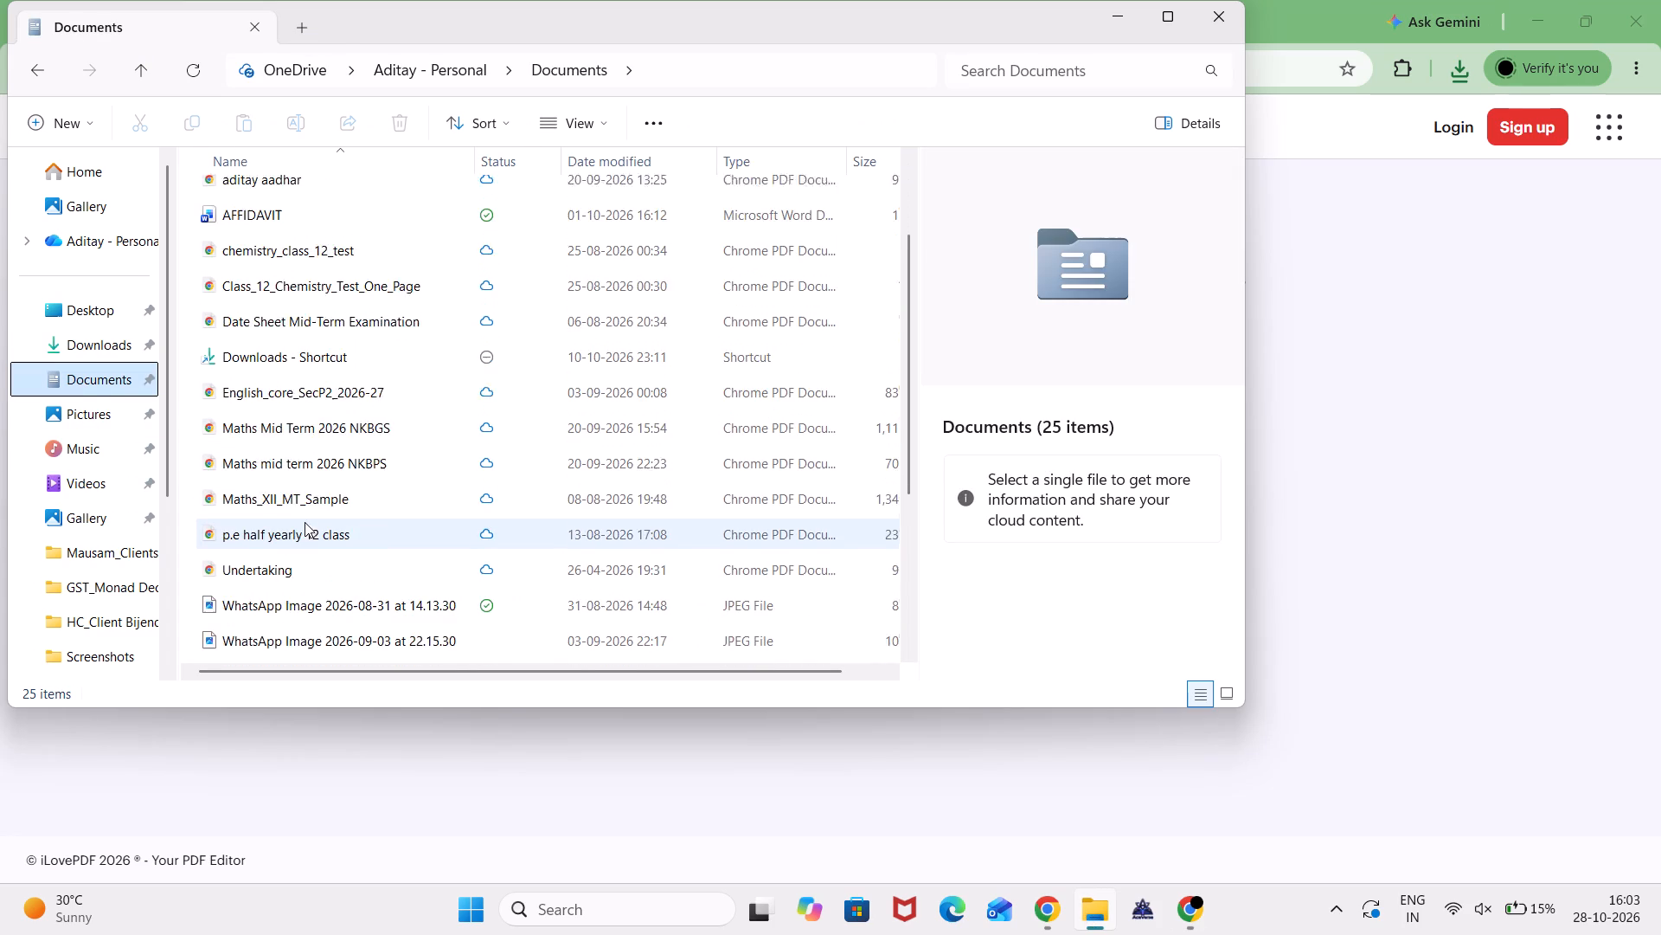
pyautogui.scroll(-4, 305, 522)
pyautogui.scroll(4, 305, 522)
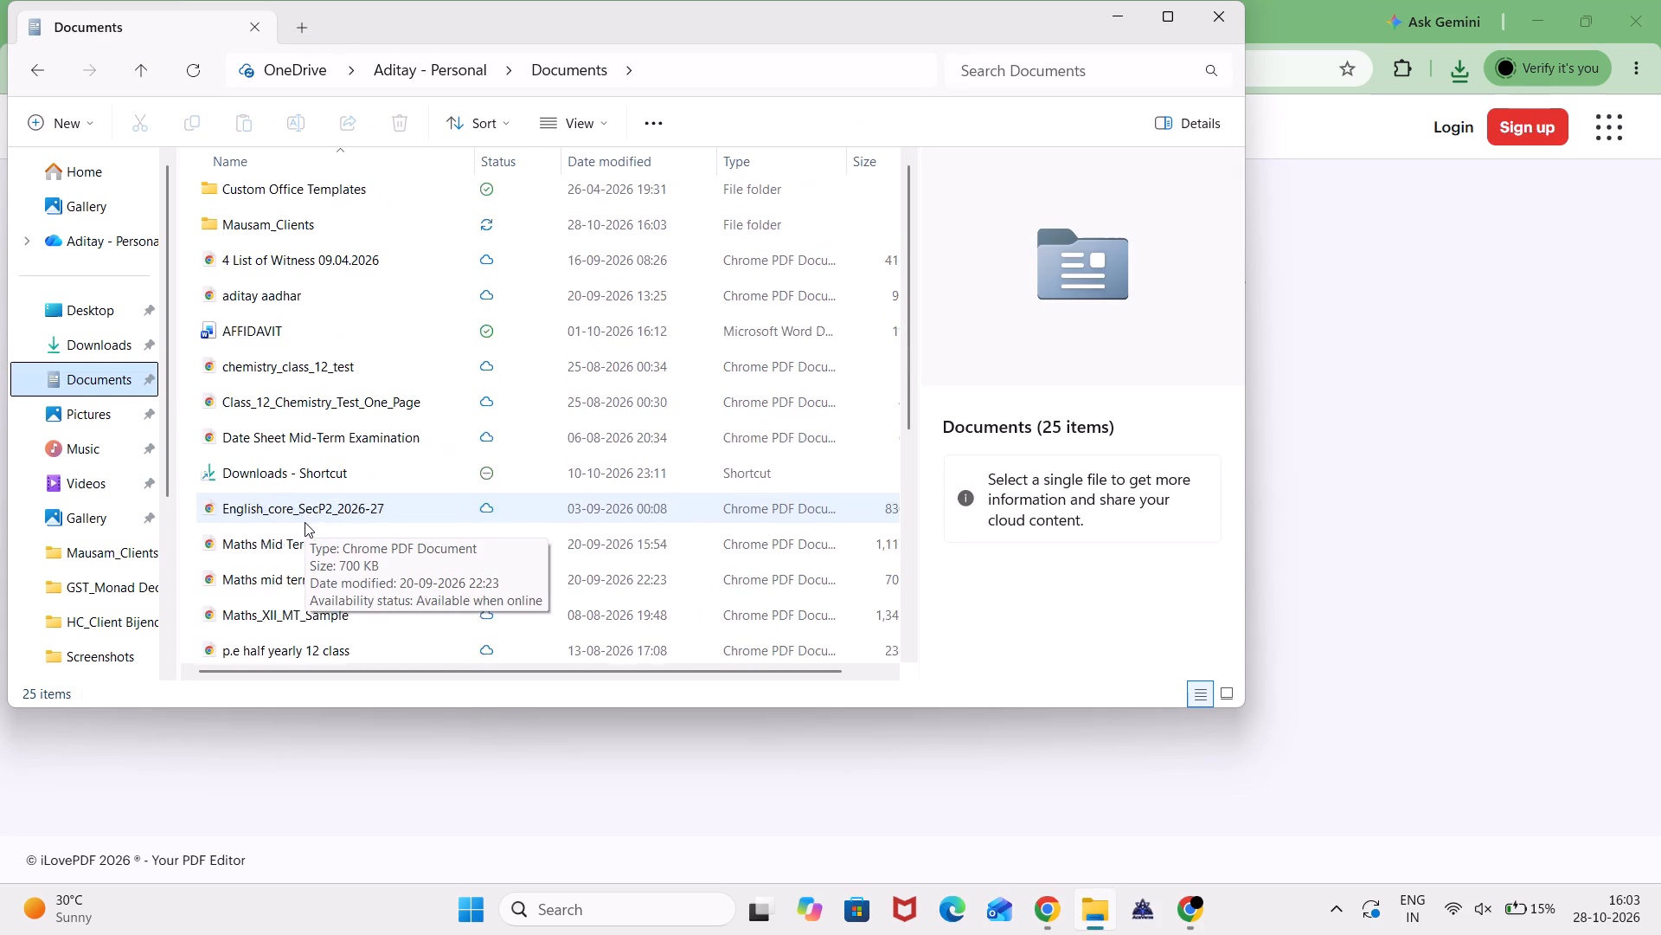
pyautogui.scroll(2, 305, 522)
pyautogui.scroll(-7, 305, 522)
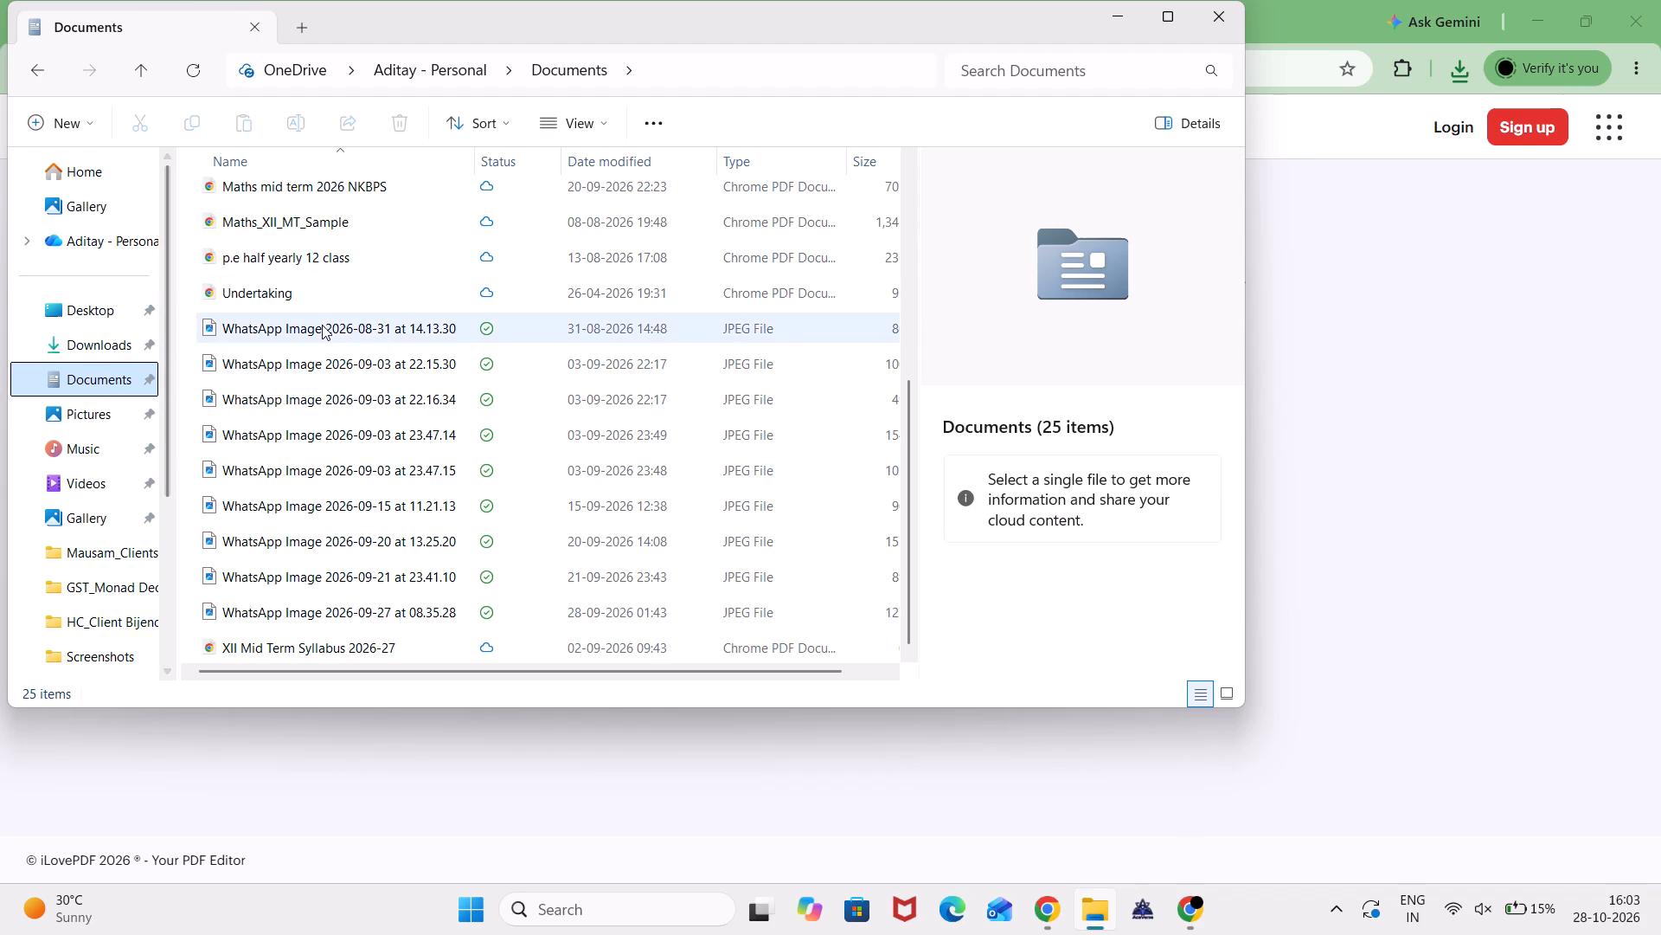
pyautogui.scroll(10, 322, 325)
pyautogui.doubleClick(99, 365)
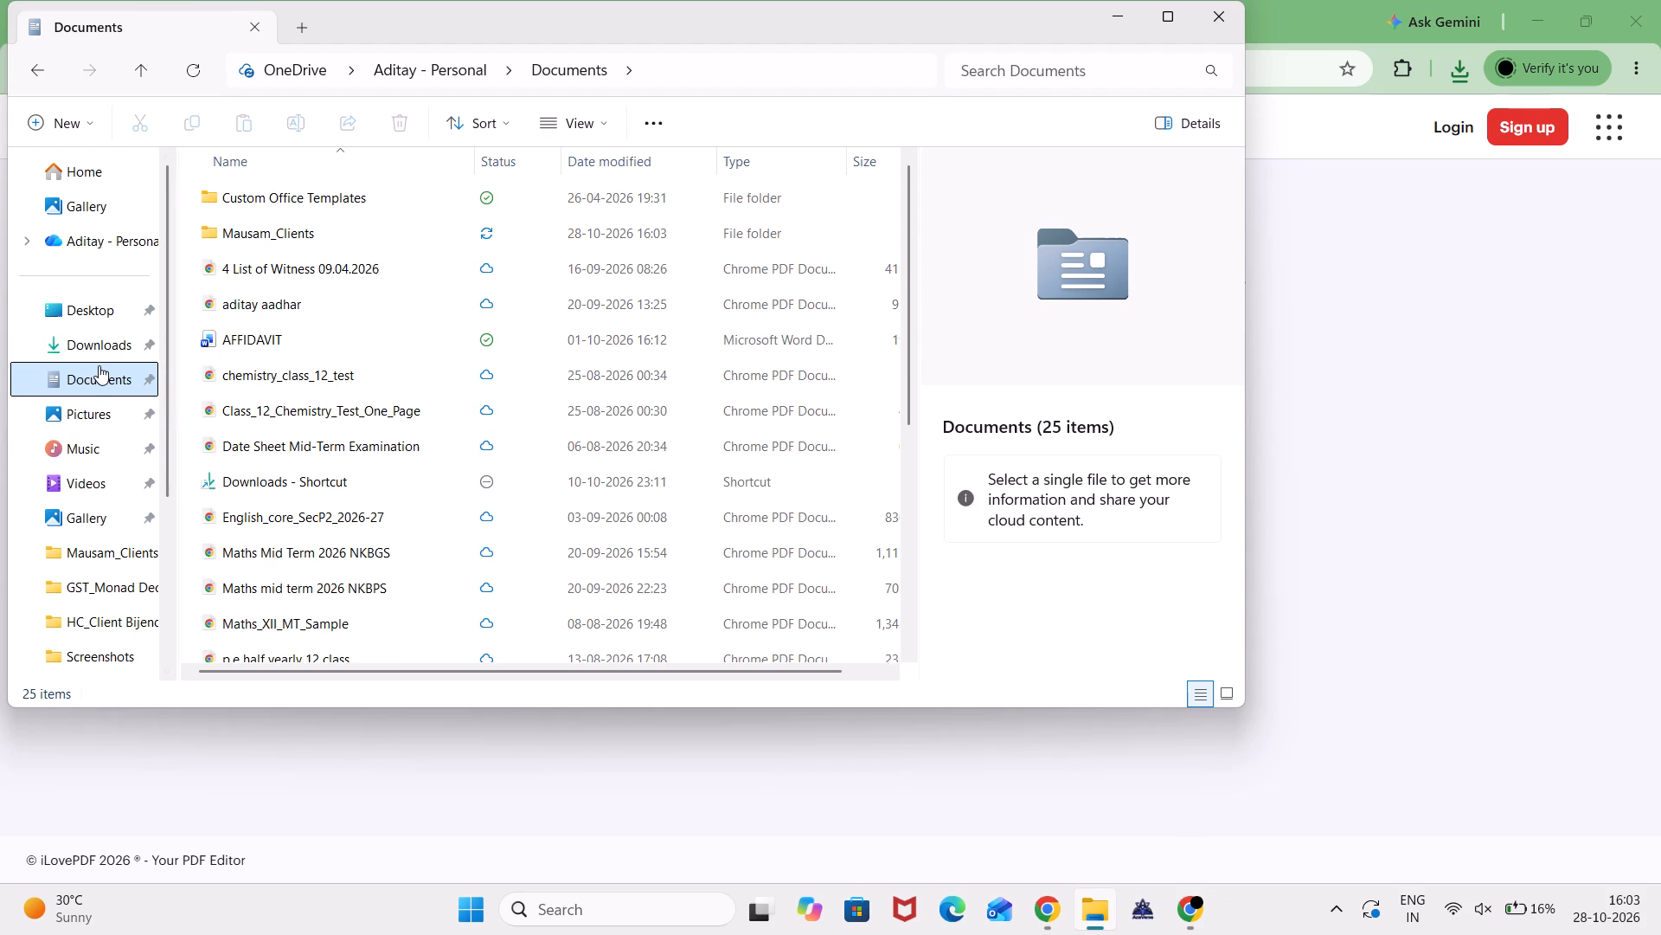
pyautogui.doubleClick(243, 235)
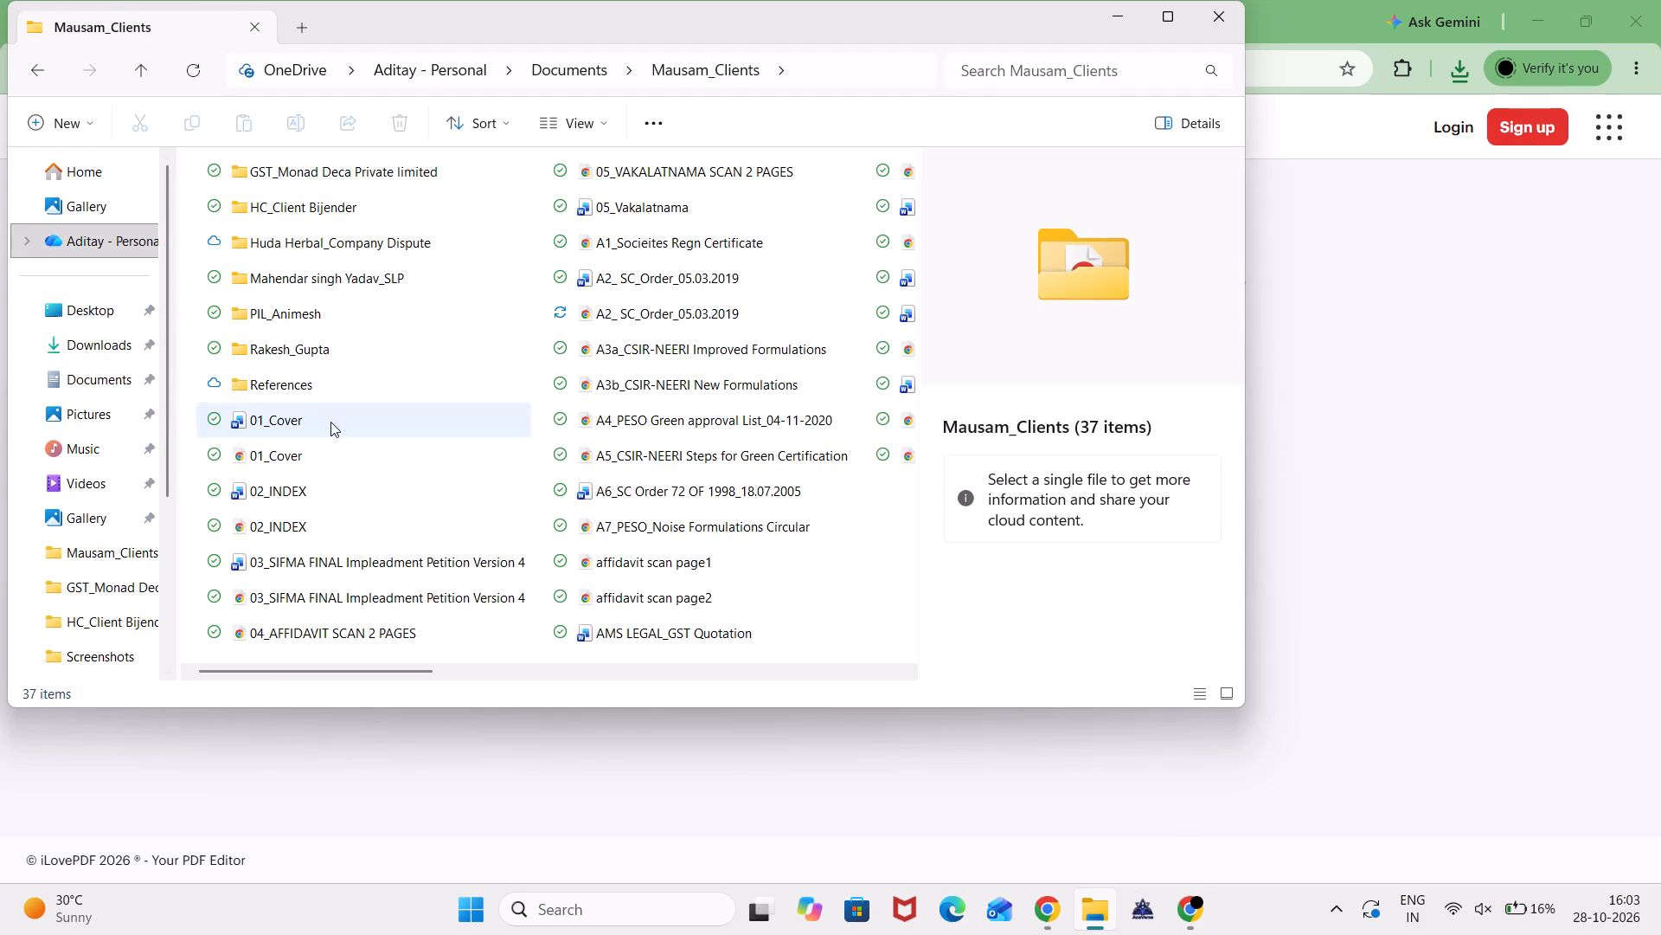
# Maximize the Mausam_Clients folder window and display its files in the Details view.
pyautogui.scroll(-1, 334, 482)
pyautogui.scroll(-1, 596, 401)
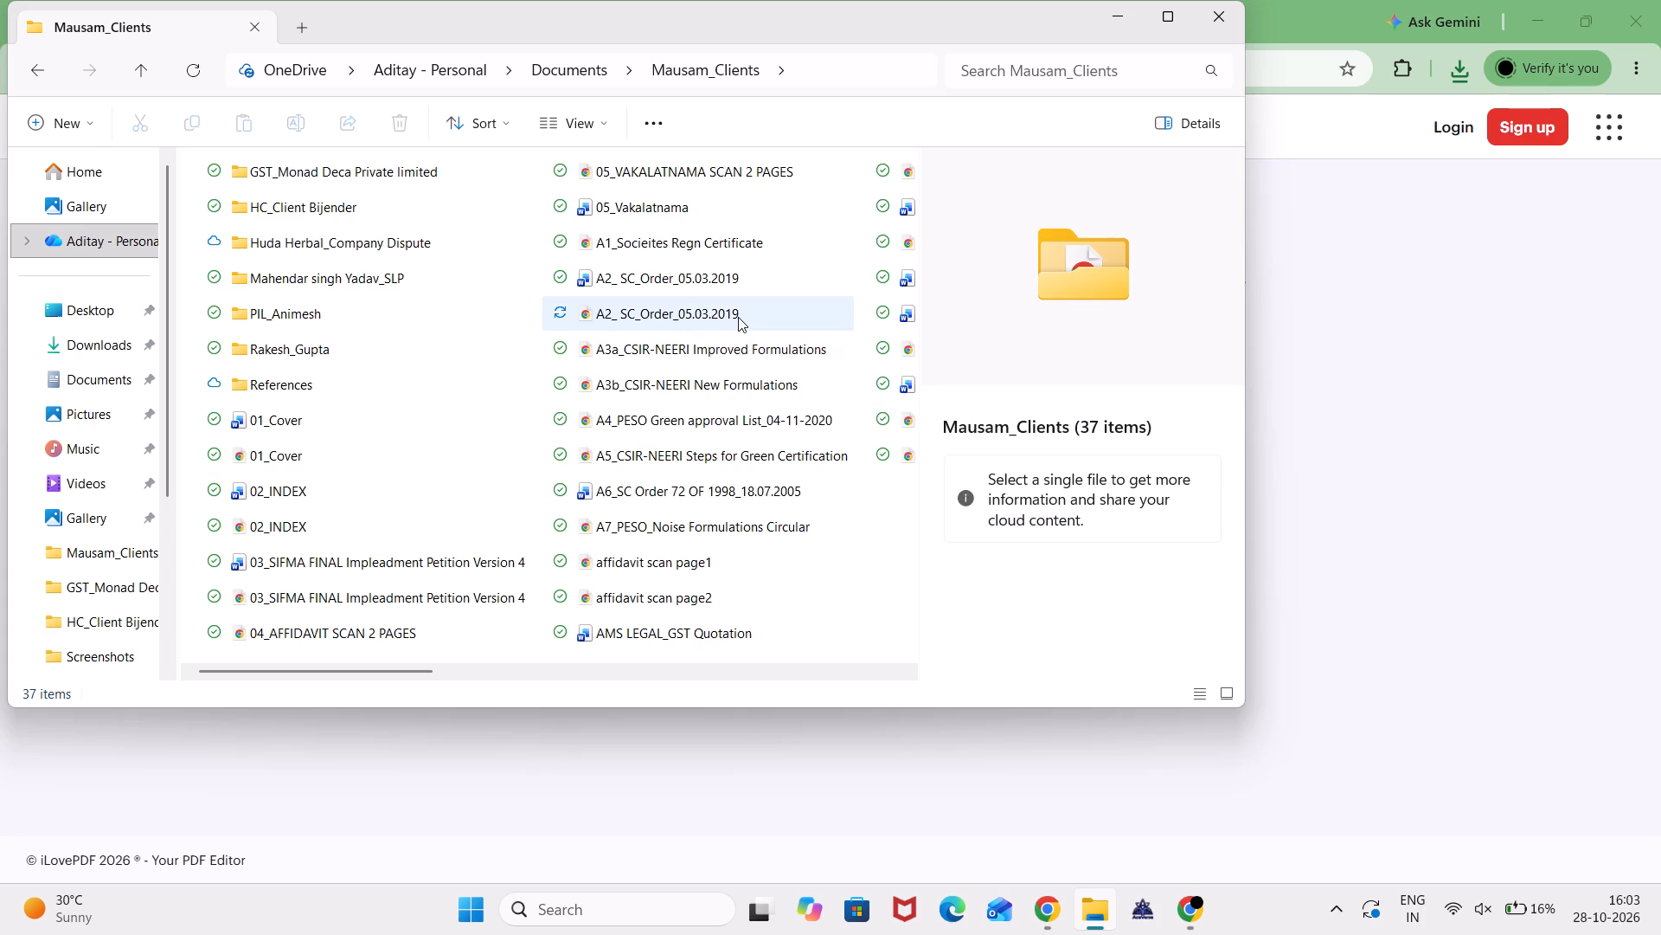
pyautogui.click(1164, 24)
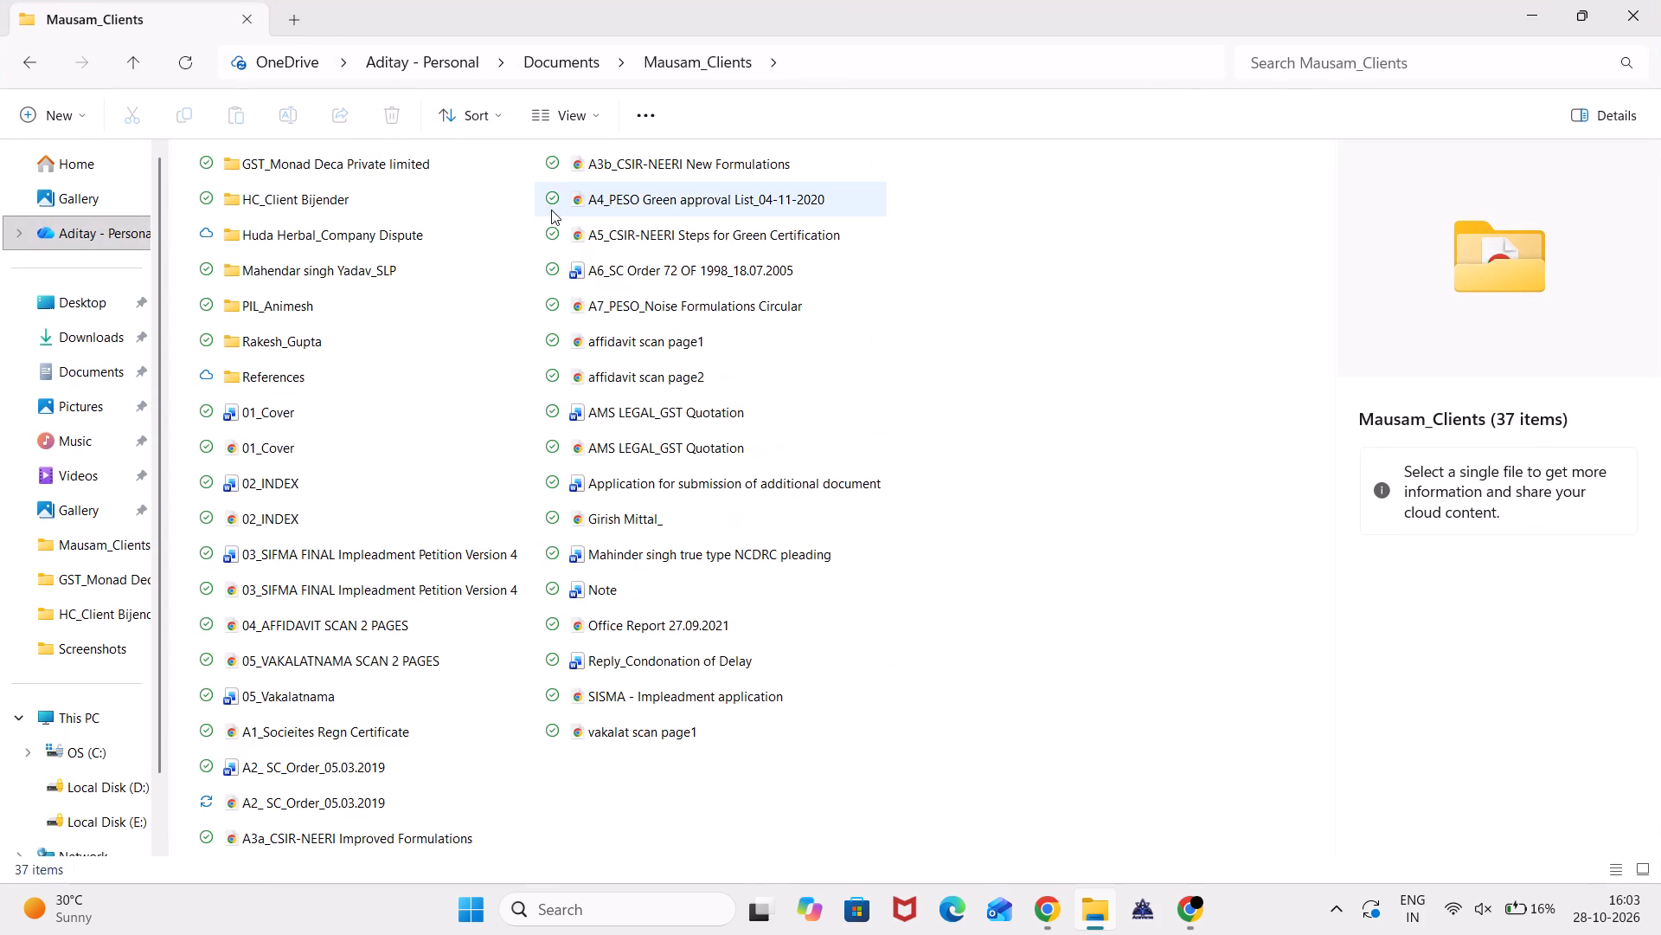
pyautogui.click(594, 113)
pyautogui.click(594, 113)
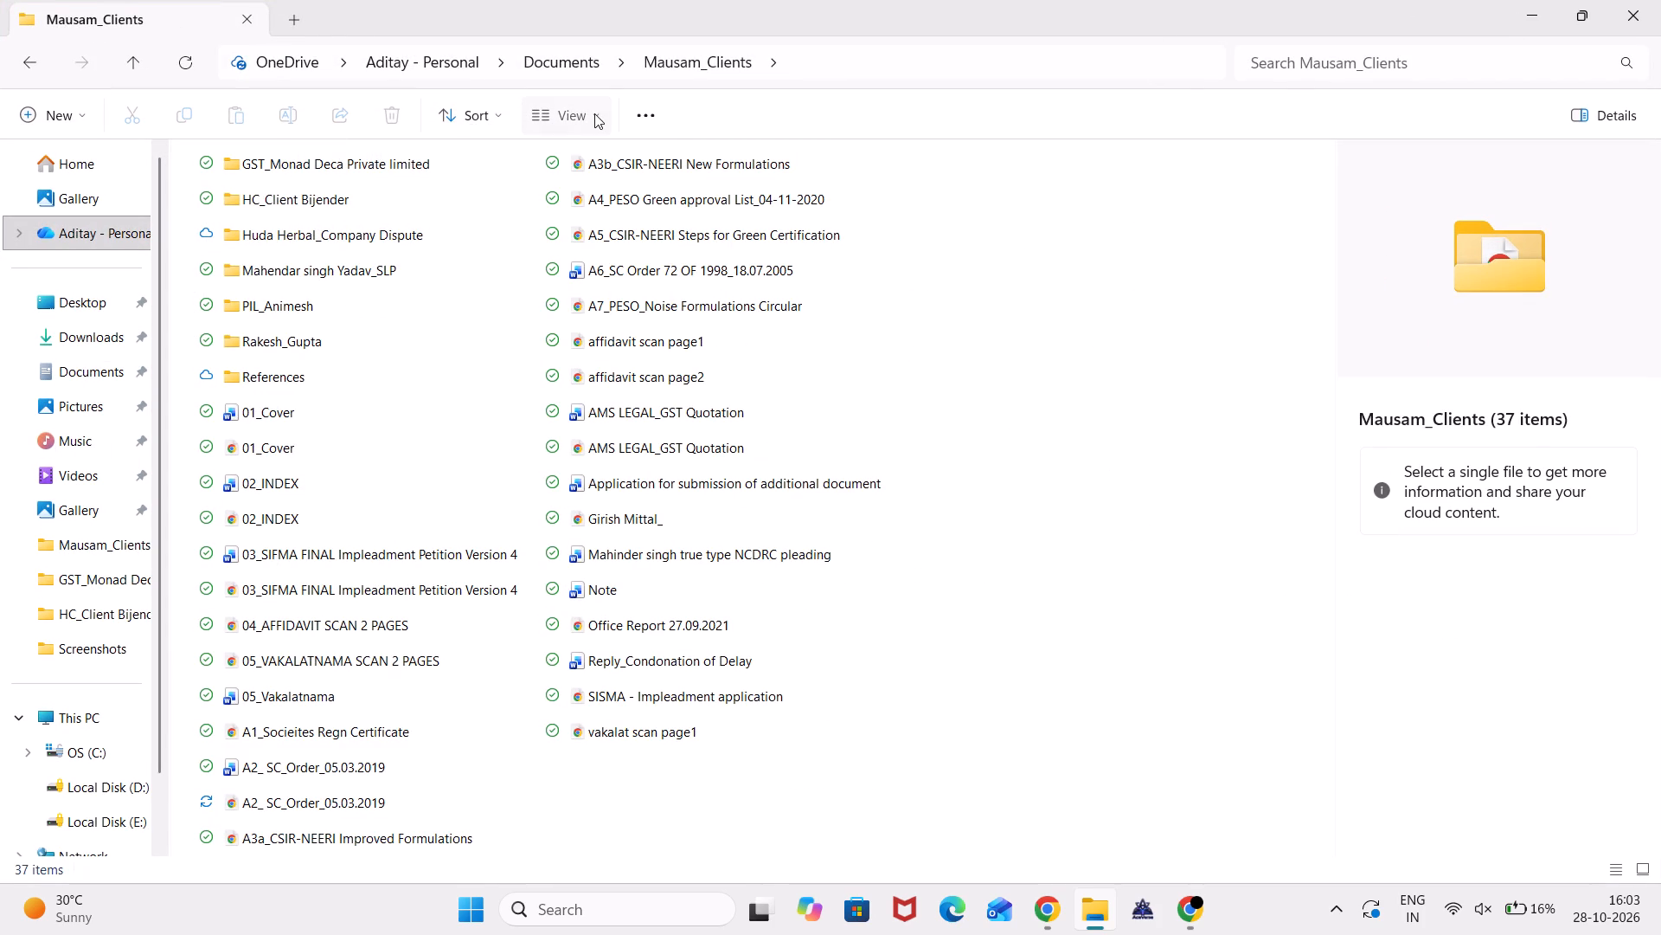
pyautogui.click(594, 113)
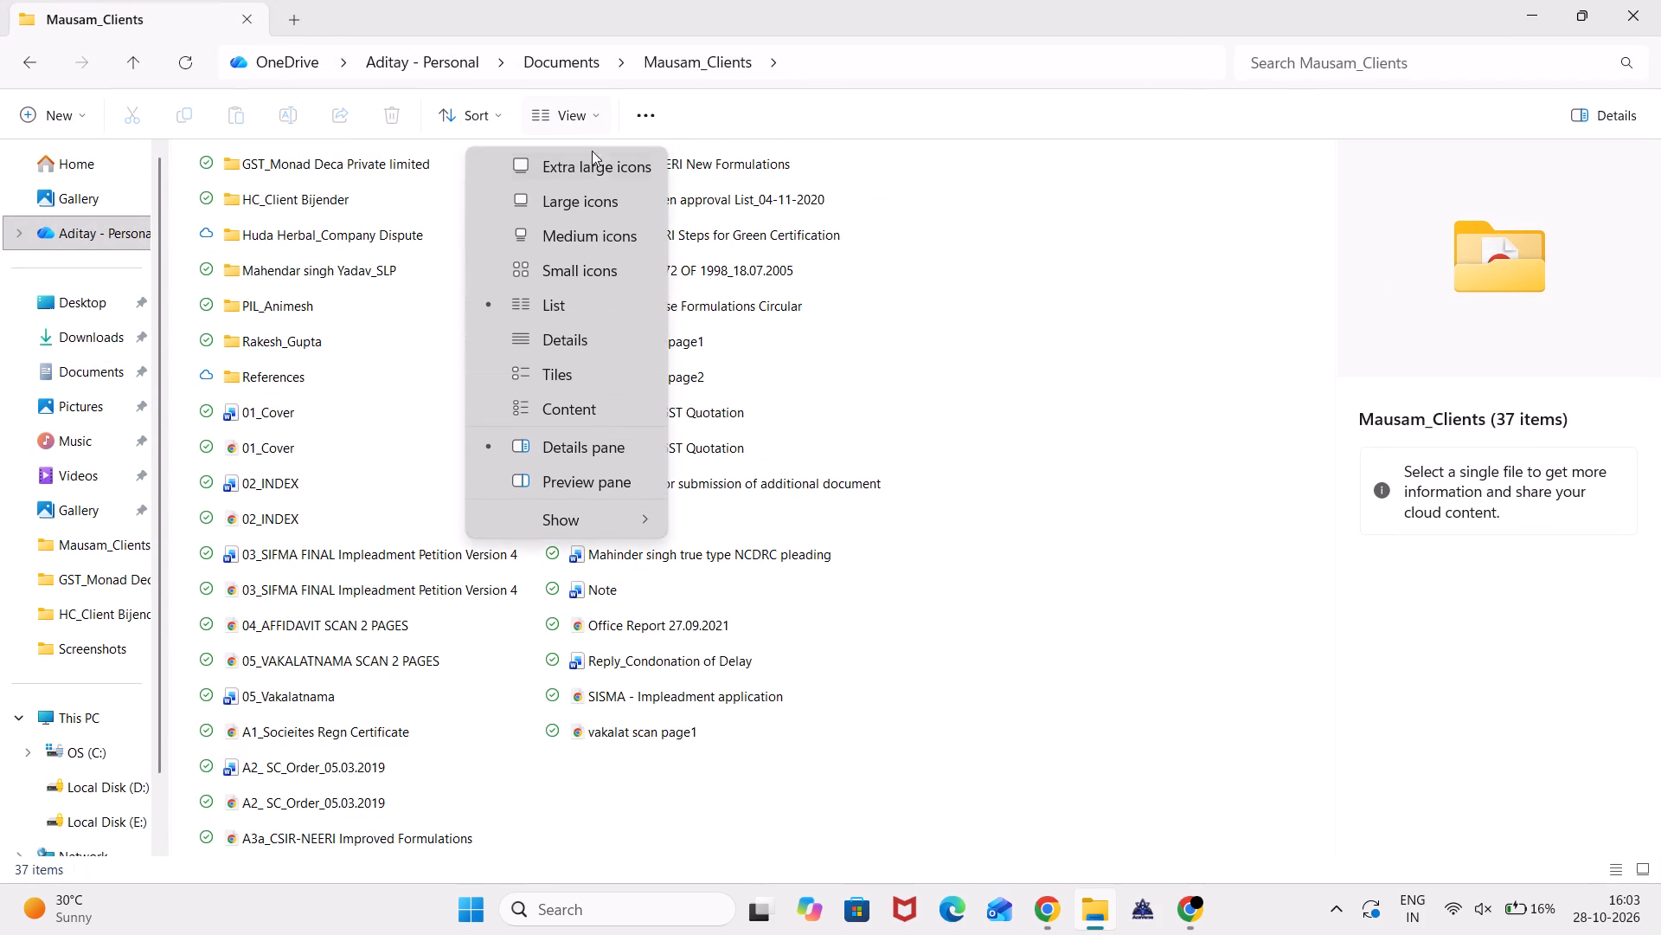
pyautogui.click(552, 353)
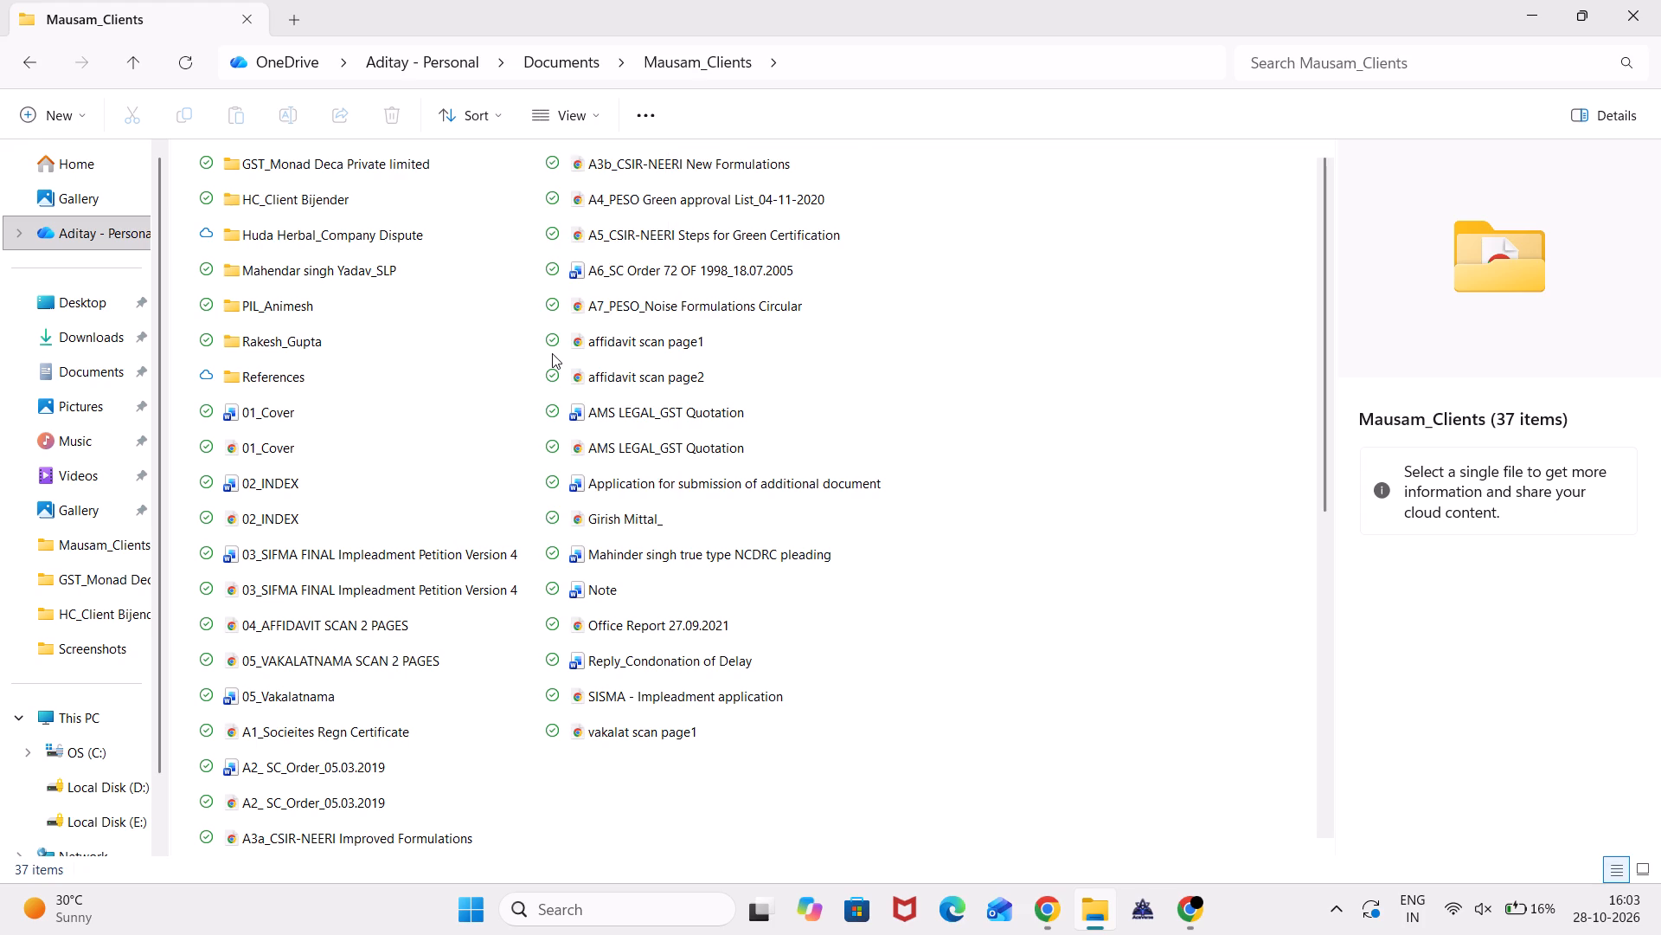
pyautogui.scroll(-2, 484, 639)
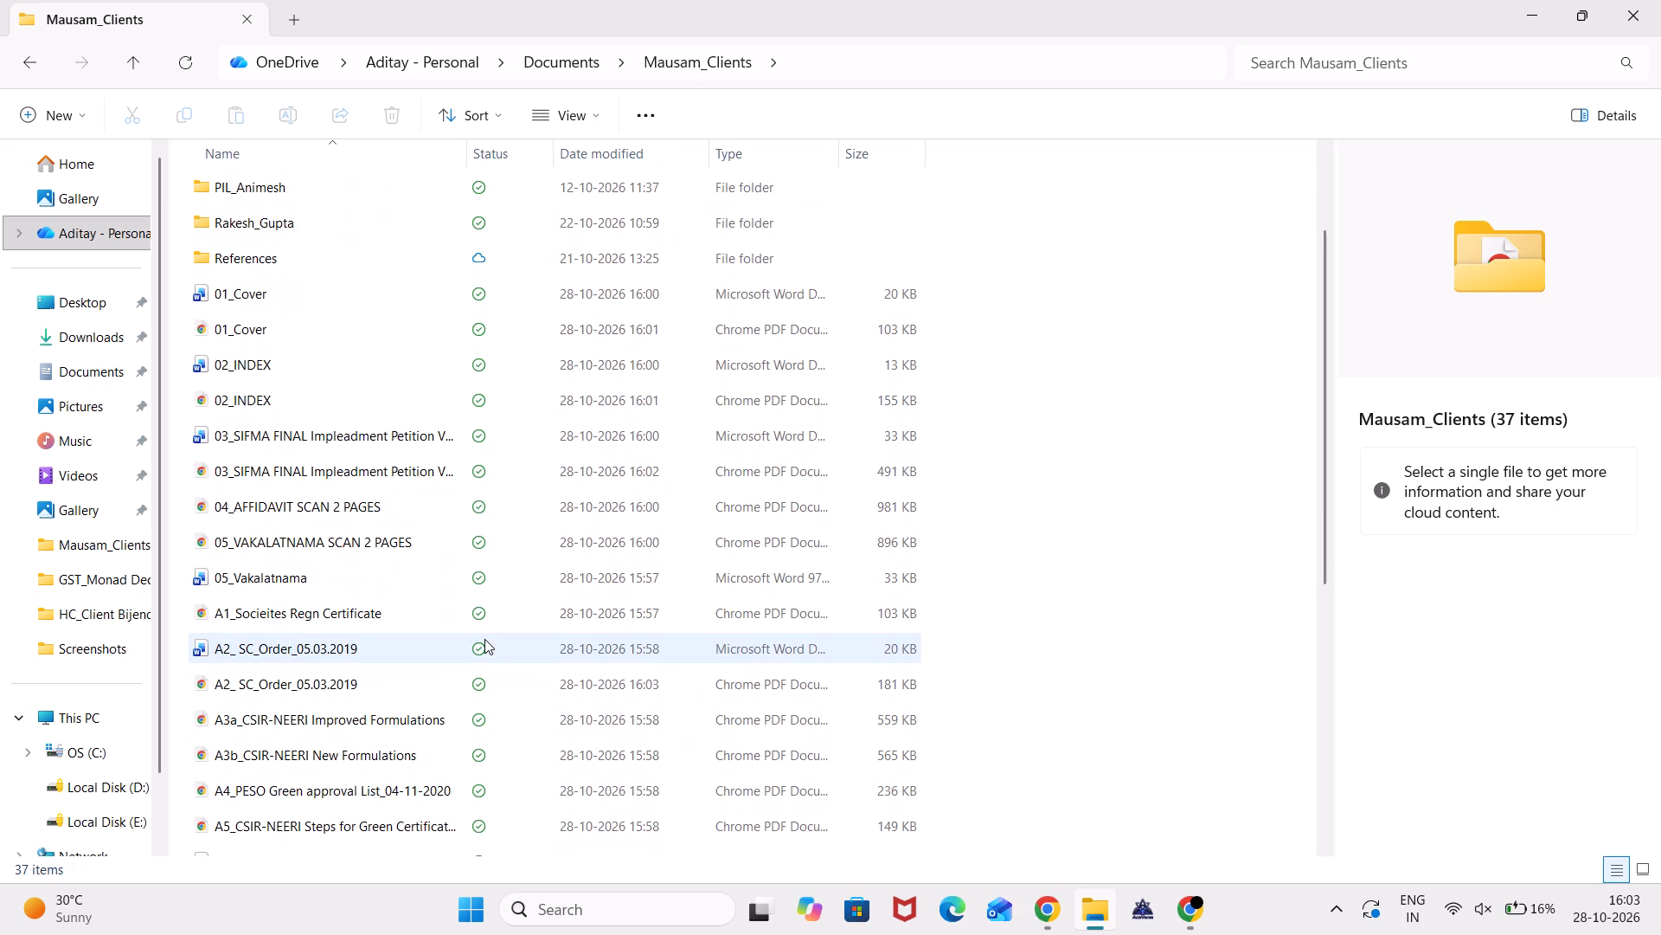
# Open the 02_INDEX PDF from Mausam_Clients and review the order of the application and annexures.
pyautogui.doubleClick(305, 389)
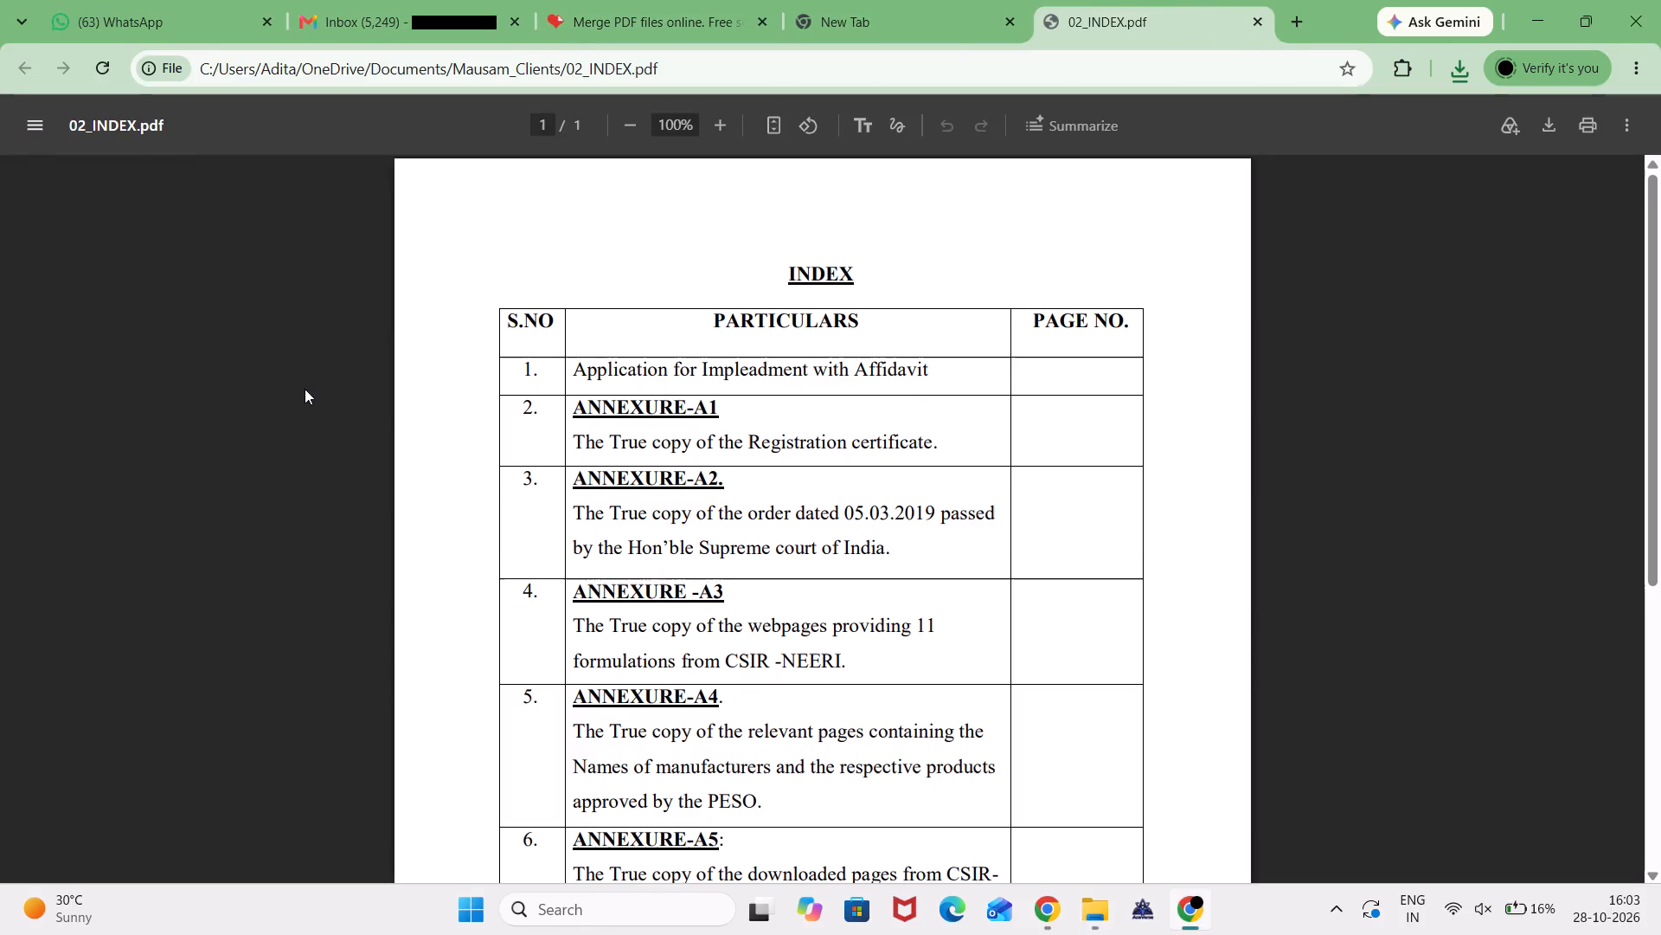
pyautogui.scroll(-2, 946, 555)
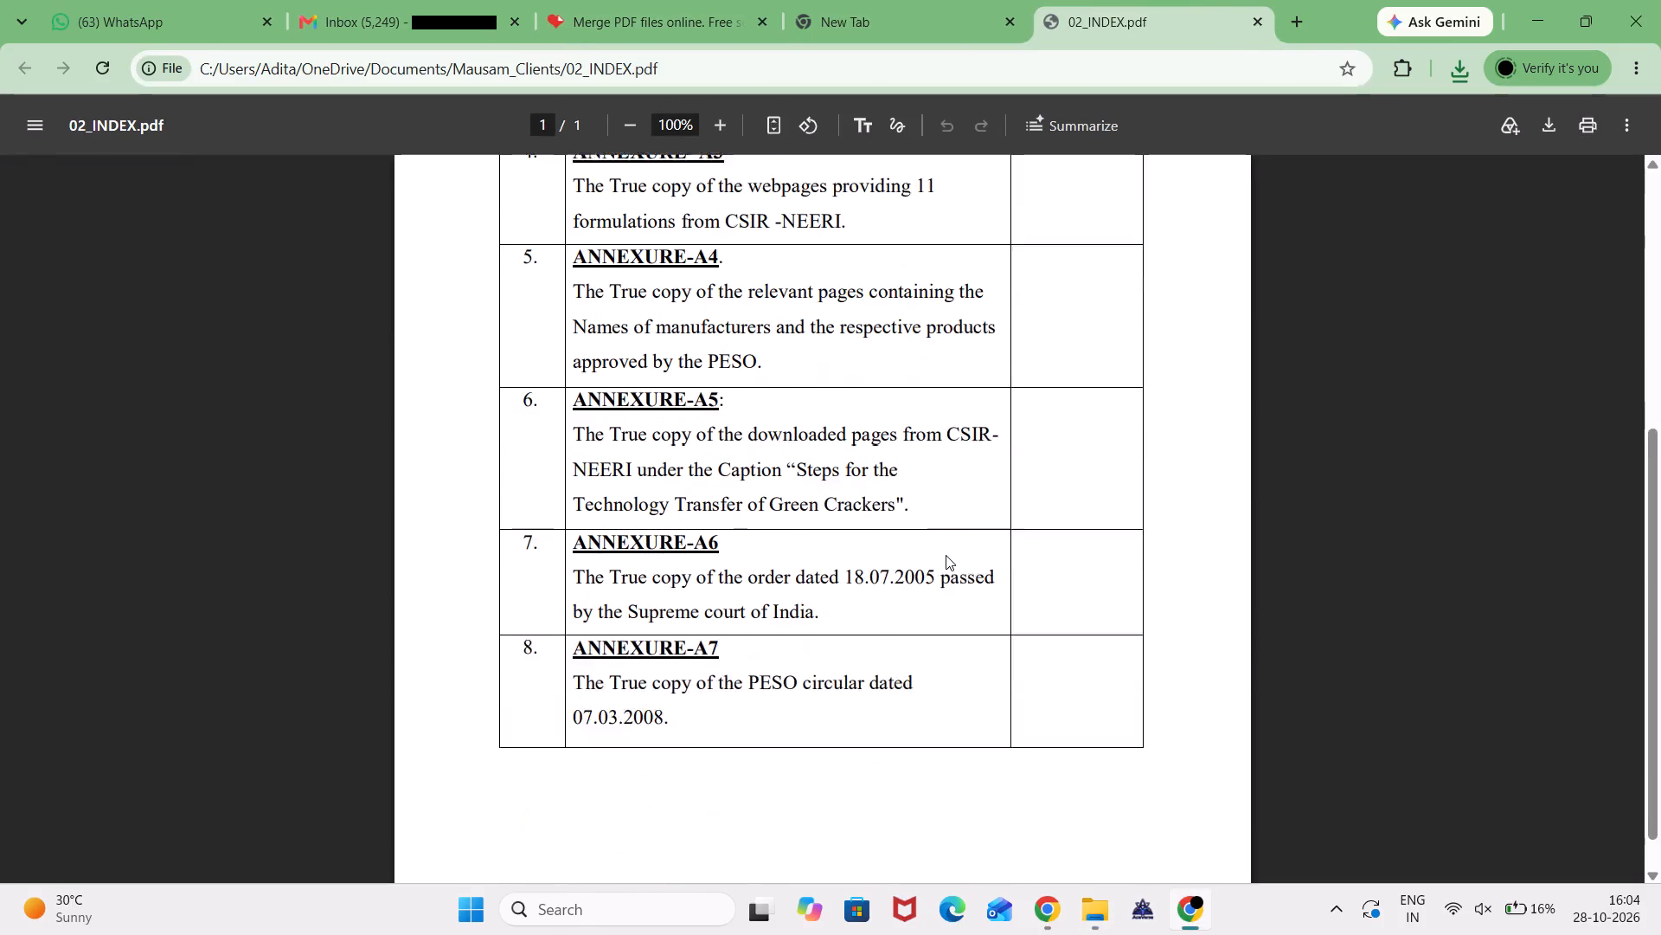
pyautogui.scroll(-2, 946, 555)
pyautogui.scroll(4, 946, 555)
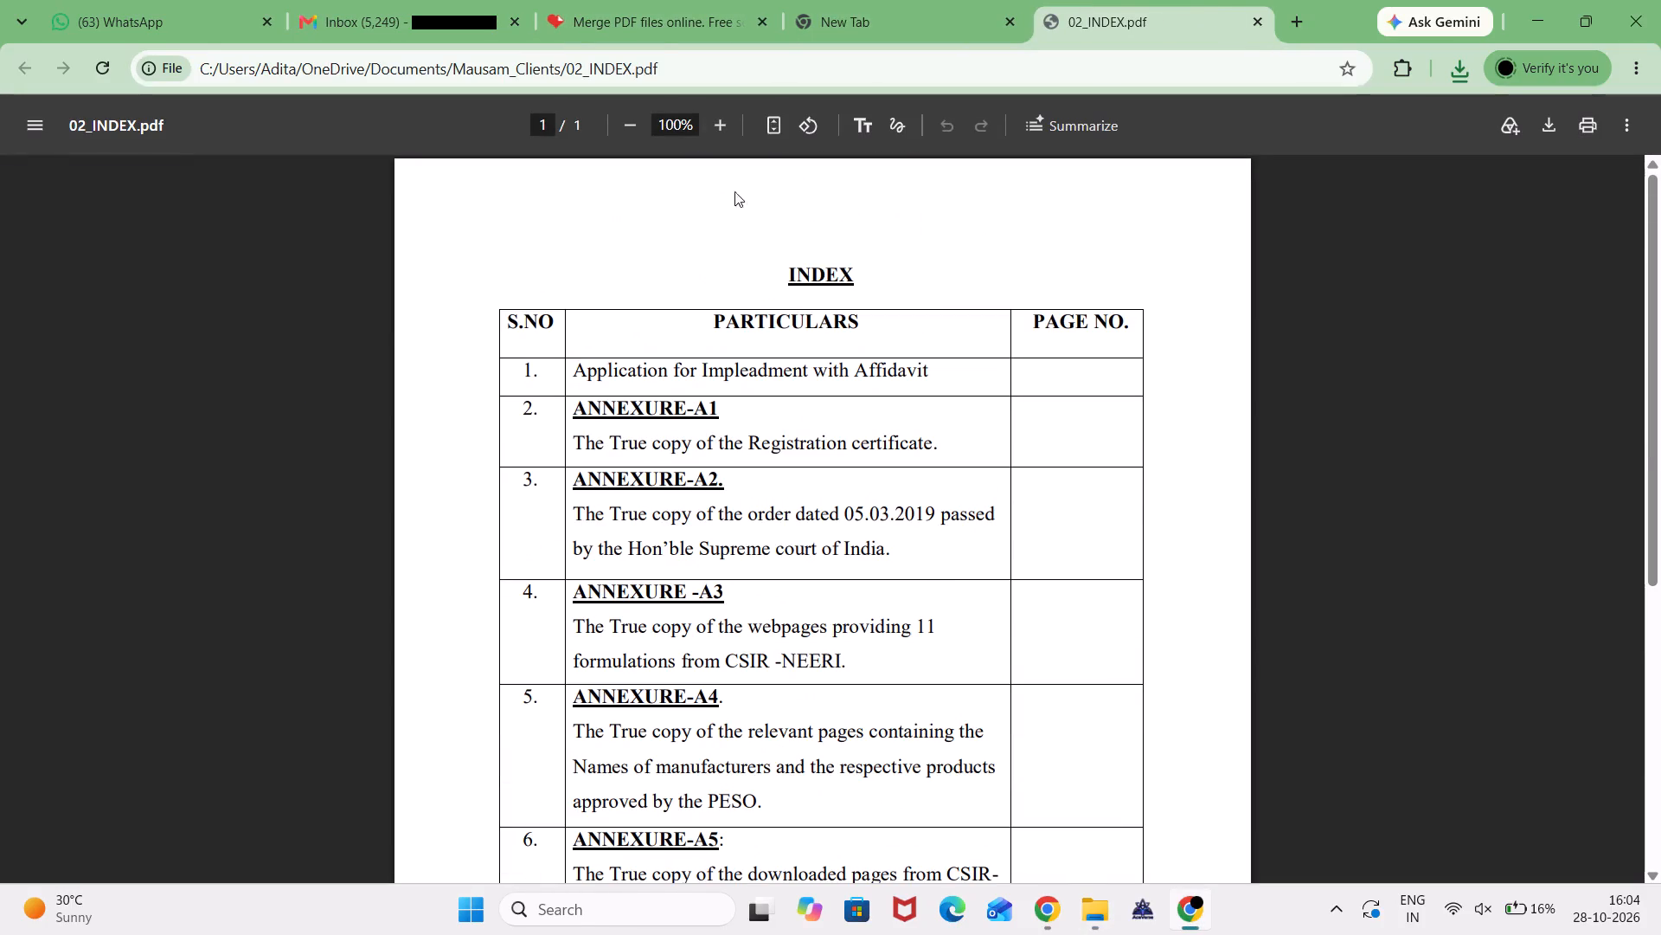
# Return to iLovePDF's Merge PDF page and add the 03_SIFMA FINAL Impleadment Petition PDF from Mausam_Clients.
pyautogui.click(655, 29)
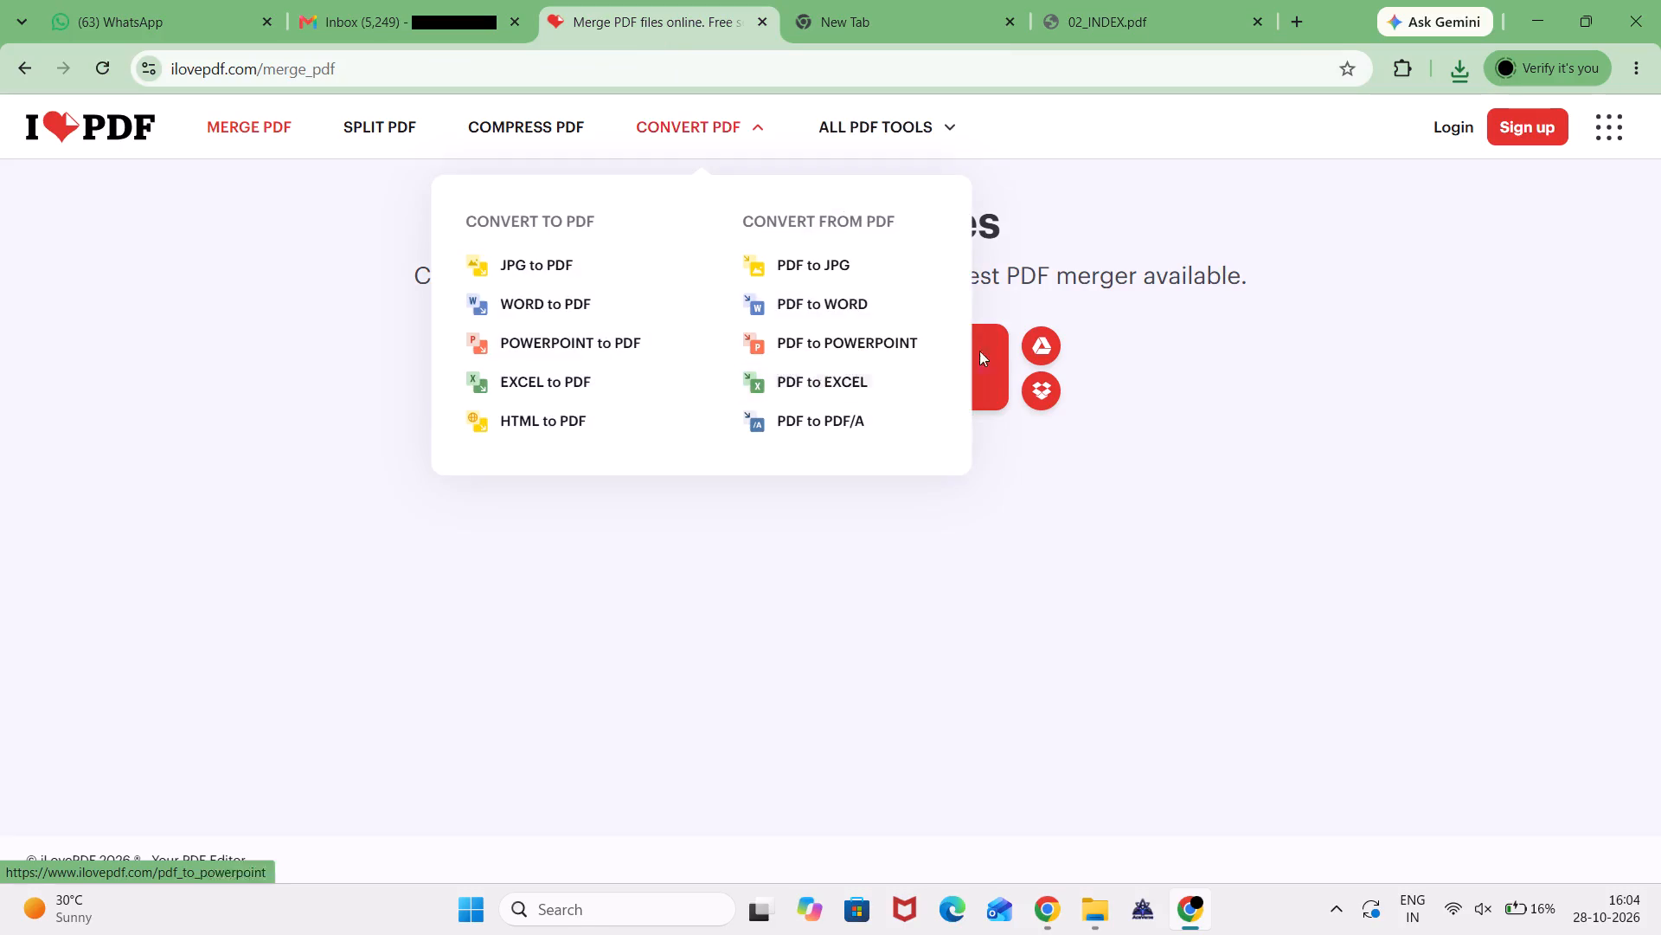
pyautogui.click(984, 359)
pyautogui.scroll(-1, 573, 322)
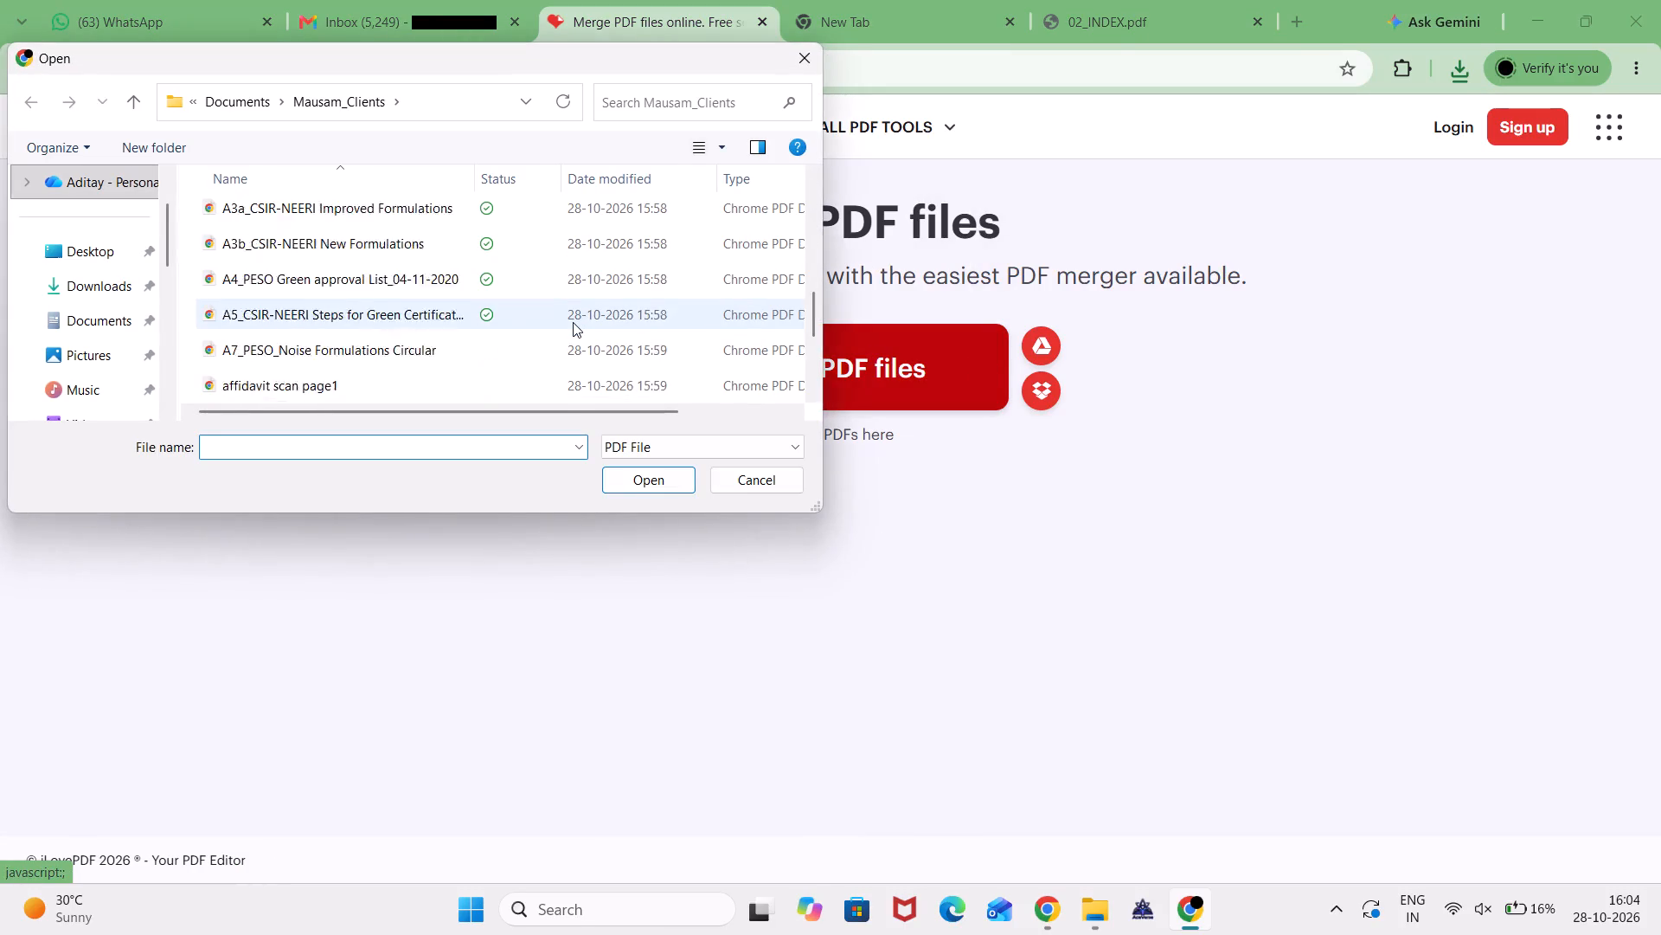
pyautogui.scroll(-1, 573, 322)
pyautogui.scroll(1, 573, 322)
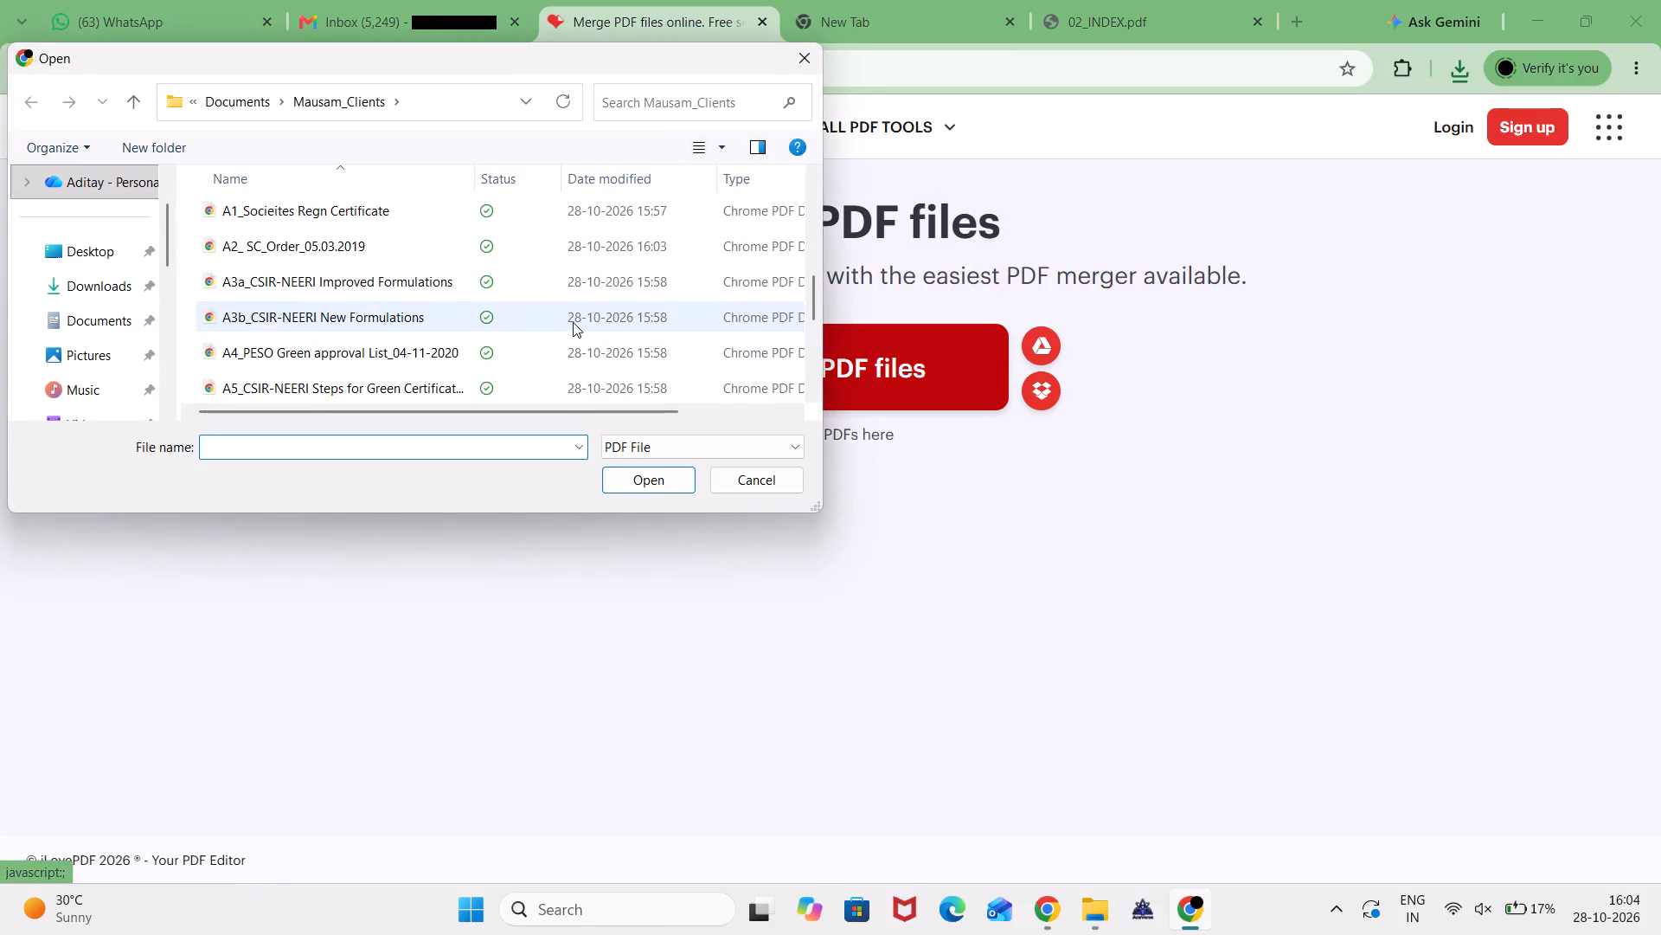
pyautogui.scroll(1, 418, 276)
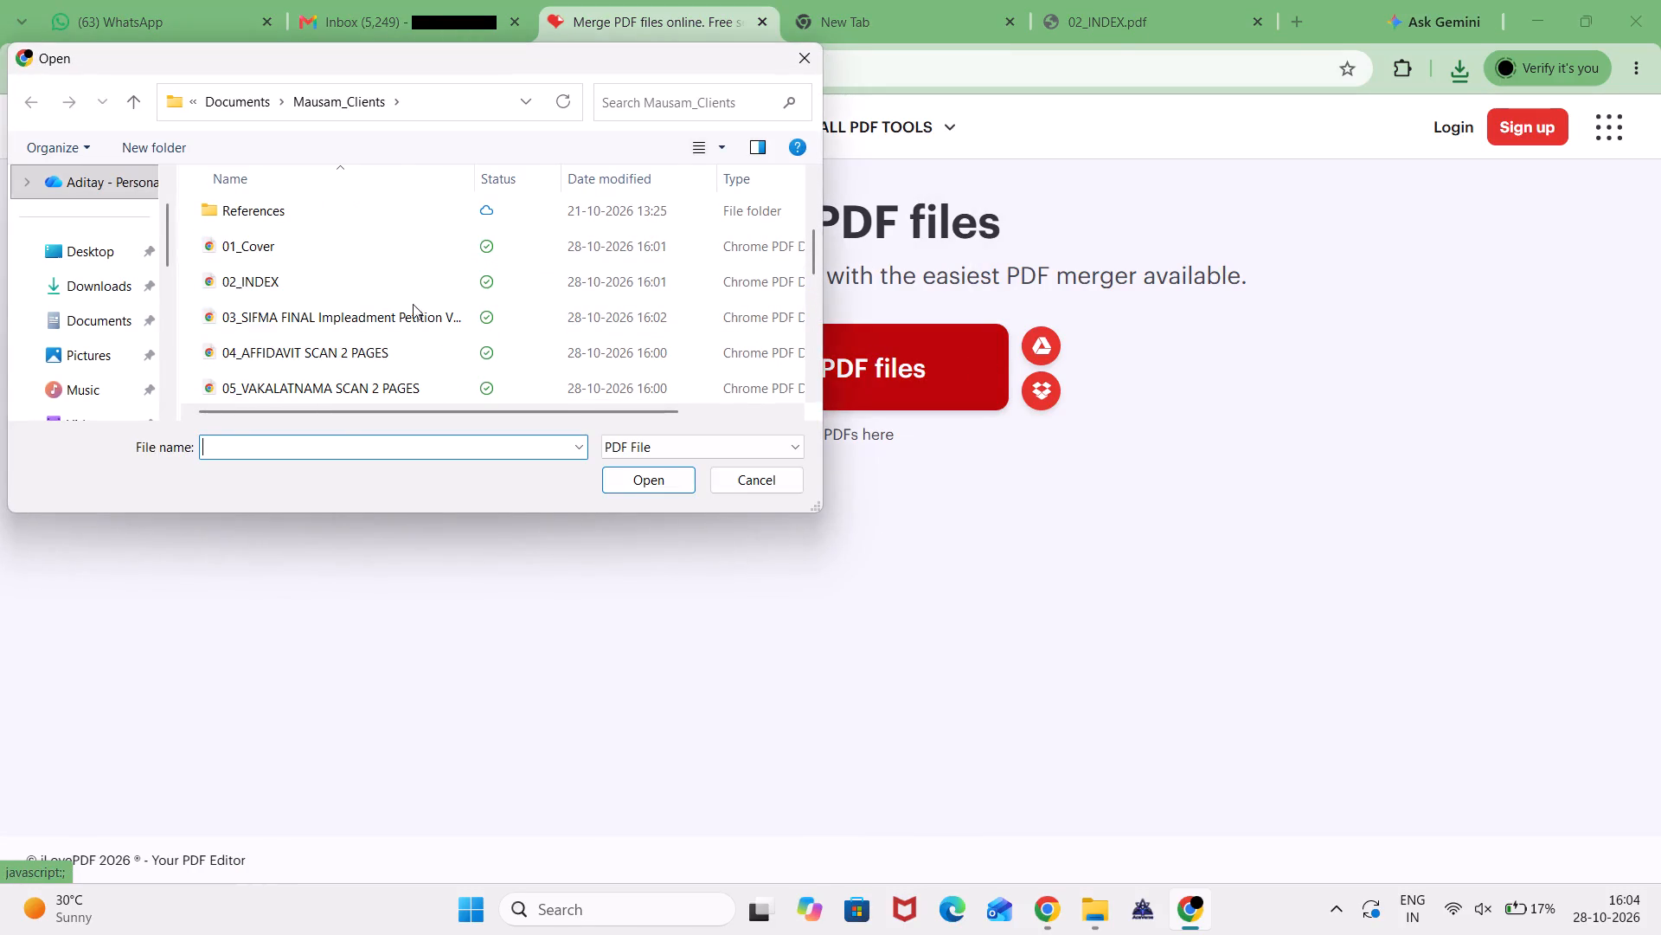
pyautogui.click(414, 312)
pyautogui.click(625, 477)
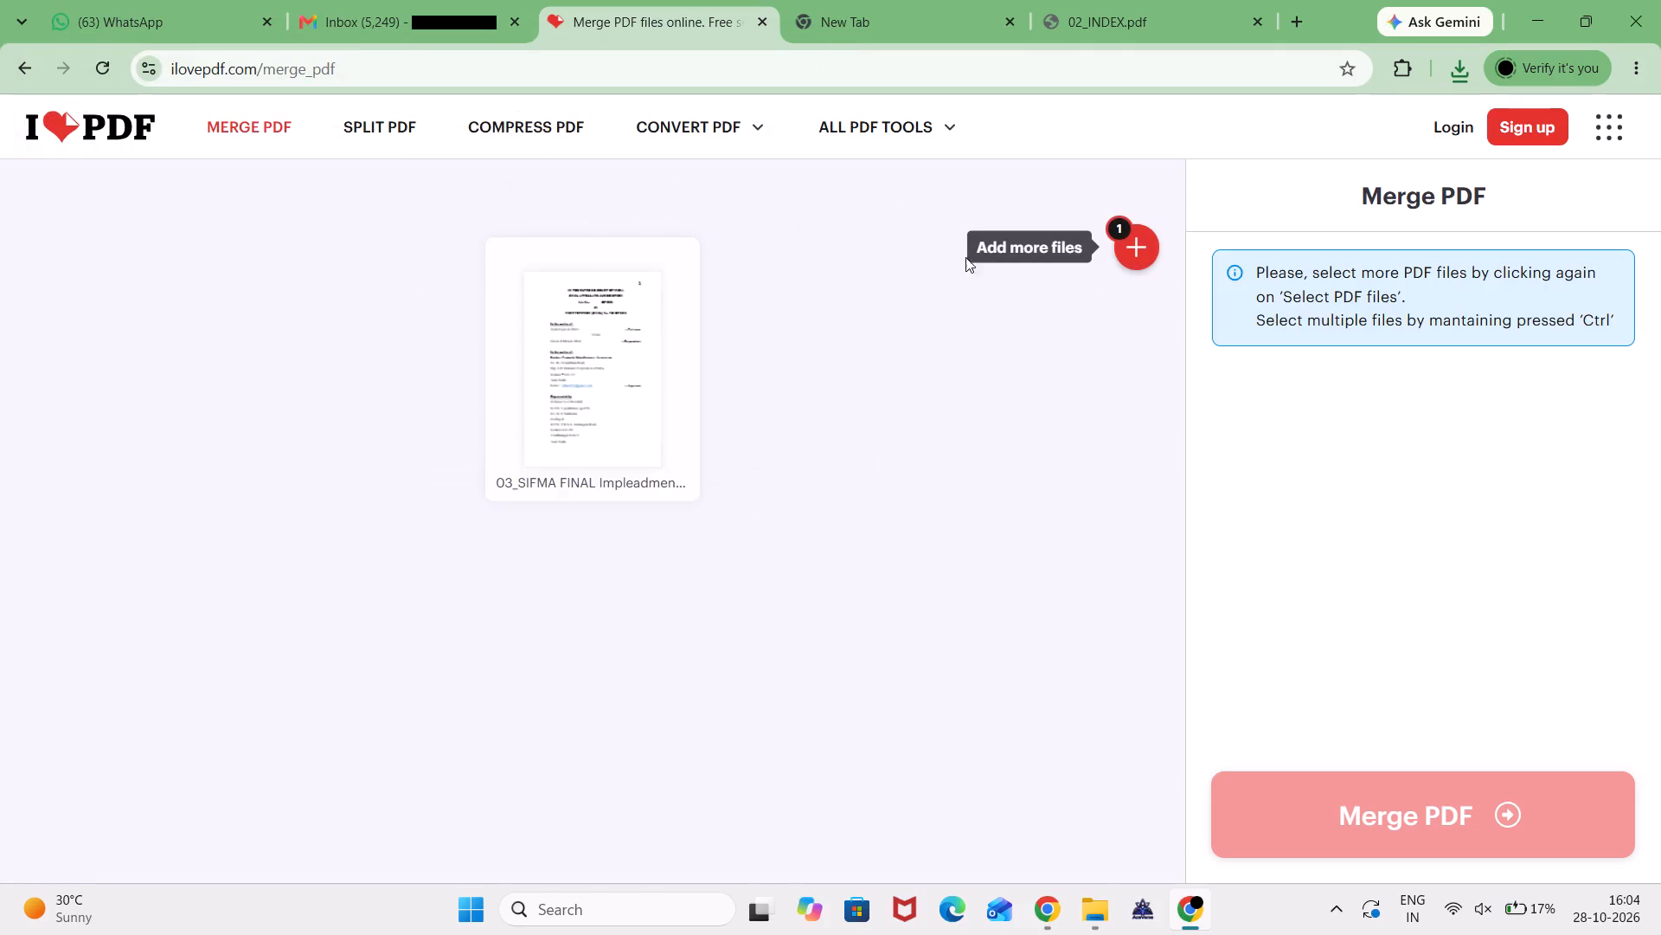
# Add 02_INDEX to the merge and place it before the 03_SIFMA FINAL Impleadment Petition file.
pyautogui.click(1133, 245)
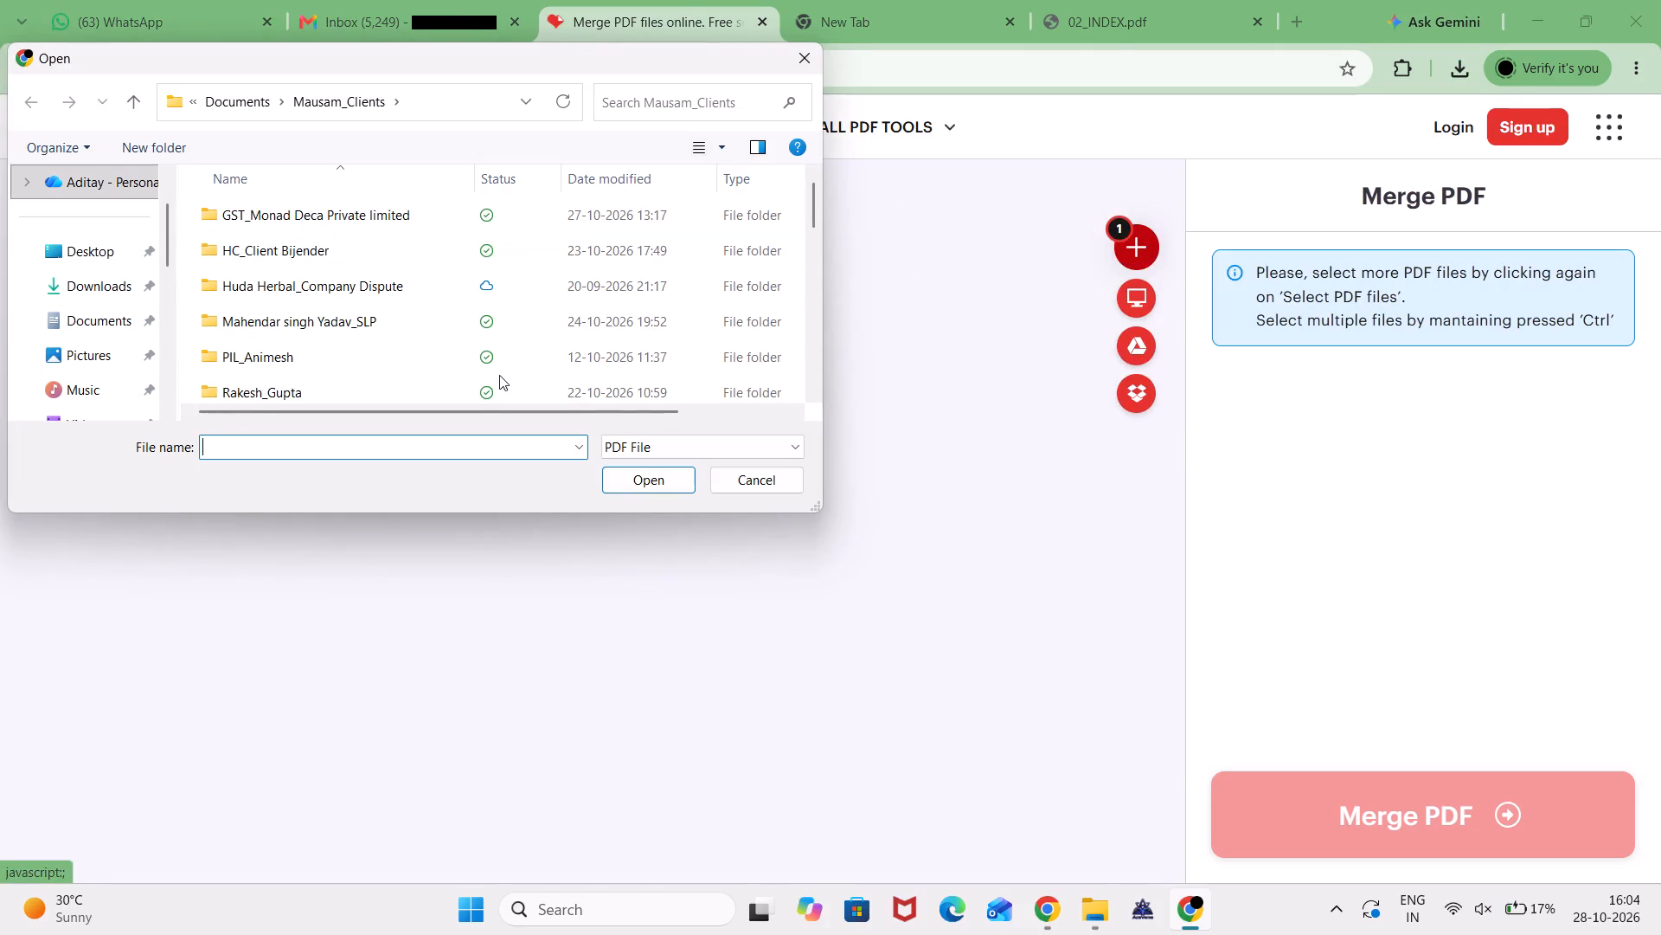
pyautogui.scroll(-1, 499, 375)
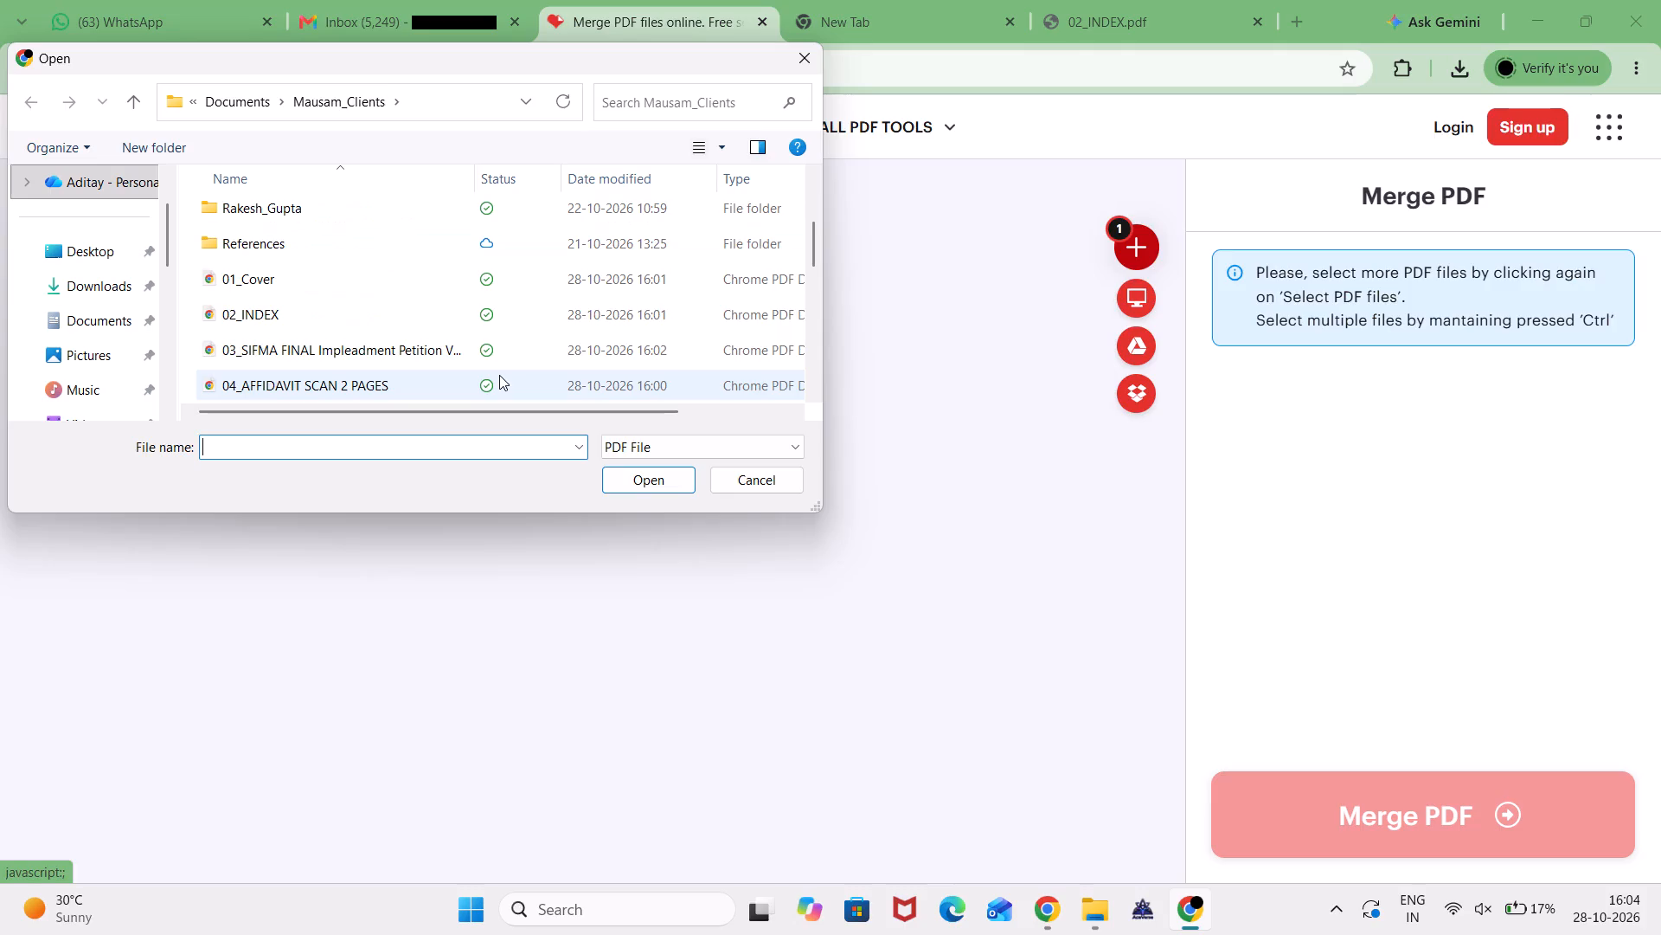
pyautogui.click(767, 495)
pyautogui.click(350, 306)
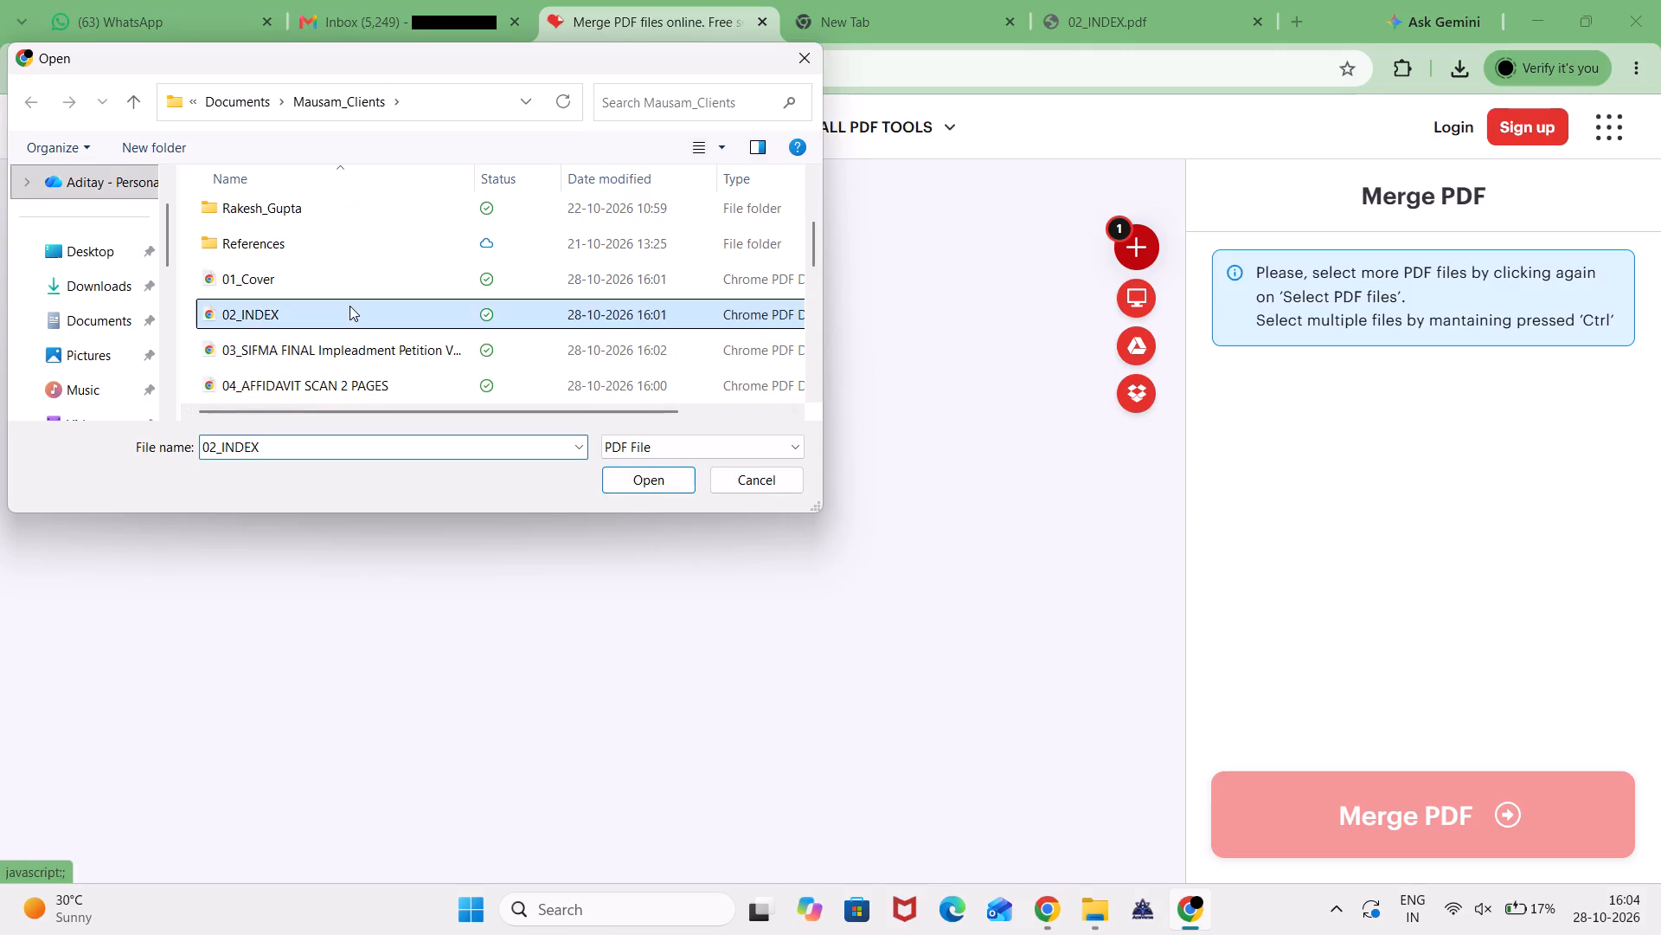
pyautogui.click(651, 475)
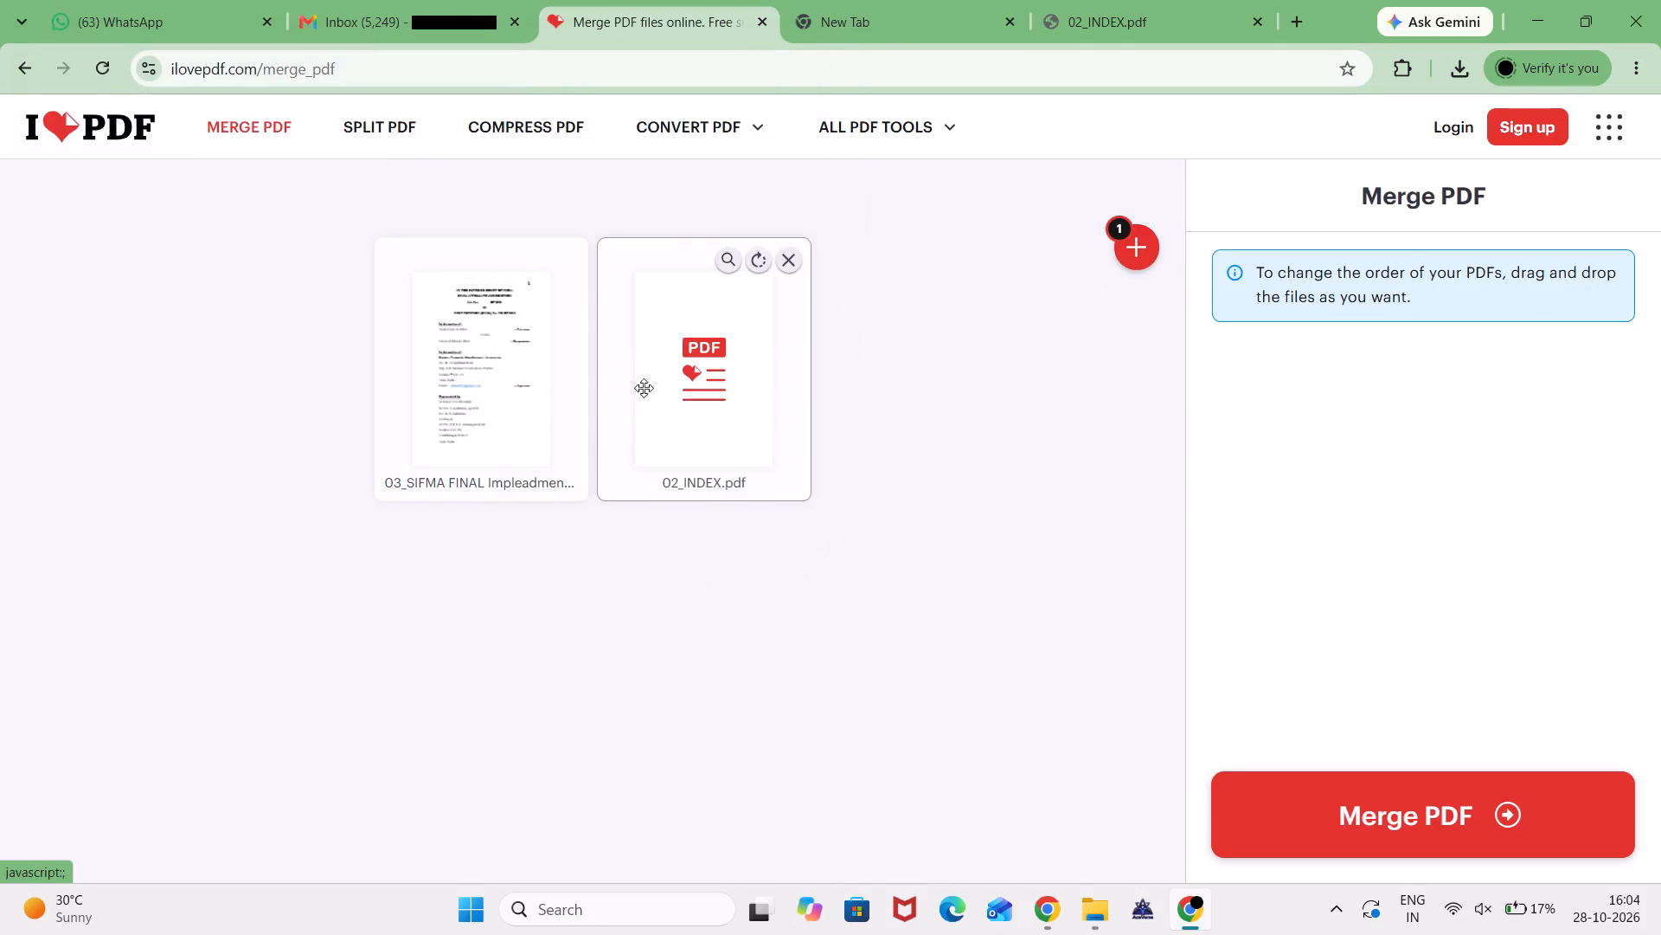
pyautogui.moveTo(692, 387); pyautogui.dragTo(378, 384)
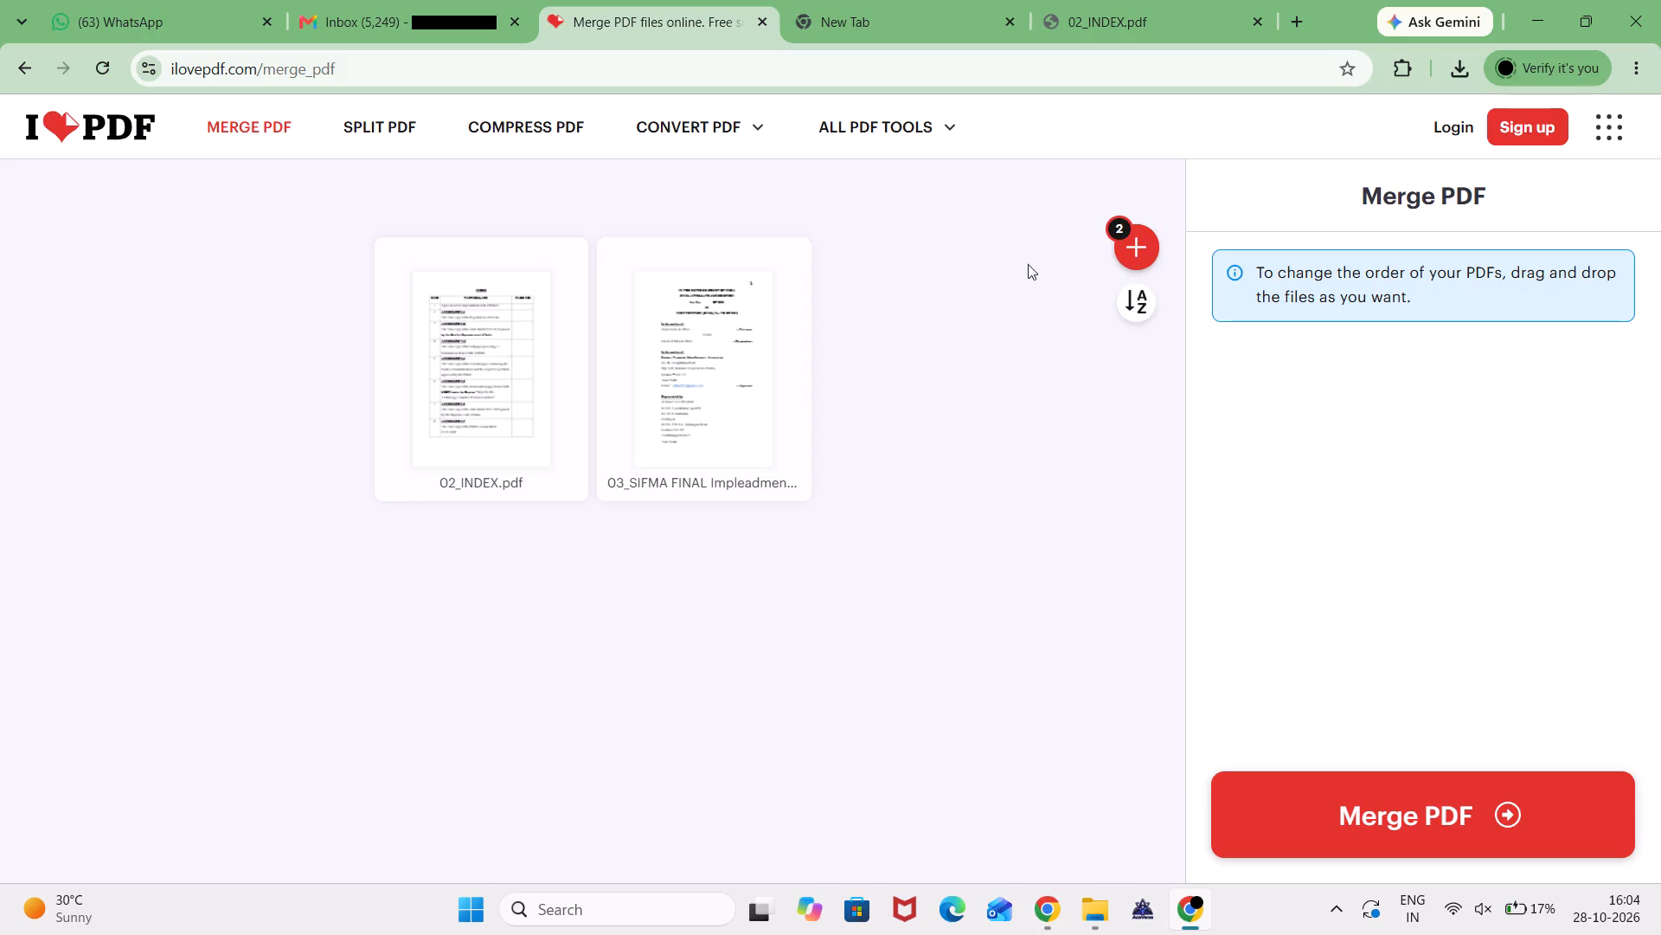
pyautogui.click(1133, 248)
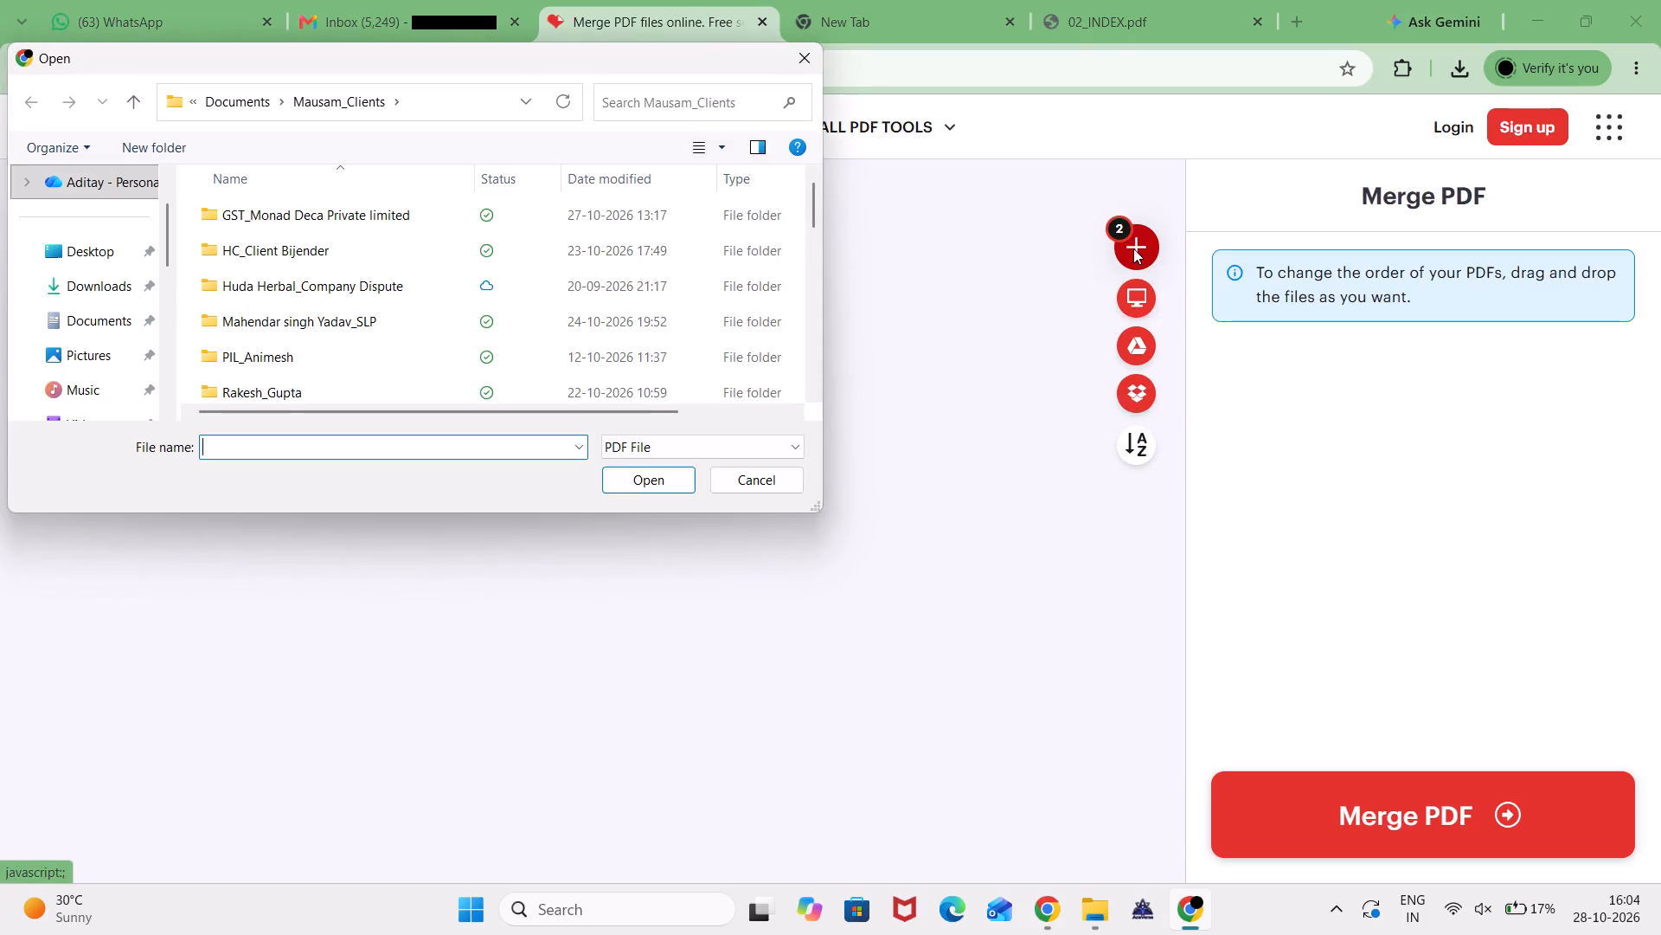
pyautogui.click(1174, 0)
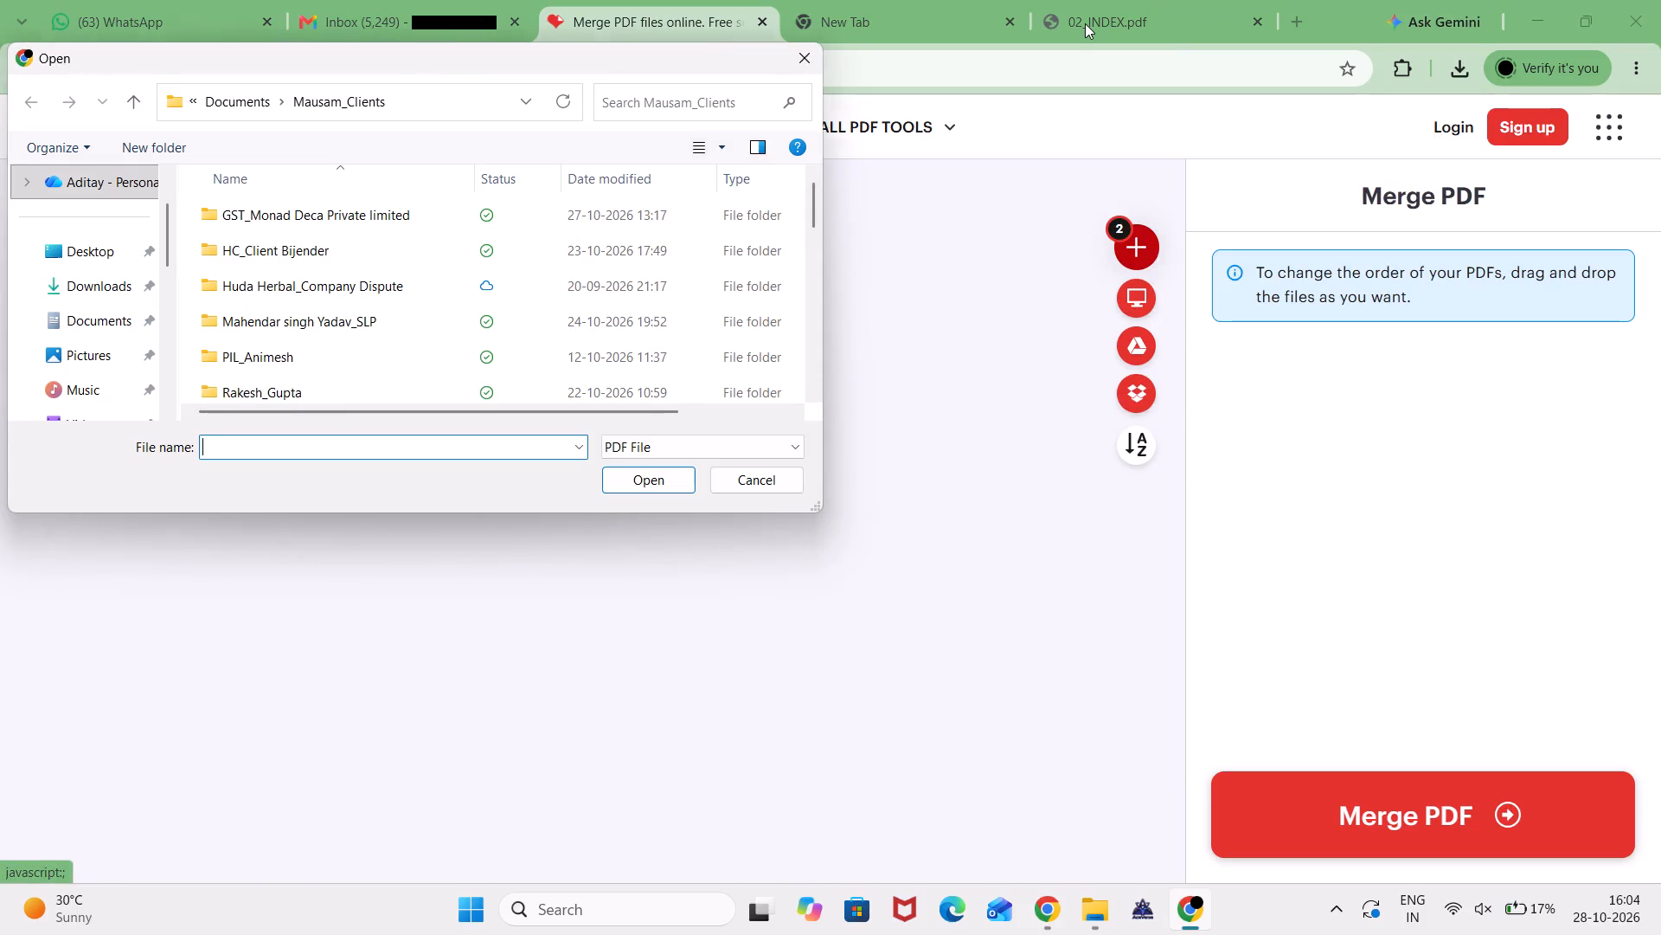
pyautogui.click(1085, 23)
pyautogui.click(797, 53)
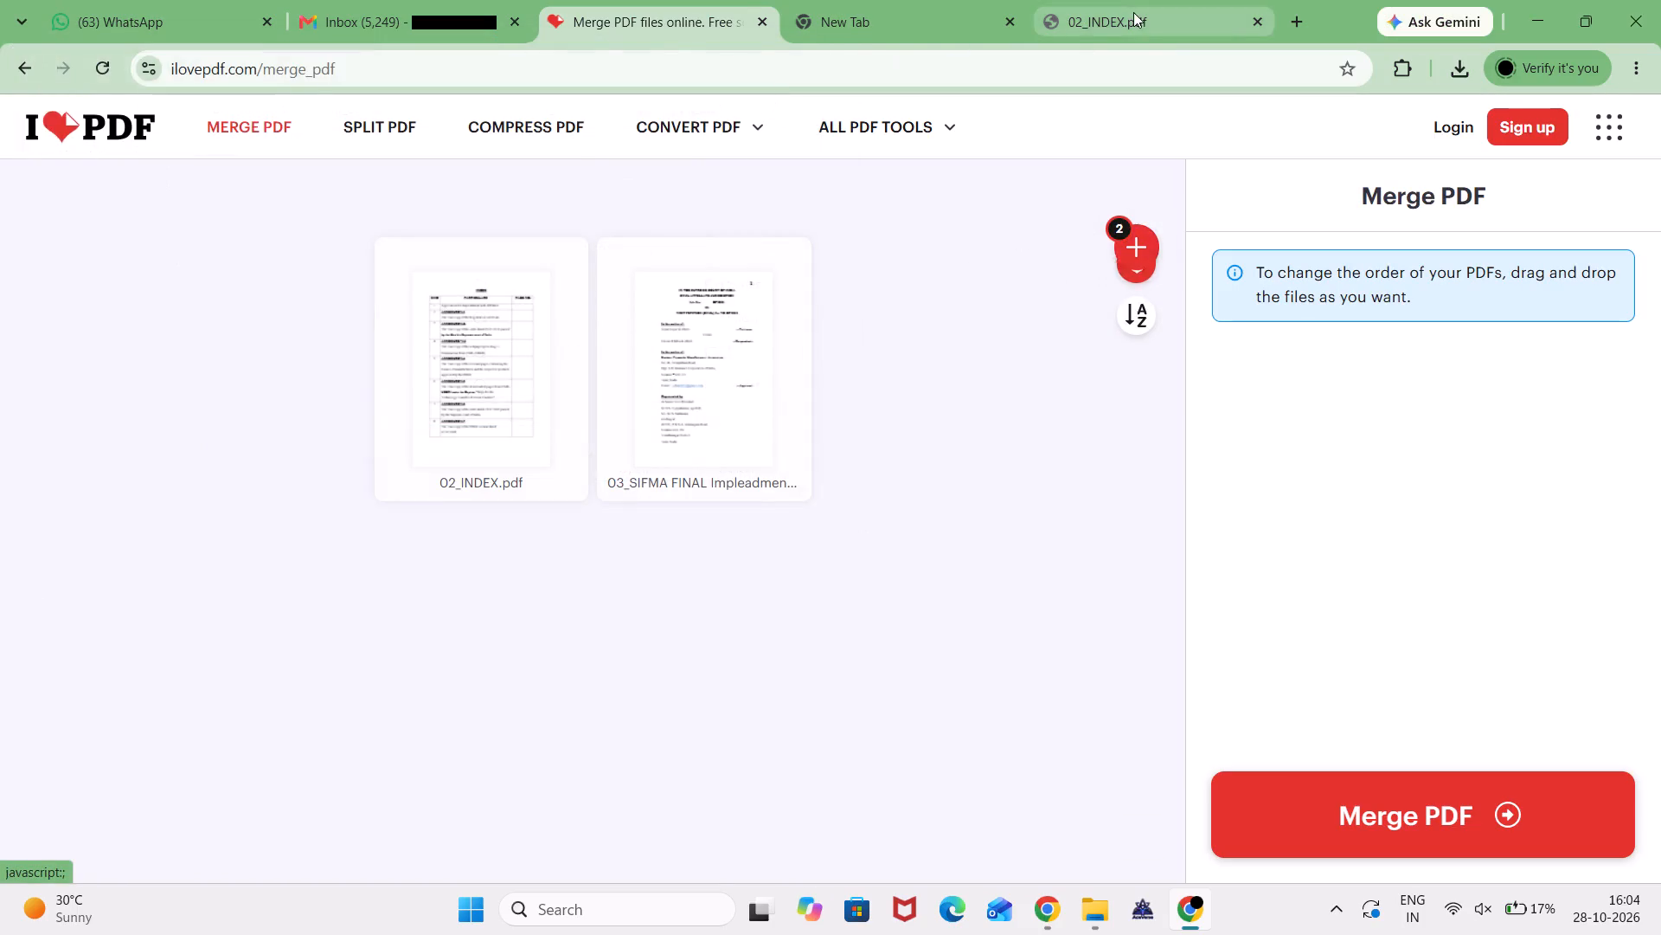
# Check the annexure order in 02_INDEX.pdf, then add A1_Socieites Regn Certificate to the iLovePDF merge.
pyautogui.click(1132, 10)
pyautogui.scroll(-1, 828, 484)
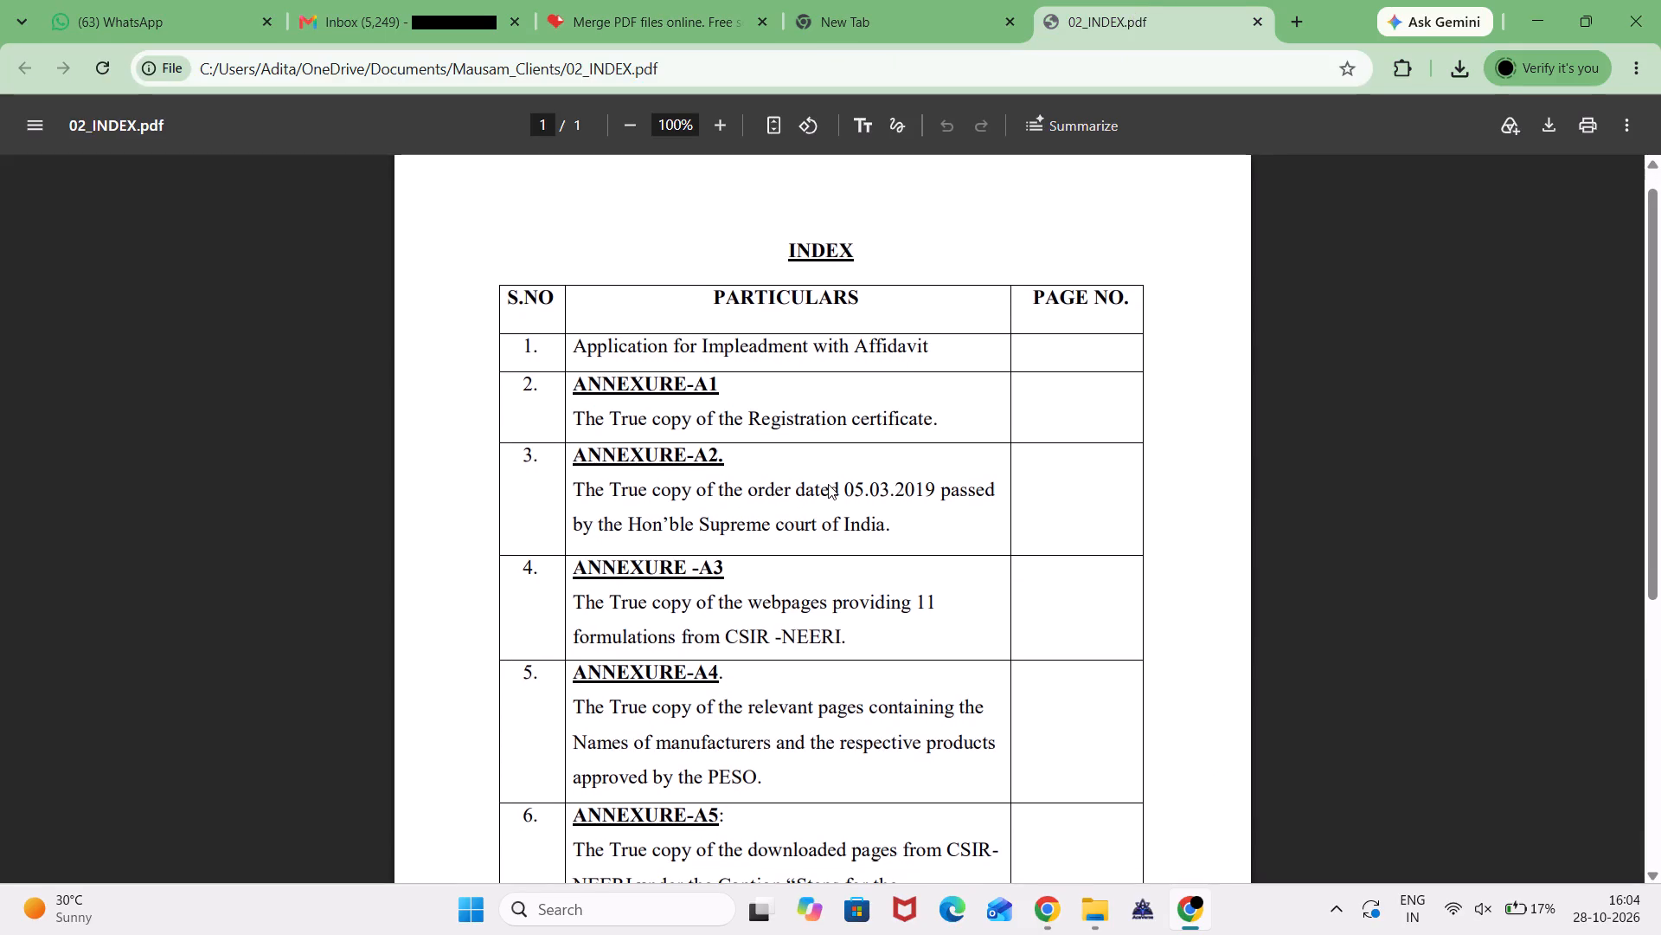
pyautogui.click(667, 0)
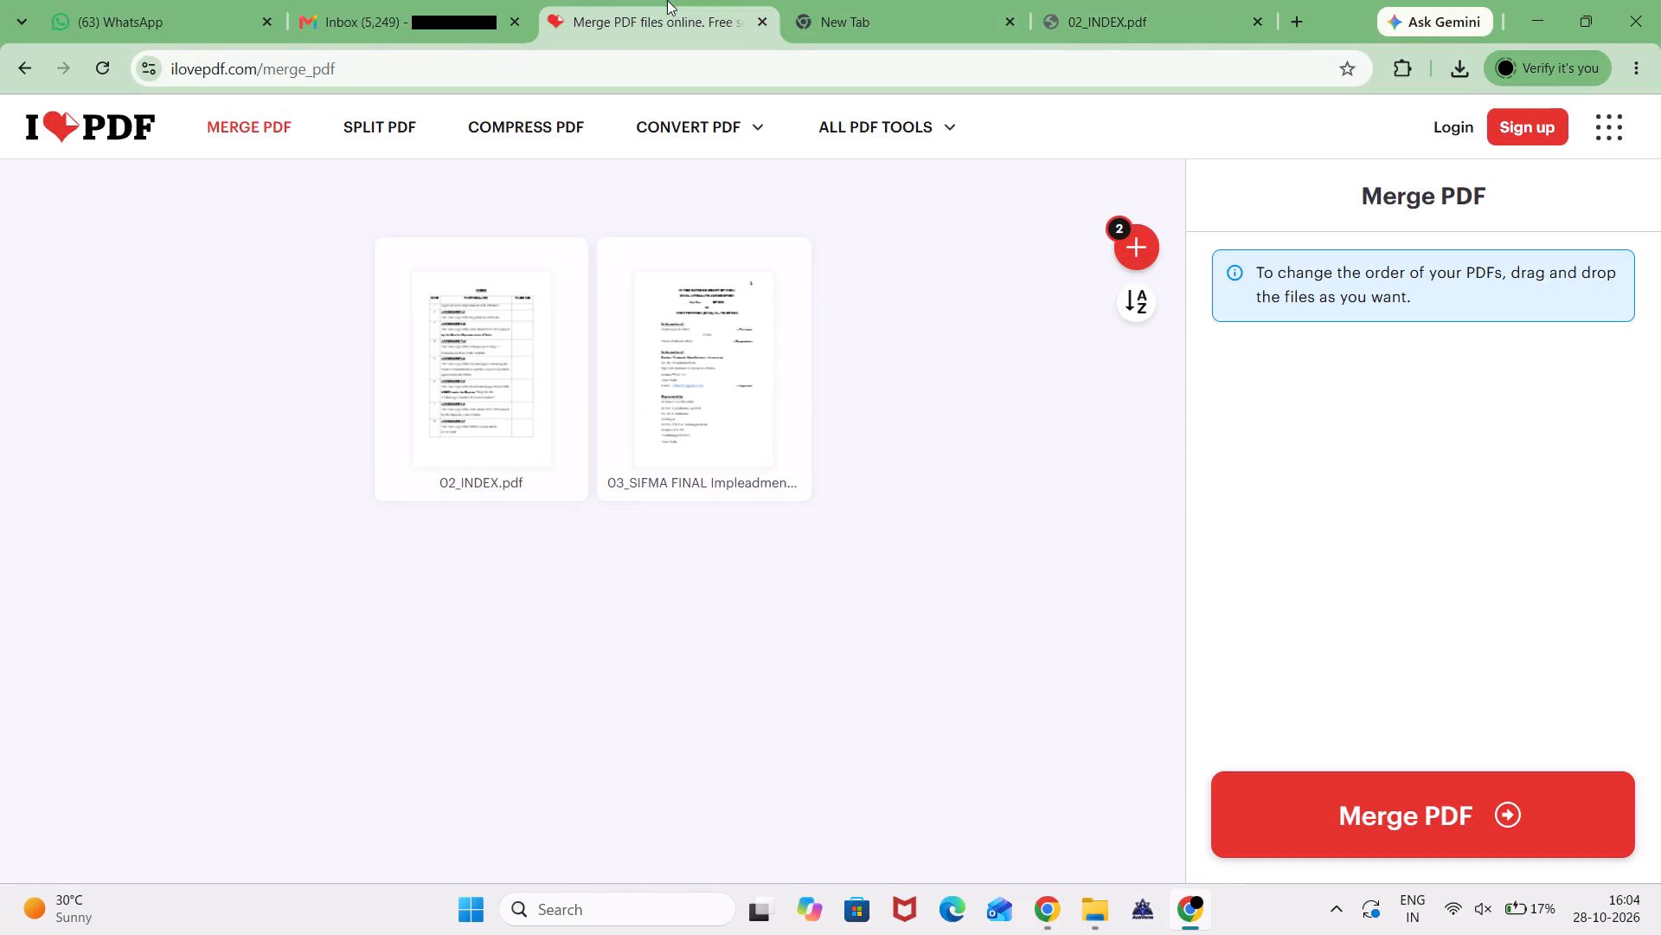
pyautogui.click(1127, 243)
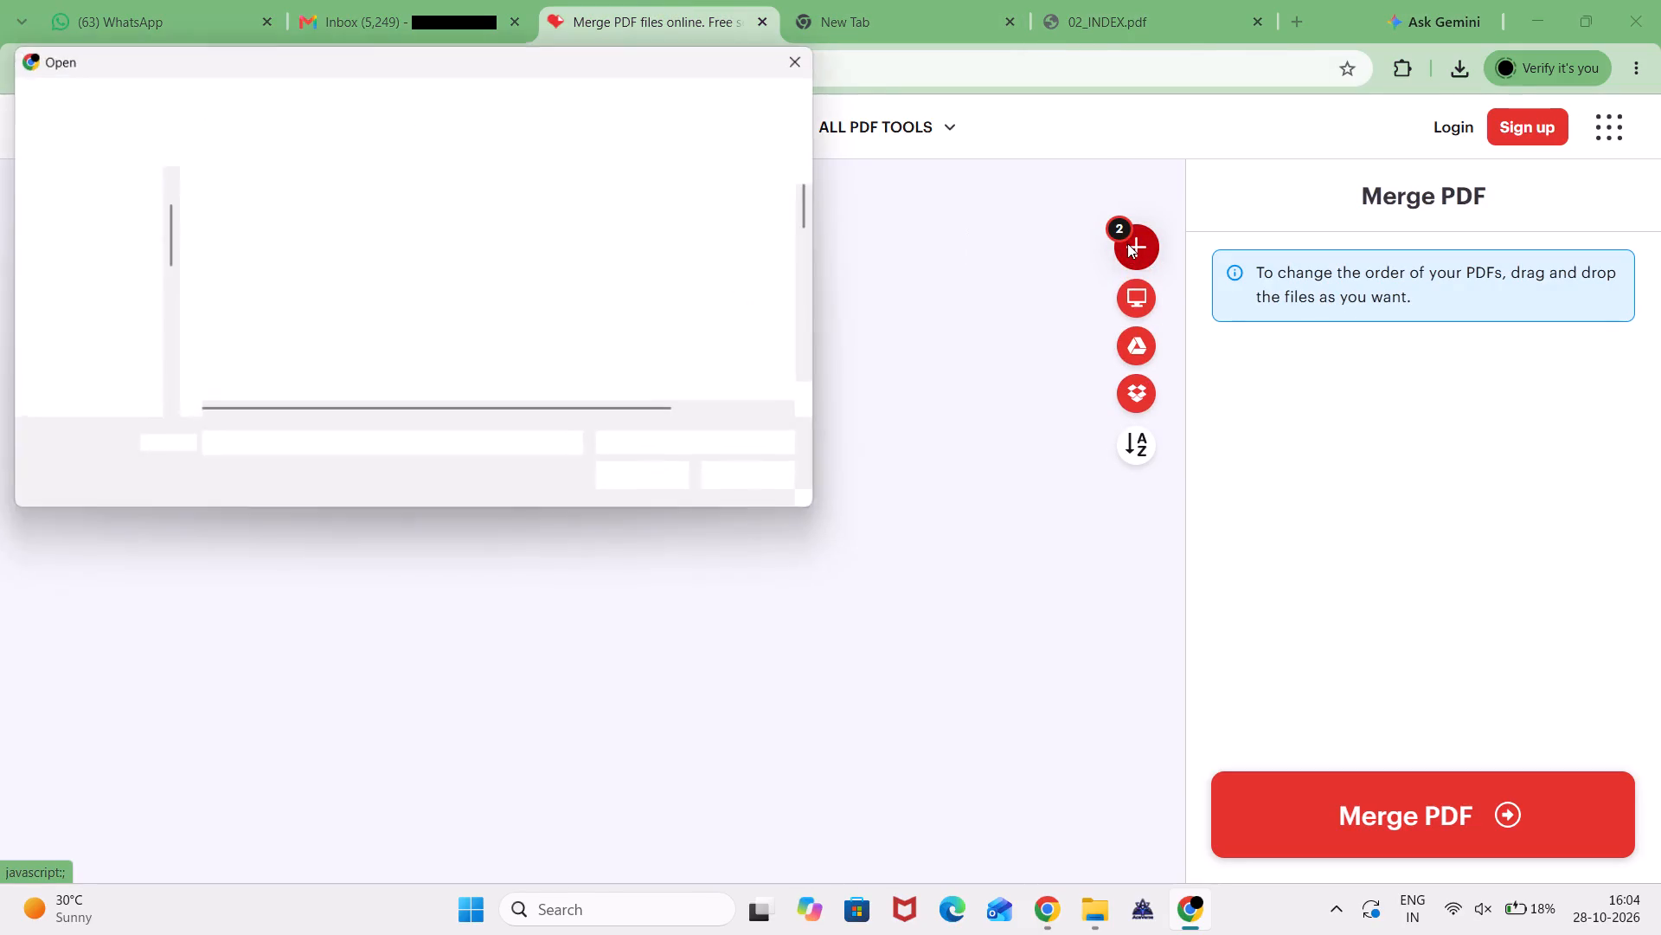
pyautogui.scroll(-1, 496, 184)
pyautogui.scroll(-1, 417, 285)
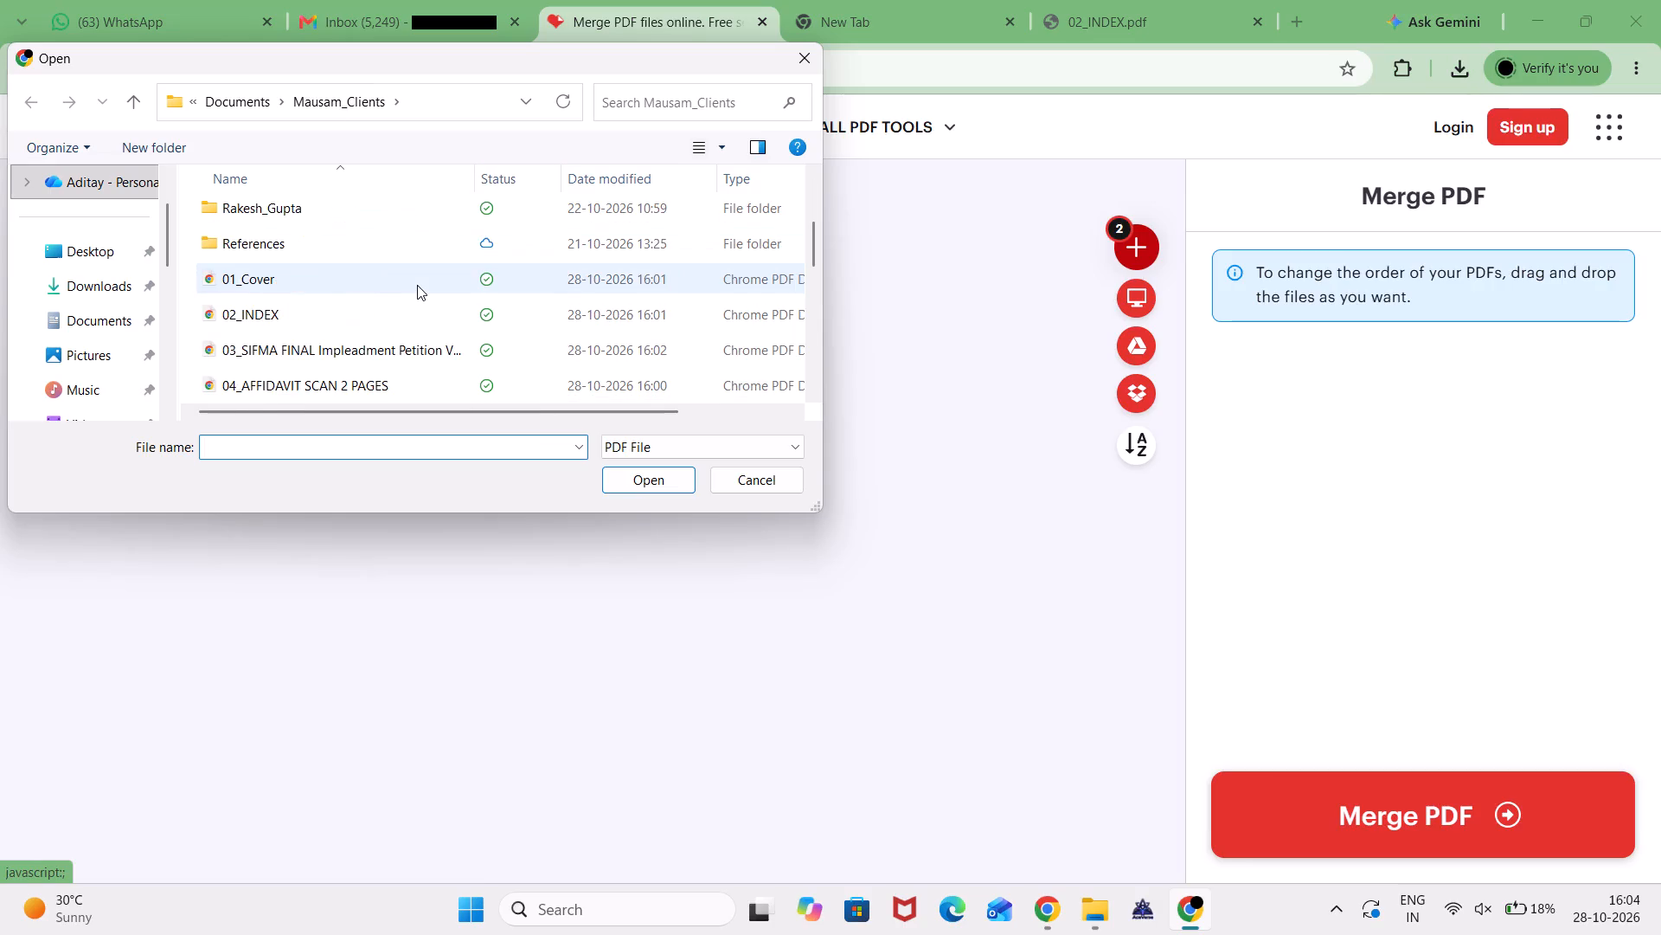
pyautogui.scroll(-1, 417, 285)
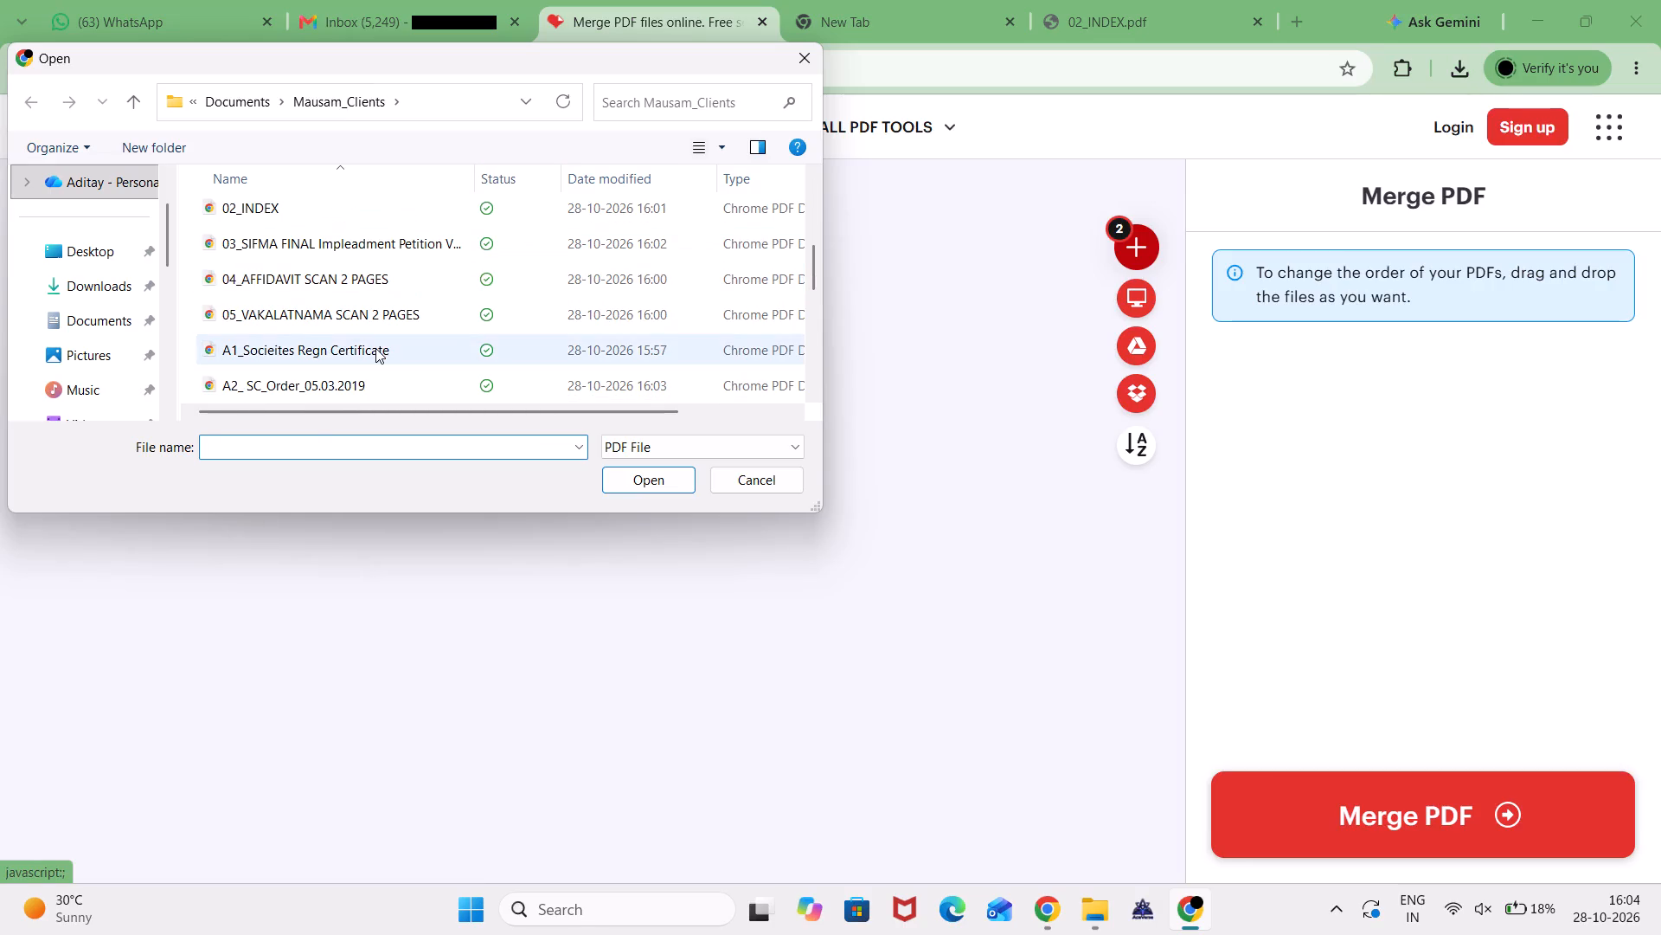
pyautogui.click(375, 348)
pyautogui.click(644, 475)
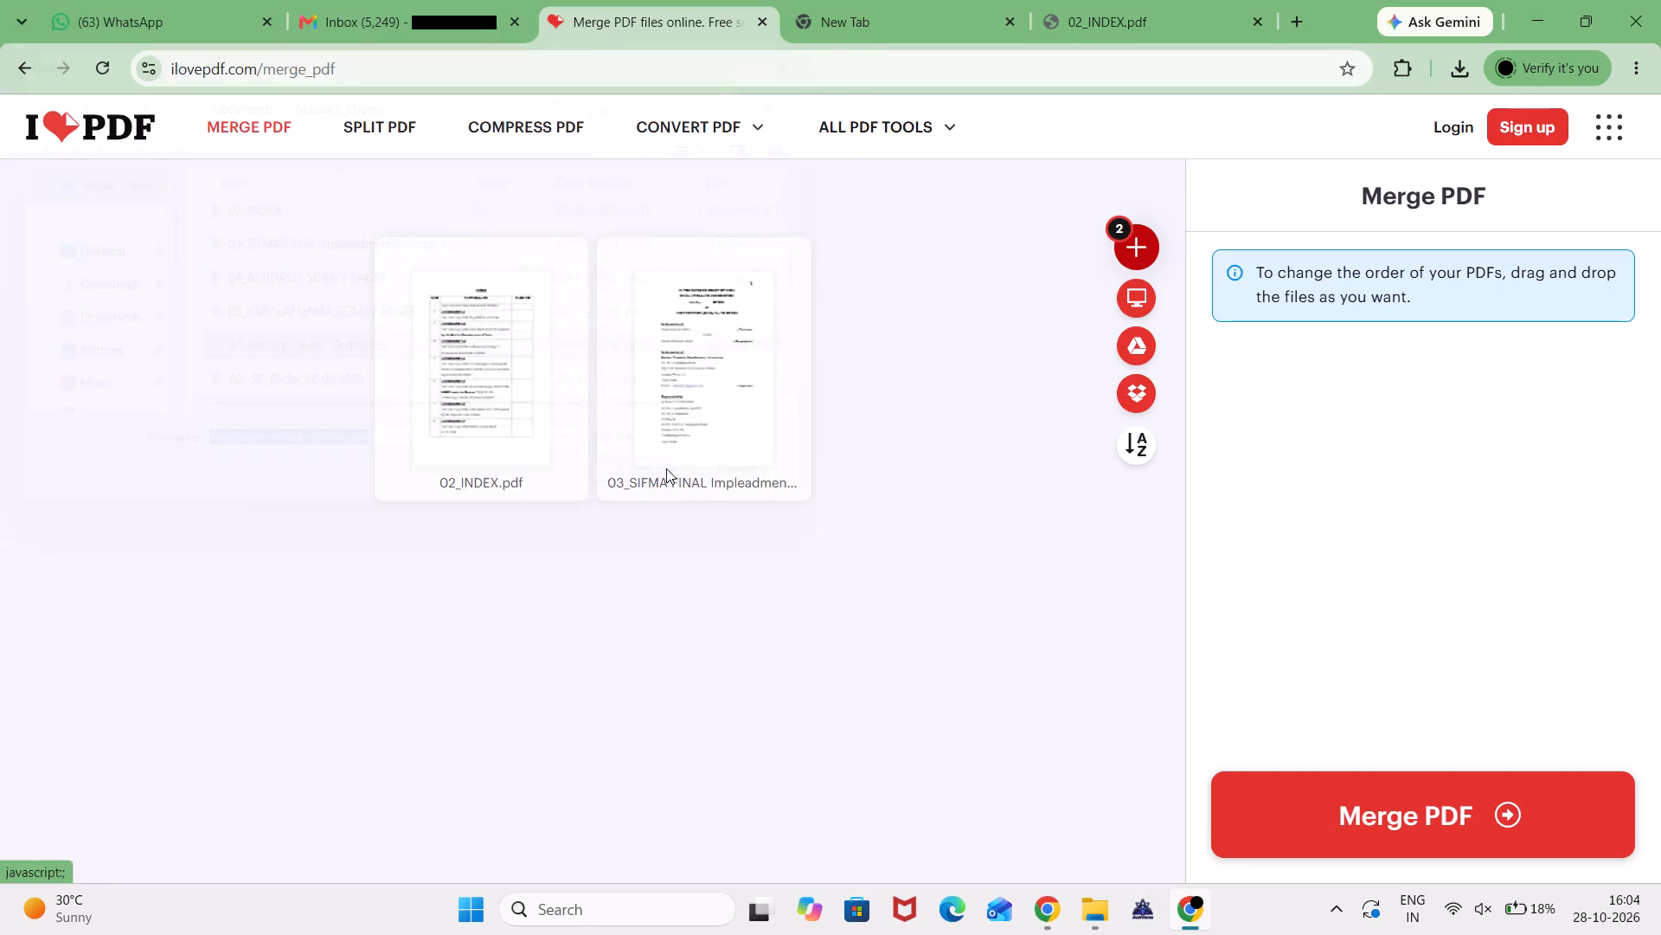
# Add the A2_ SC_Order_05.03.2019 PDF from Mausam_Clients to the merge.
pyautogui.click(1140, 252)
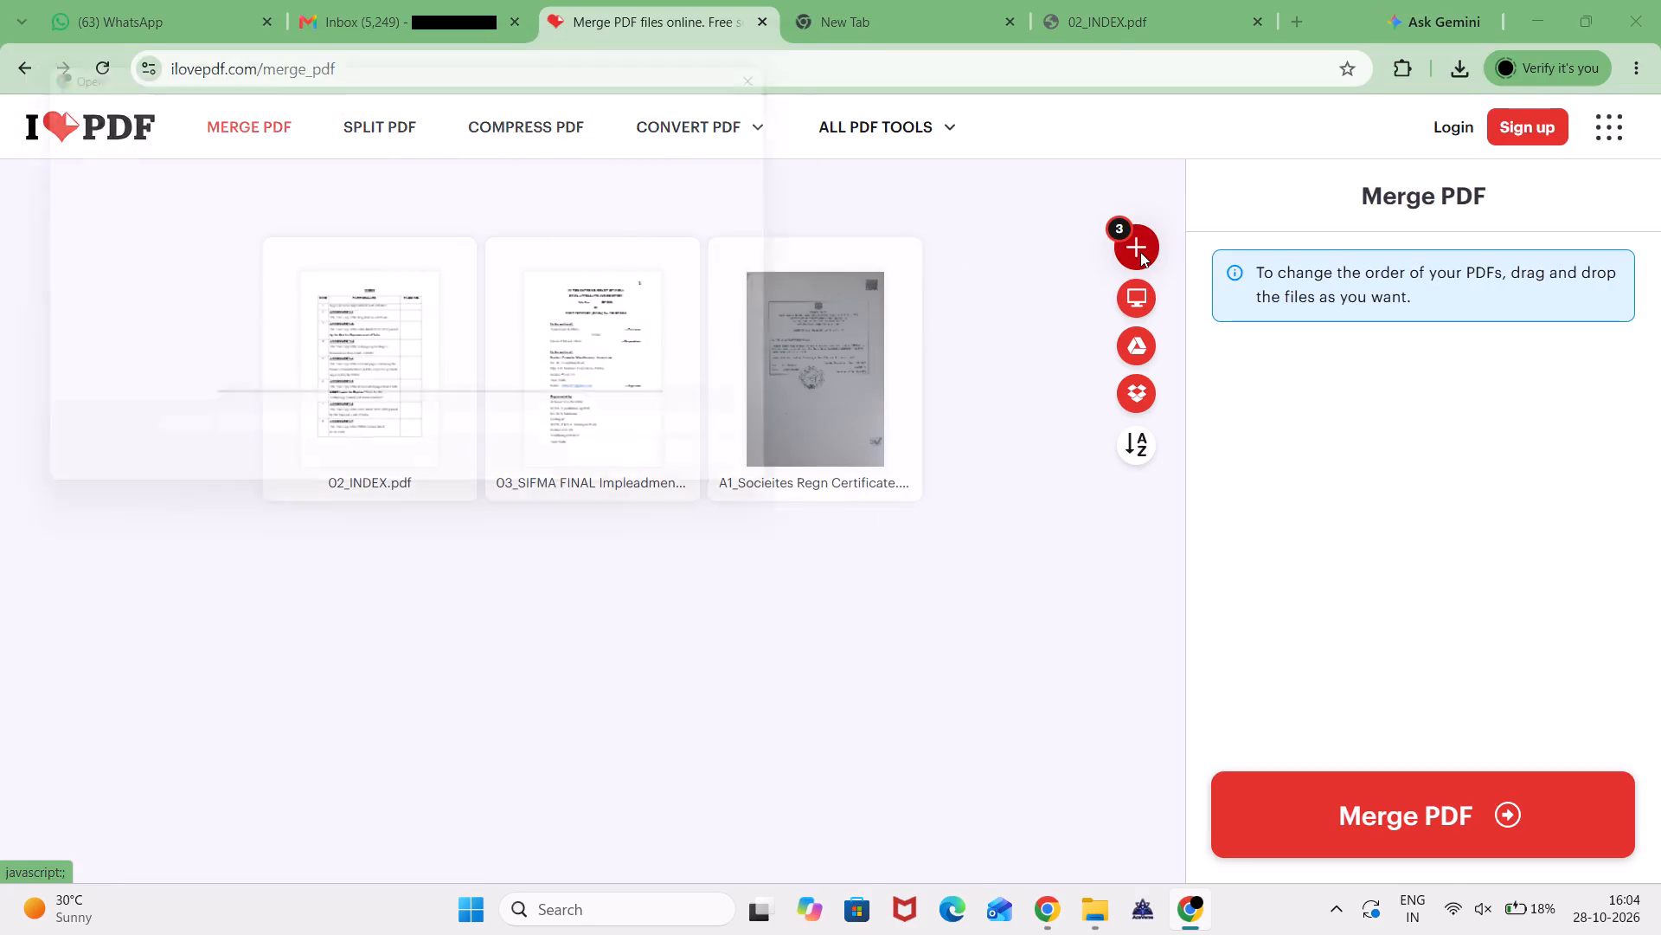
pyautogui.scroll(-1, 401, 376)
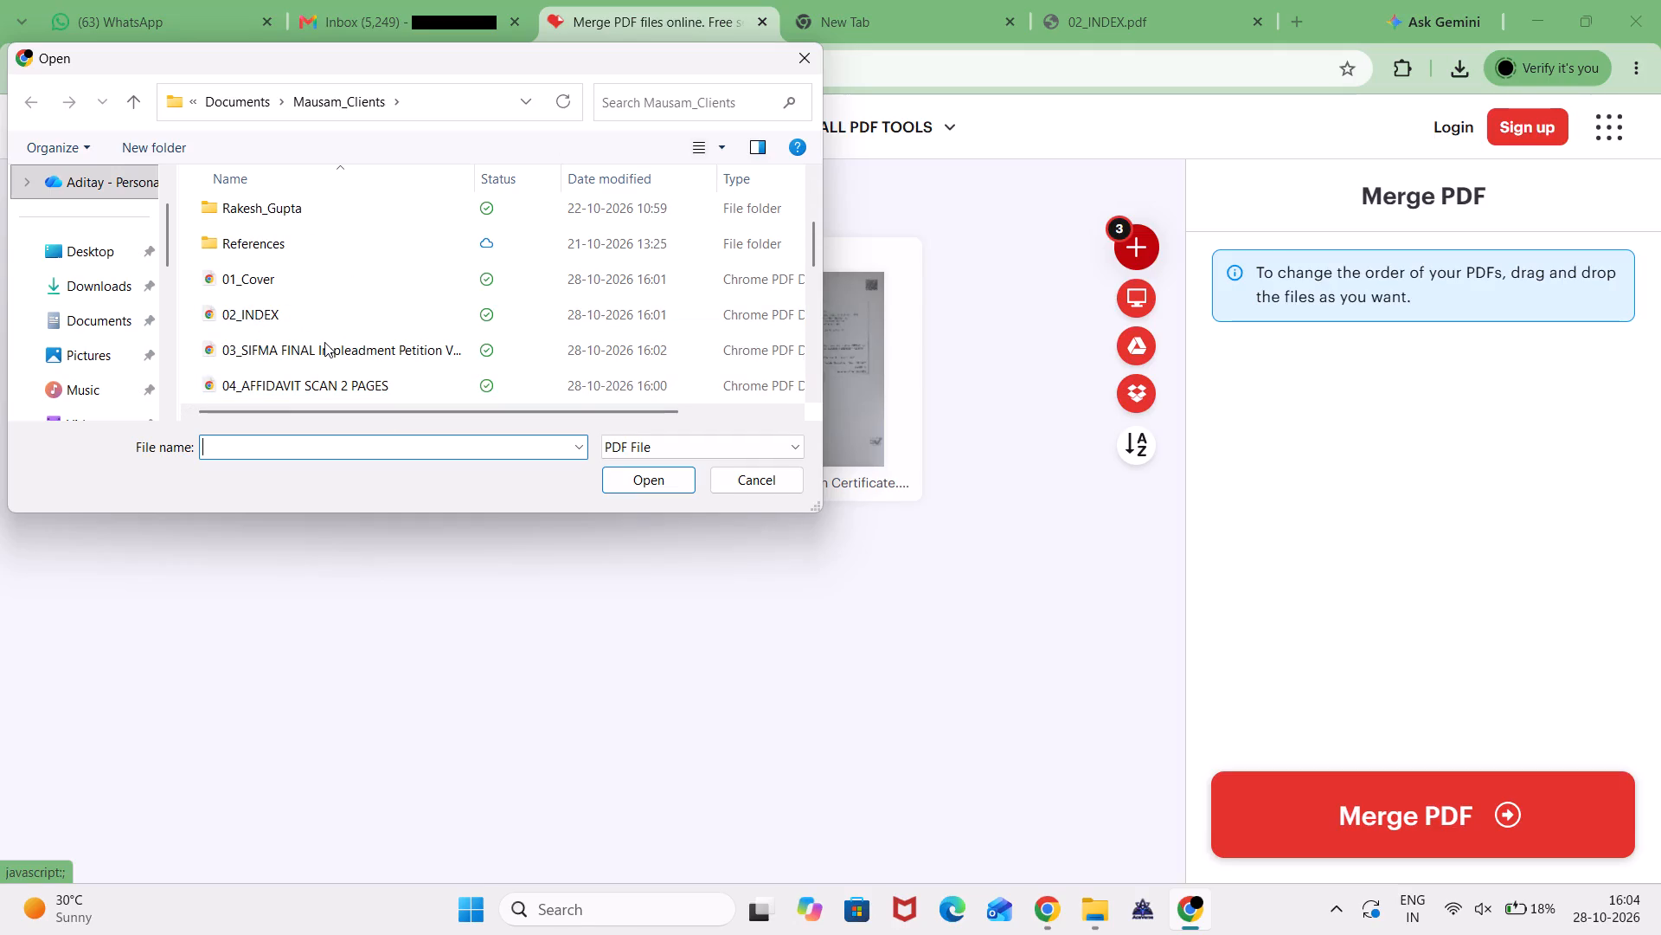
pyautogui.scroll(-1, 324, 342)
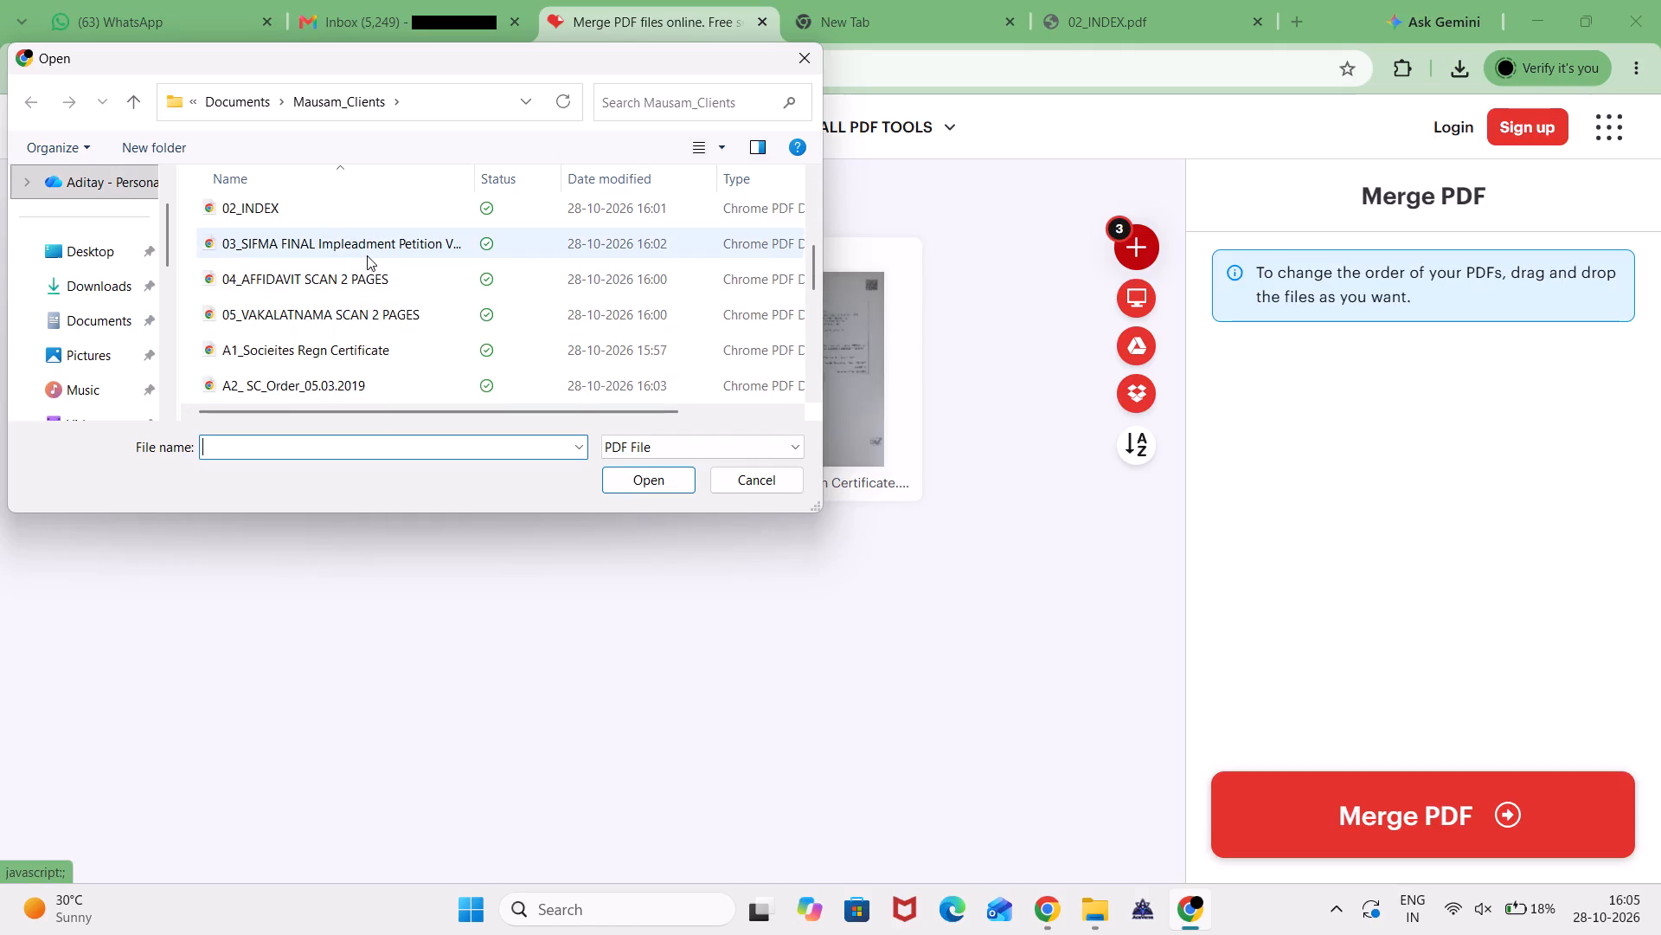
pyautogui.click(334, 380)
pyautogui.click(628, 480)
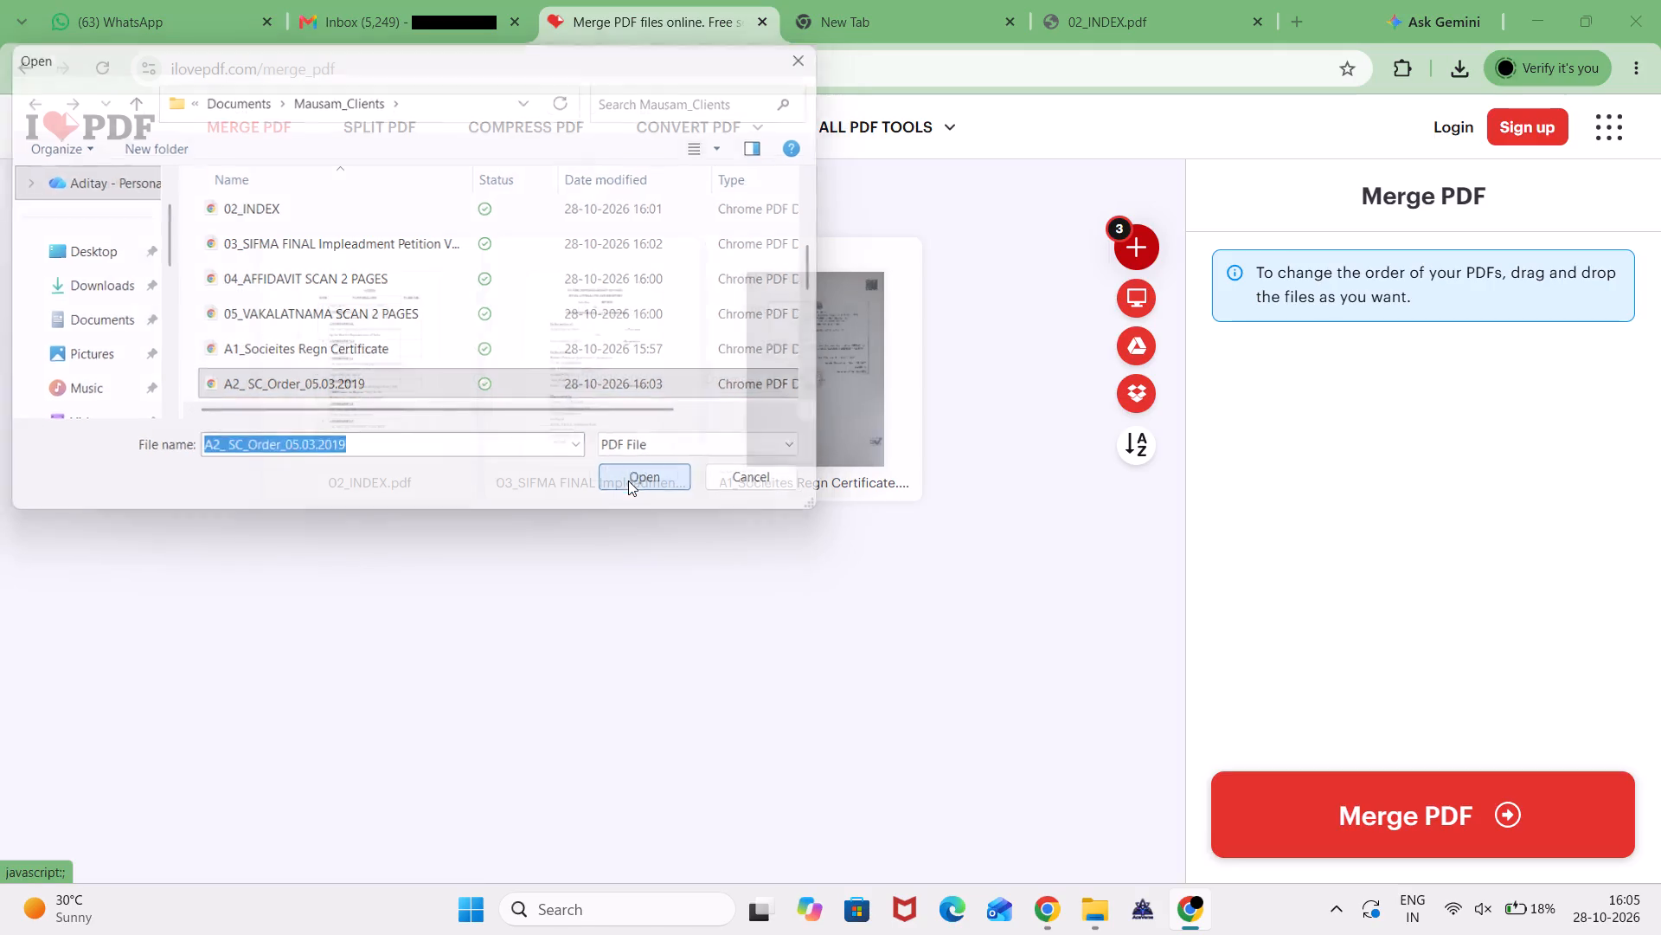
# Check the remaining annexures in 02_INDEX.pdf, then add A3a_CSIR-NEERI Improved Formulations to the iLovePDF merge.
pyautogui.click(1126, 3)
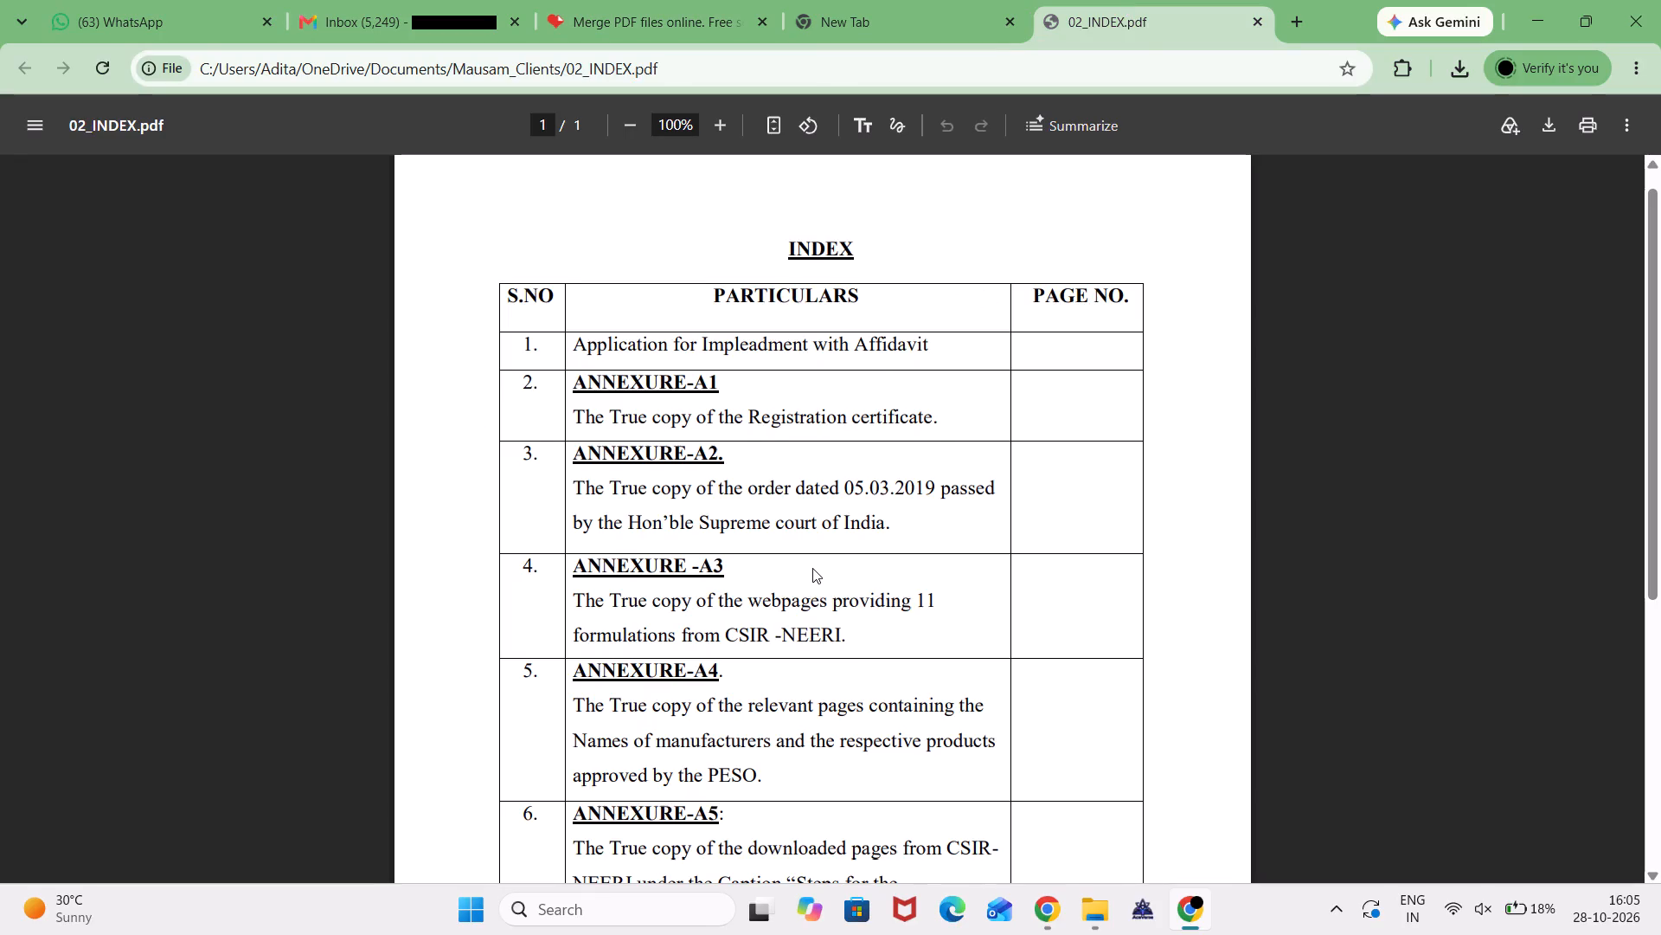
pyautogui.scroll(-2, 812, 568)
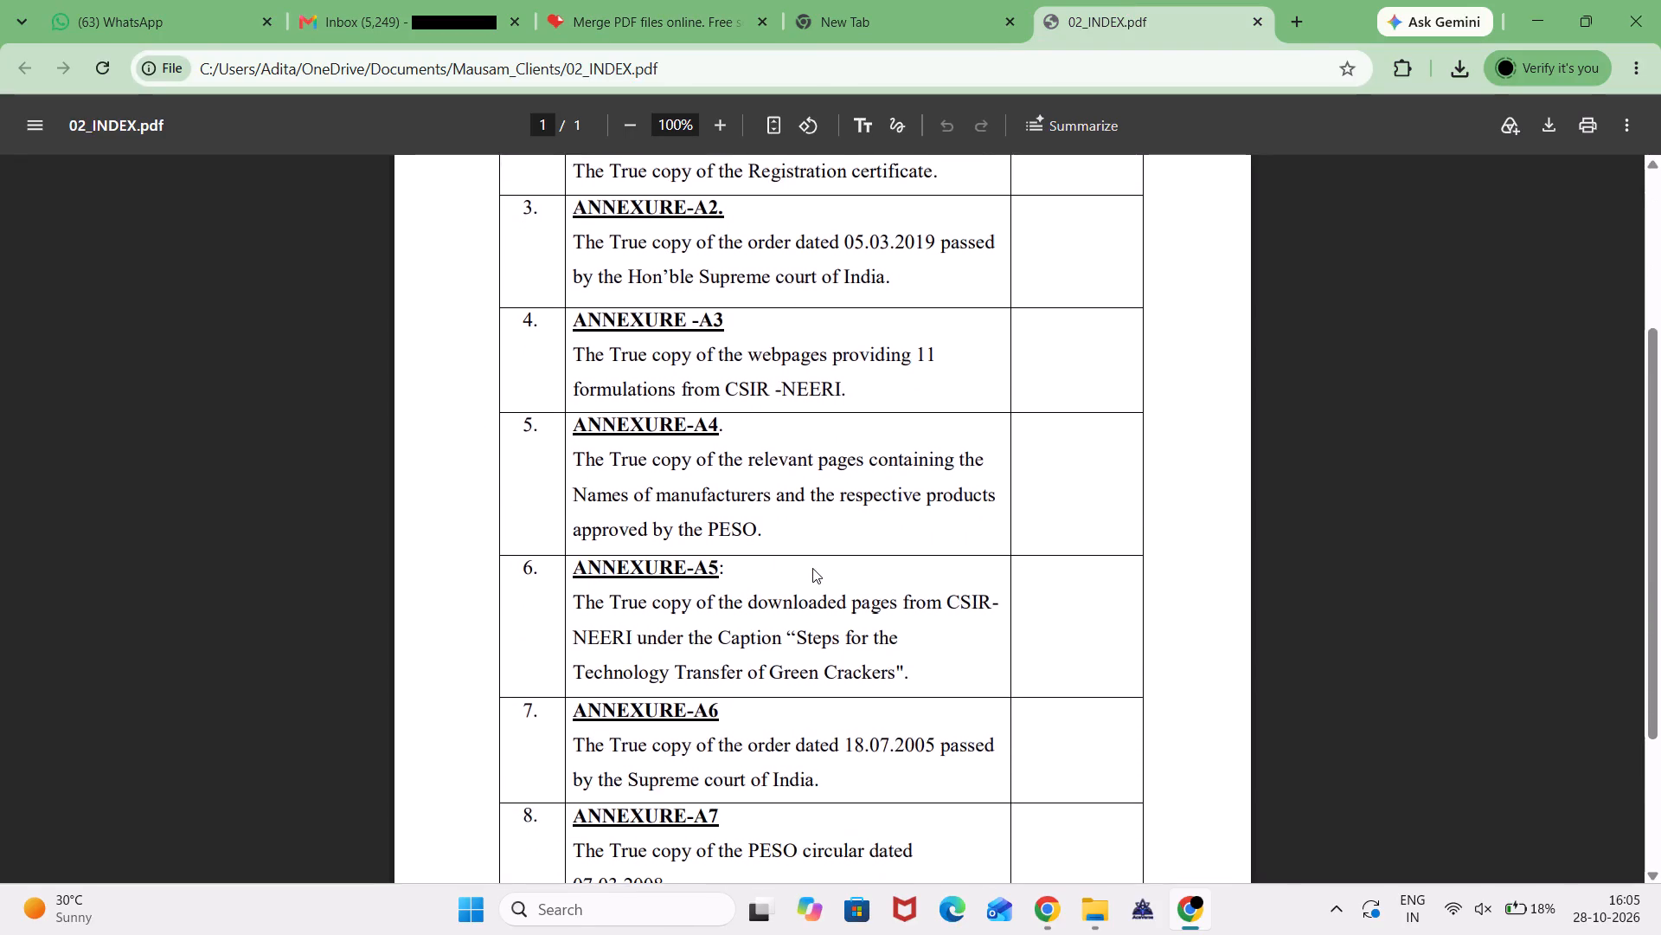
pyautogui.scroll(-3, 812, 568)
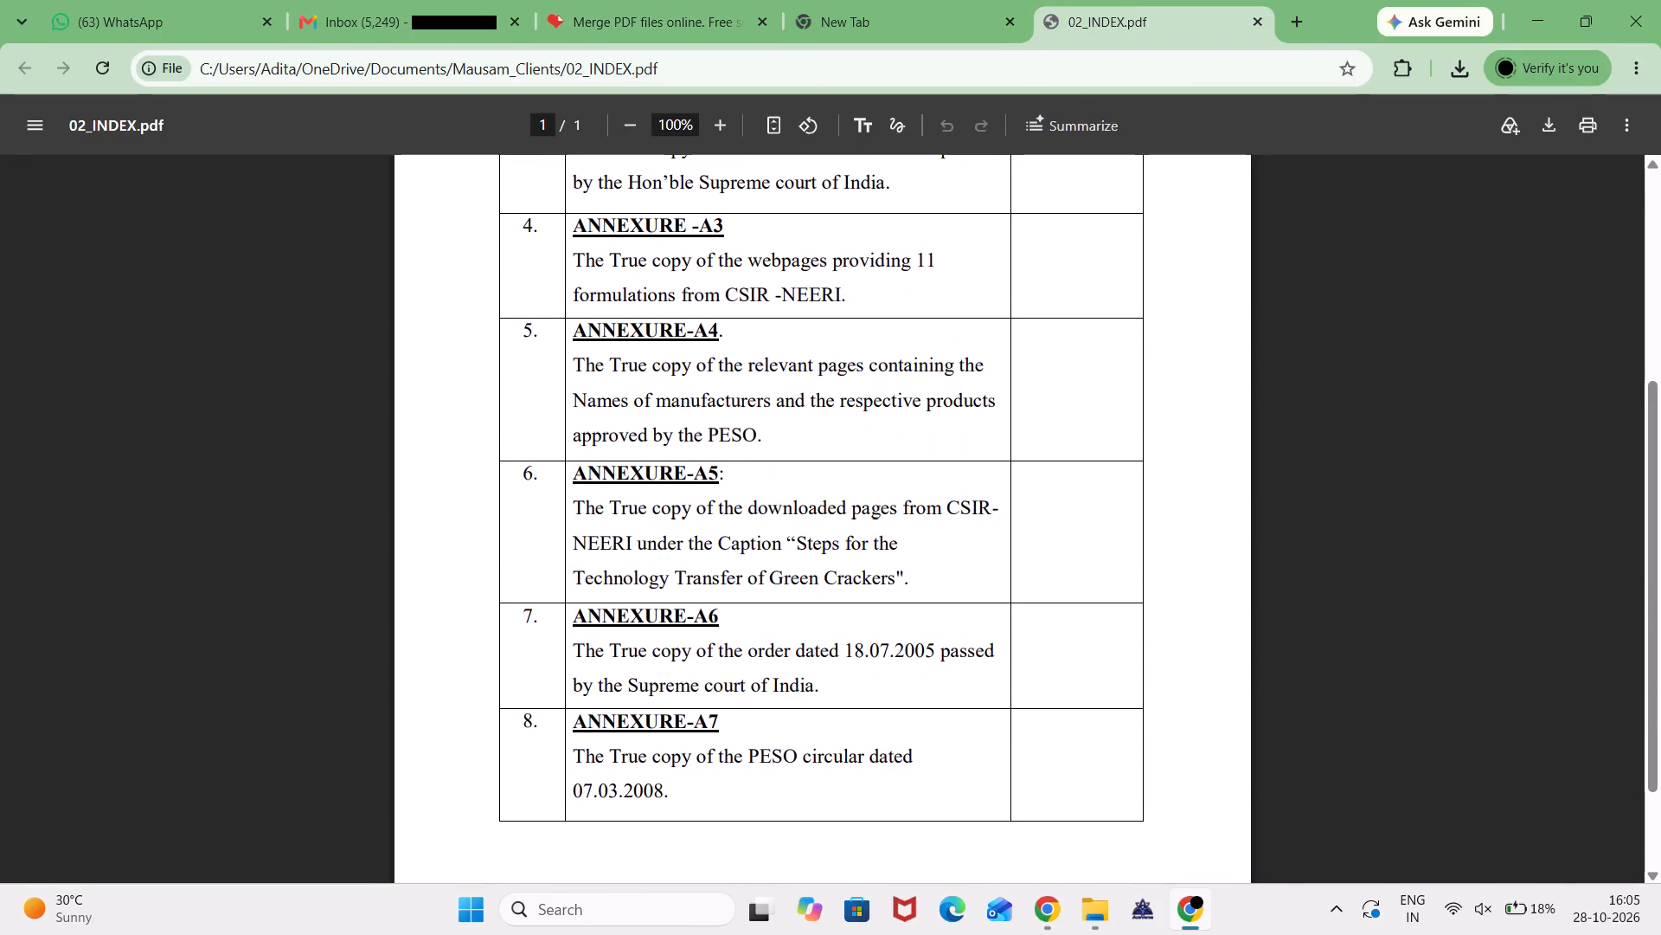
pyautogui.click(656, 19)
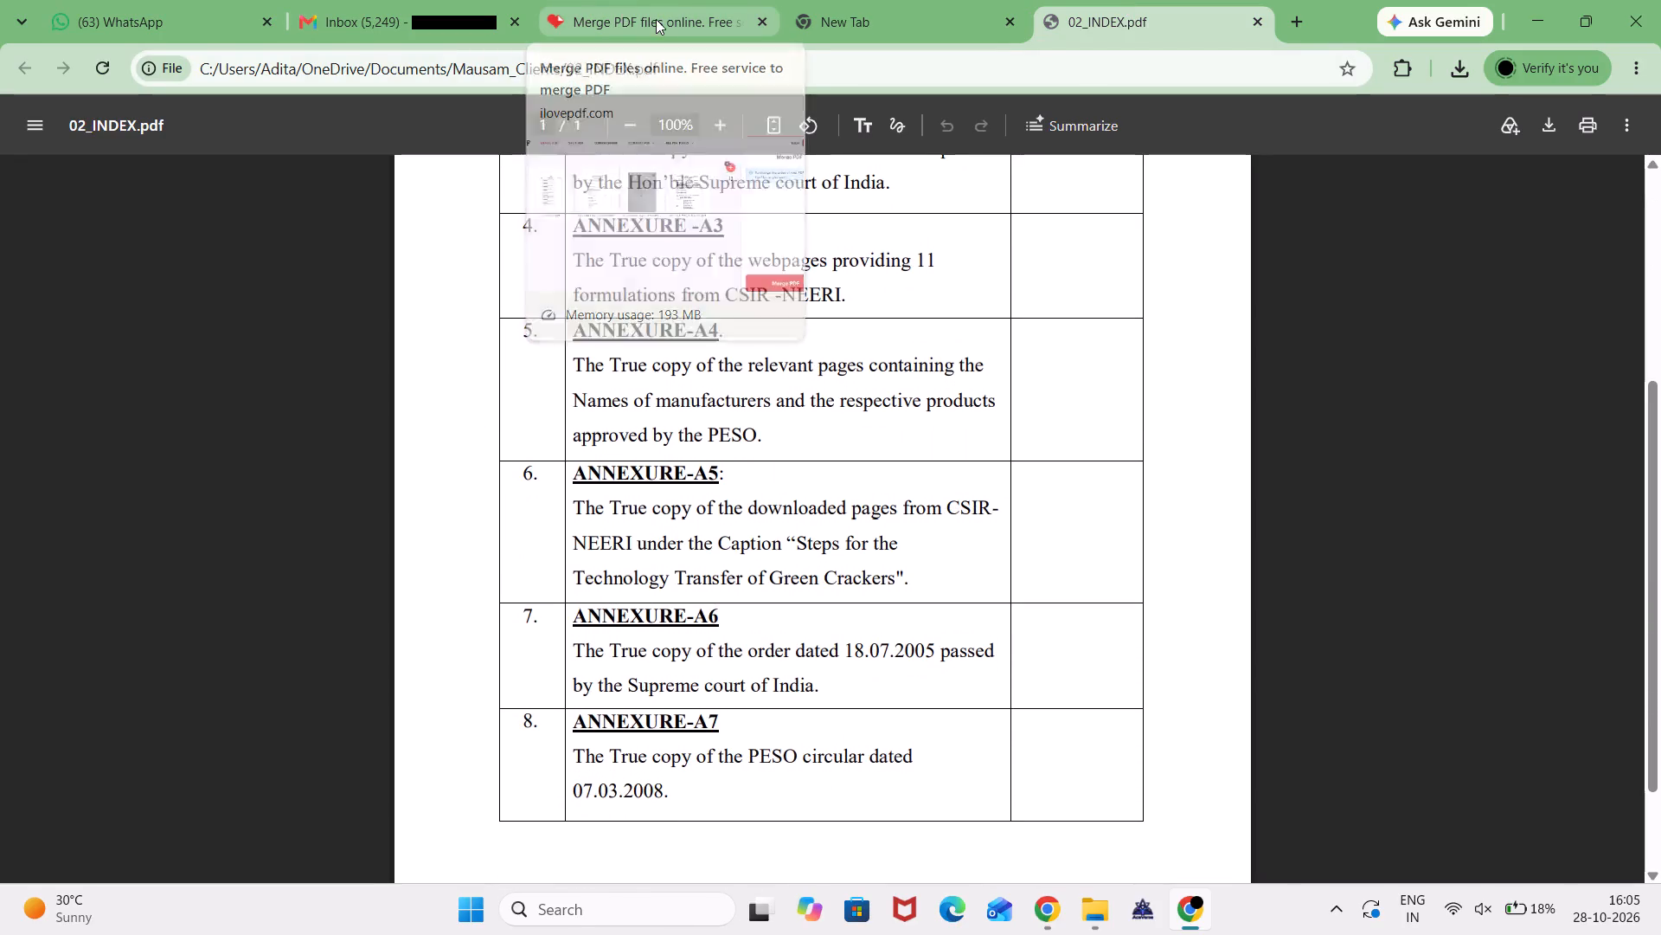
pyautogui.click(1142, 239)
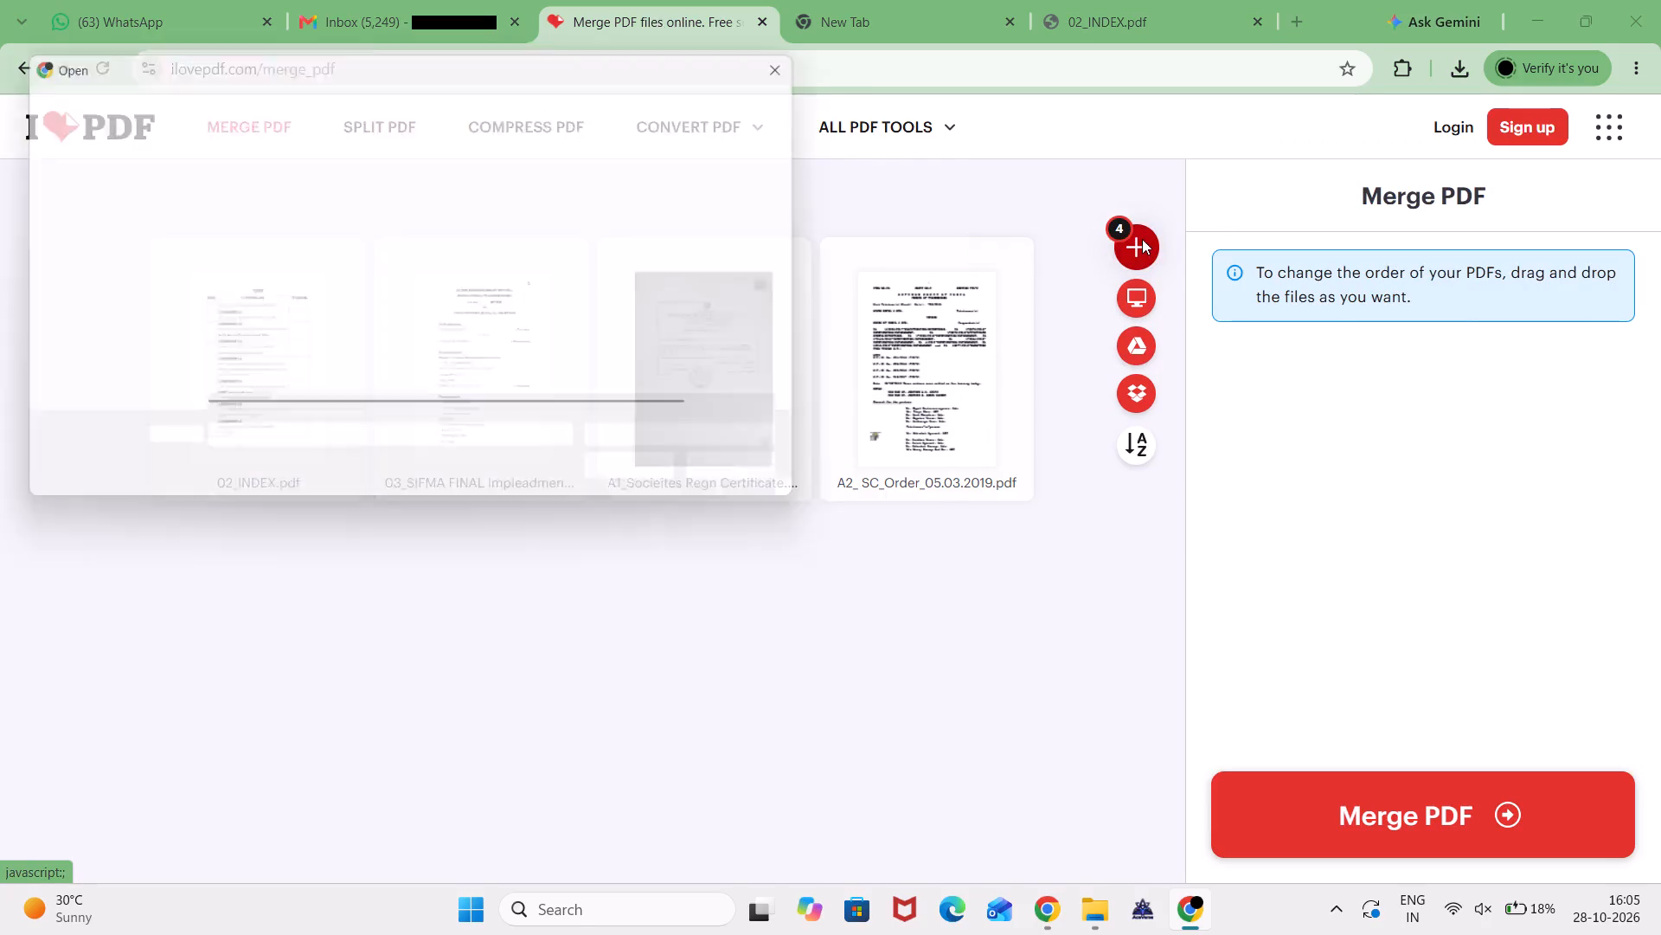
pyautogui.scroll(-1, 639, 280)
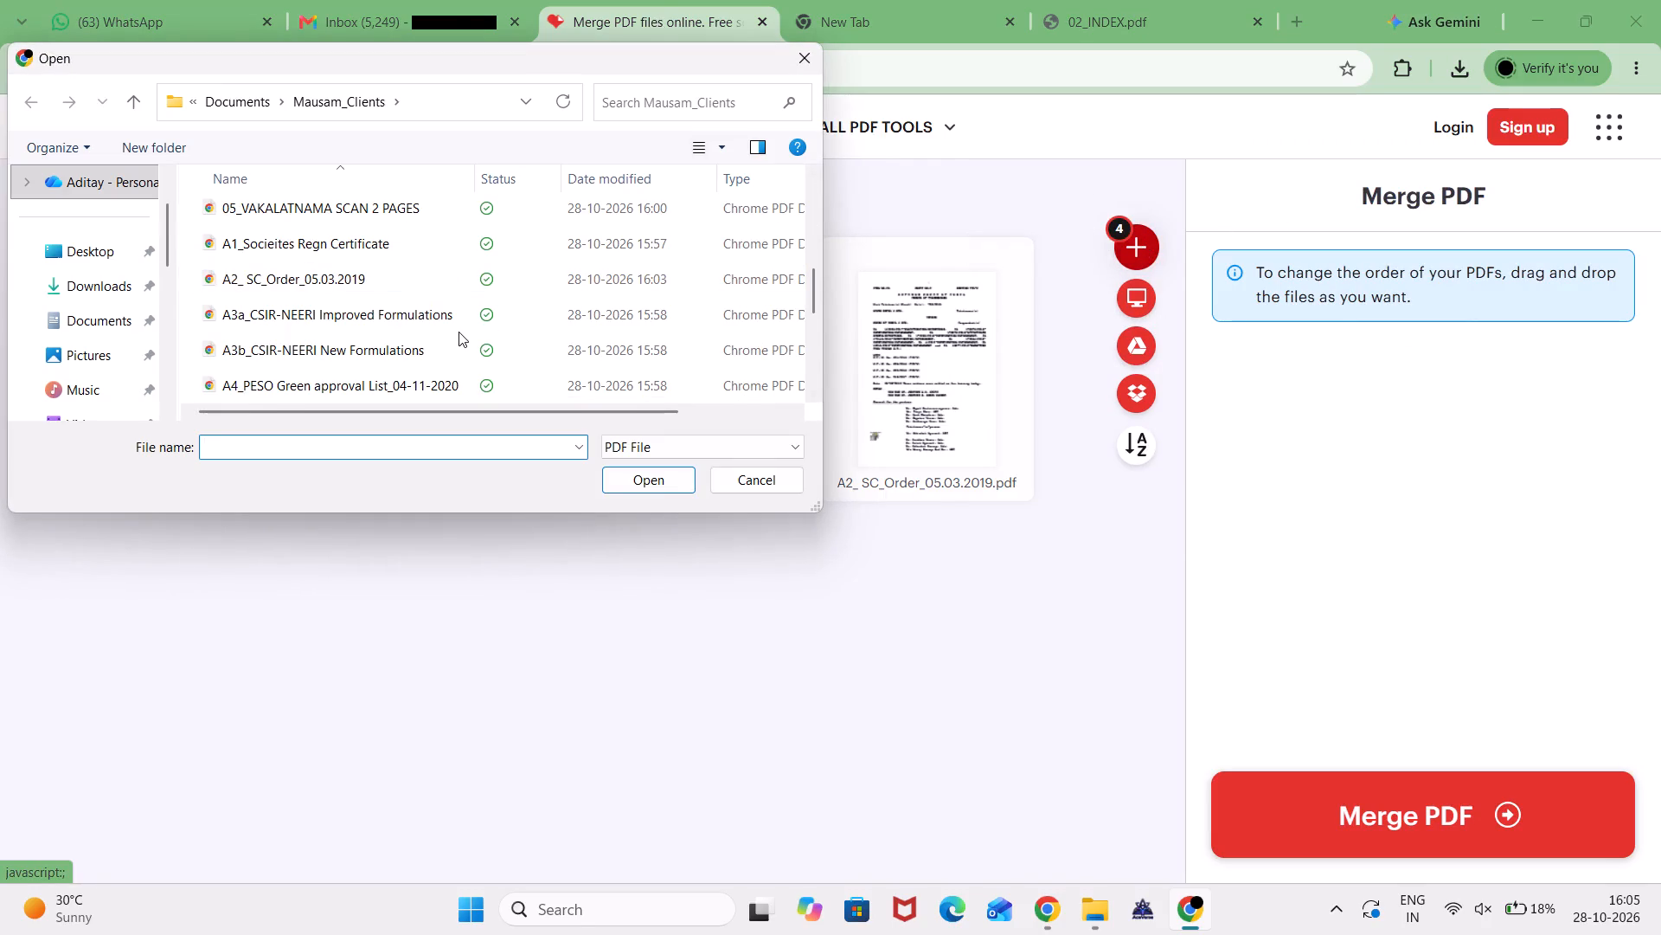
pyautogui.click(388, 306)
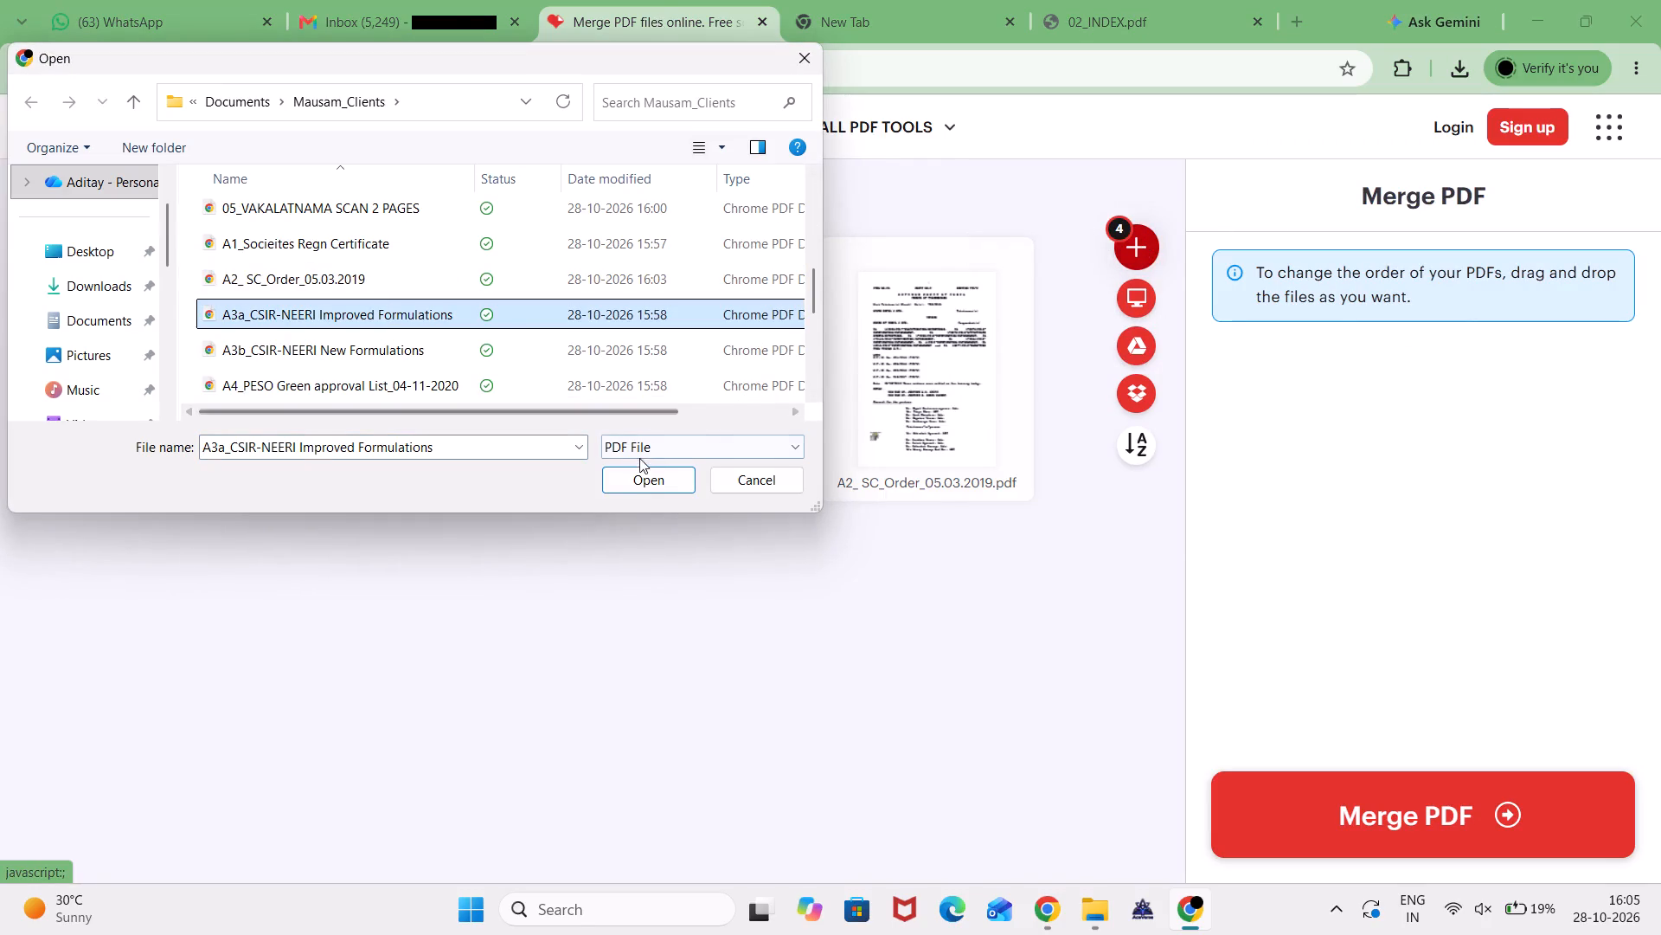
pyautogui.click(622, 480)
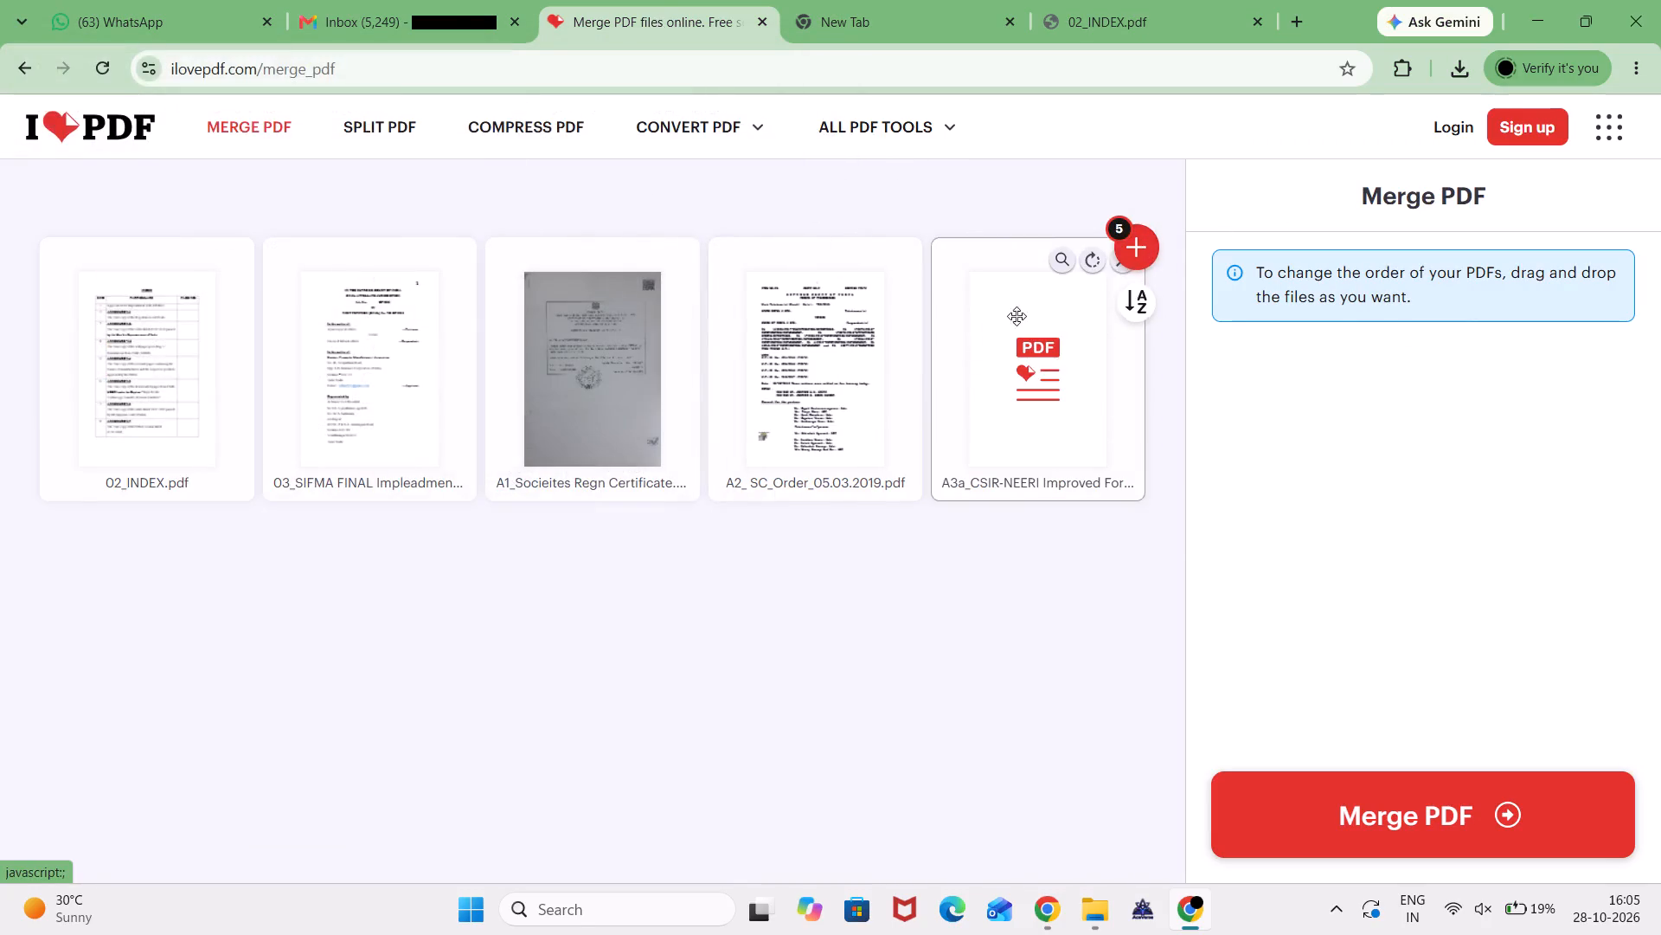
# Add the A3b_CSIR-NEERI New Formulations PDF from Mausam_Clients to the merge.
pyautogui.click(1138, 255)
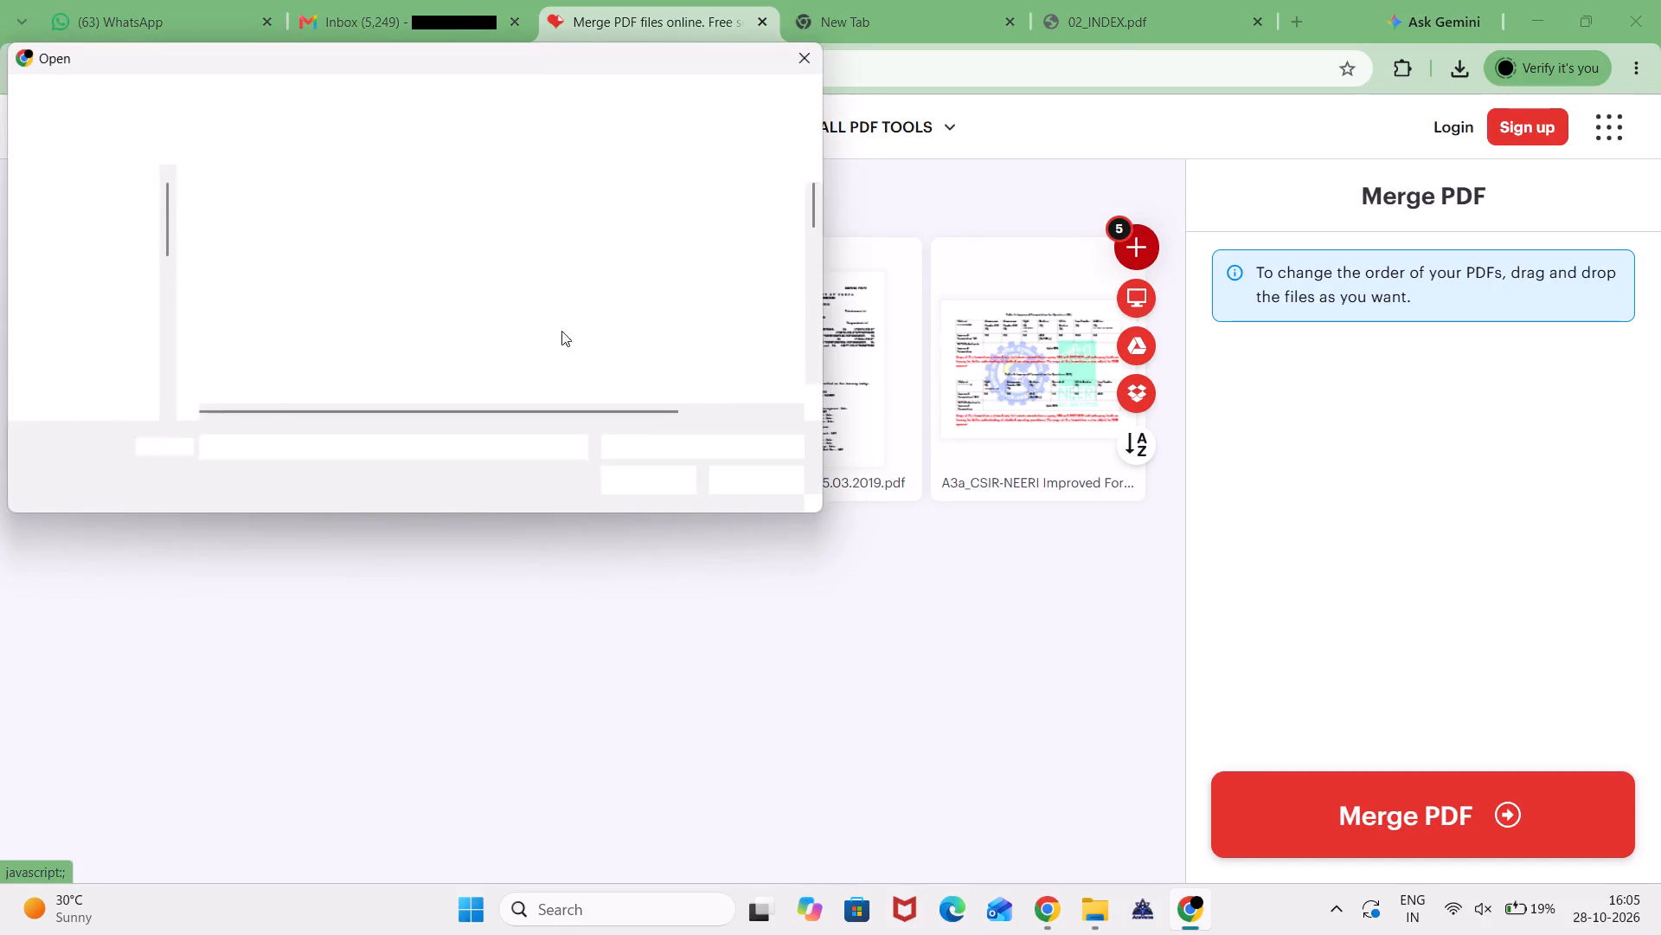
pyautogui.scroll(-1, 489, 365)
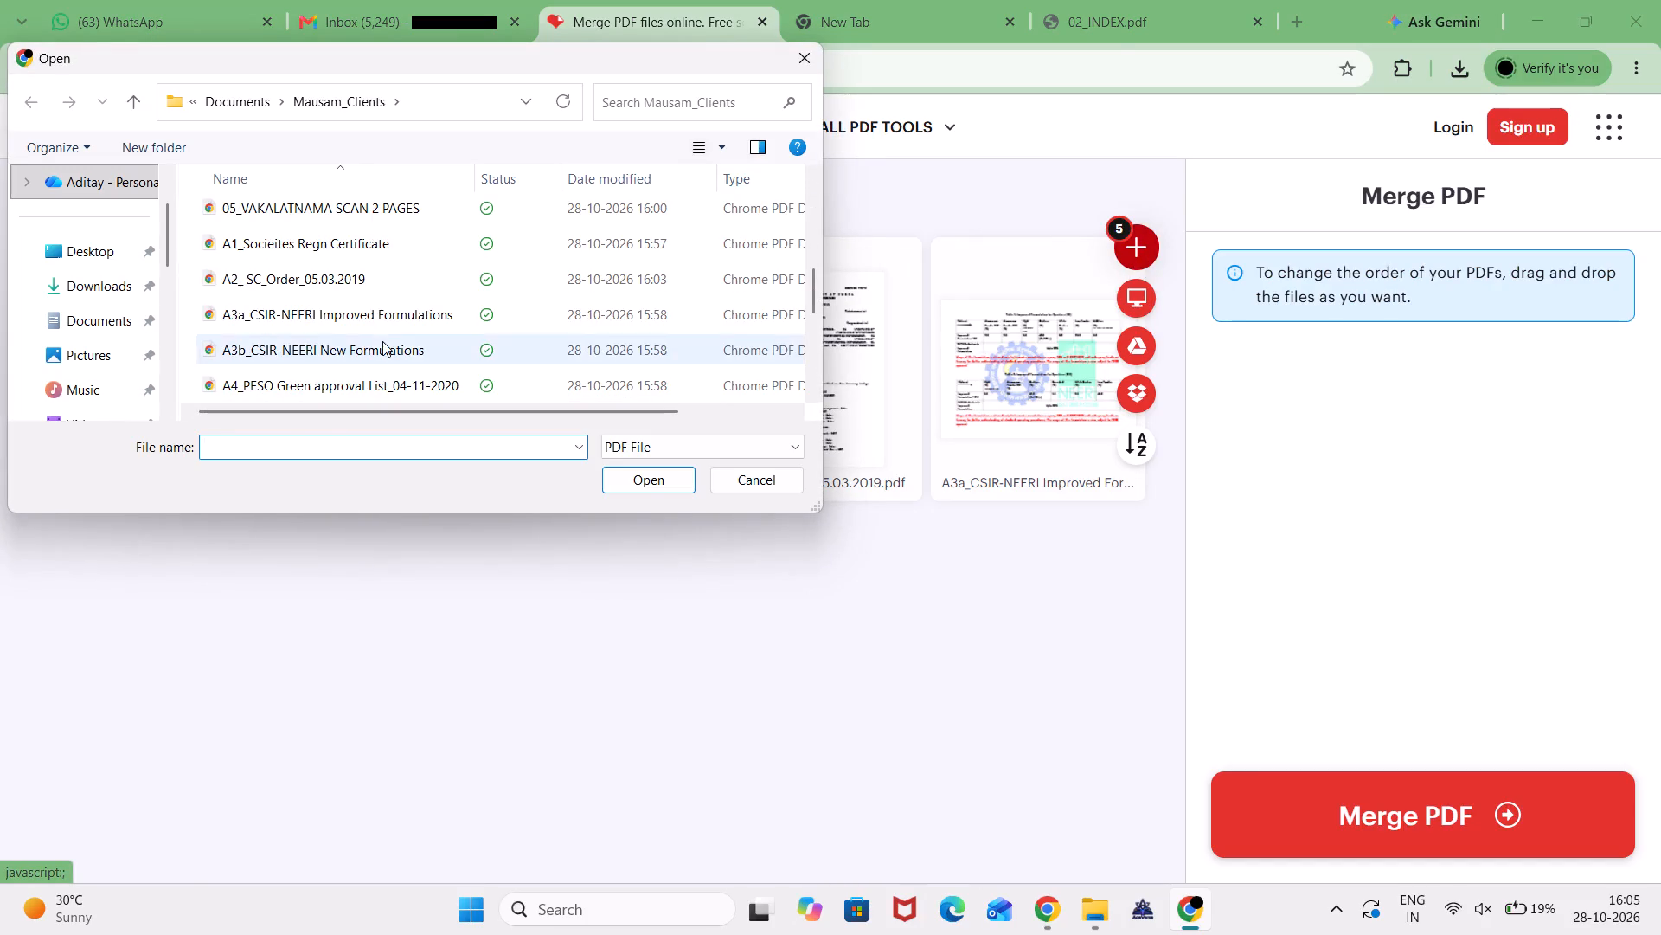
pyautogui.click(386, 346)
pyautogui.click(626, 483)
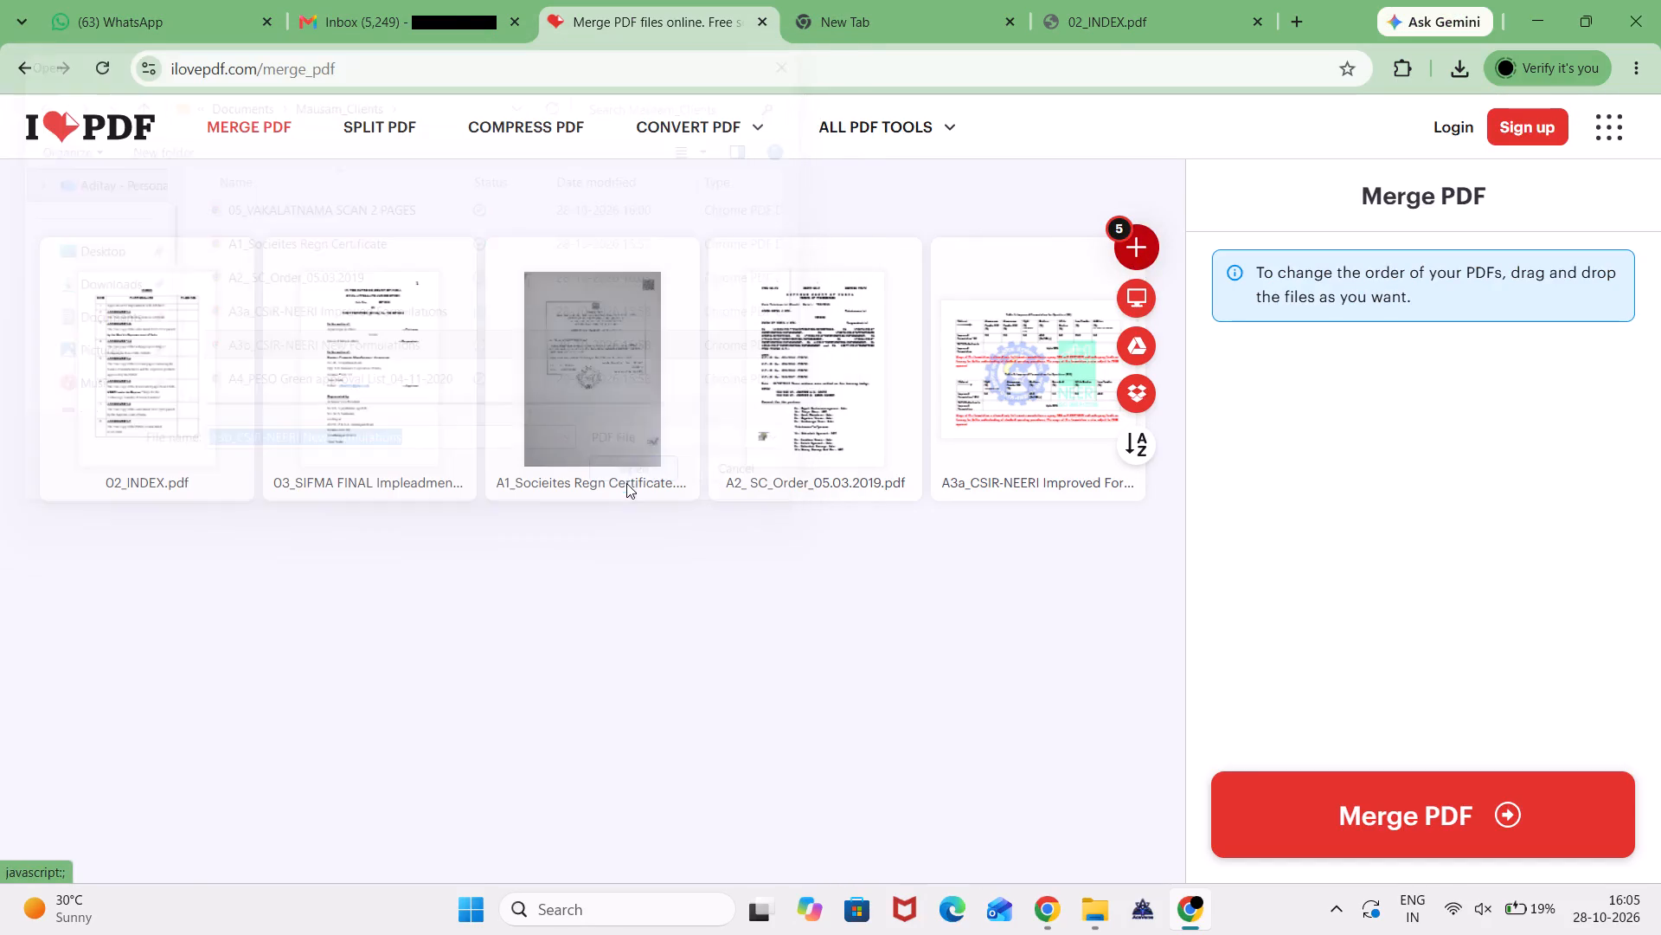
# Add the A4_PESO Green approval List_04-11-2020 PDF from Mausam_Clients to the merge.
pyautogui.click(1138, 243)
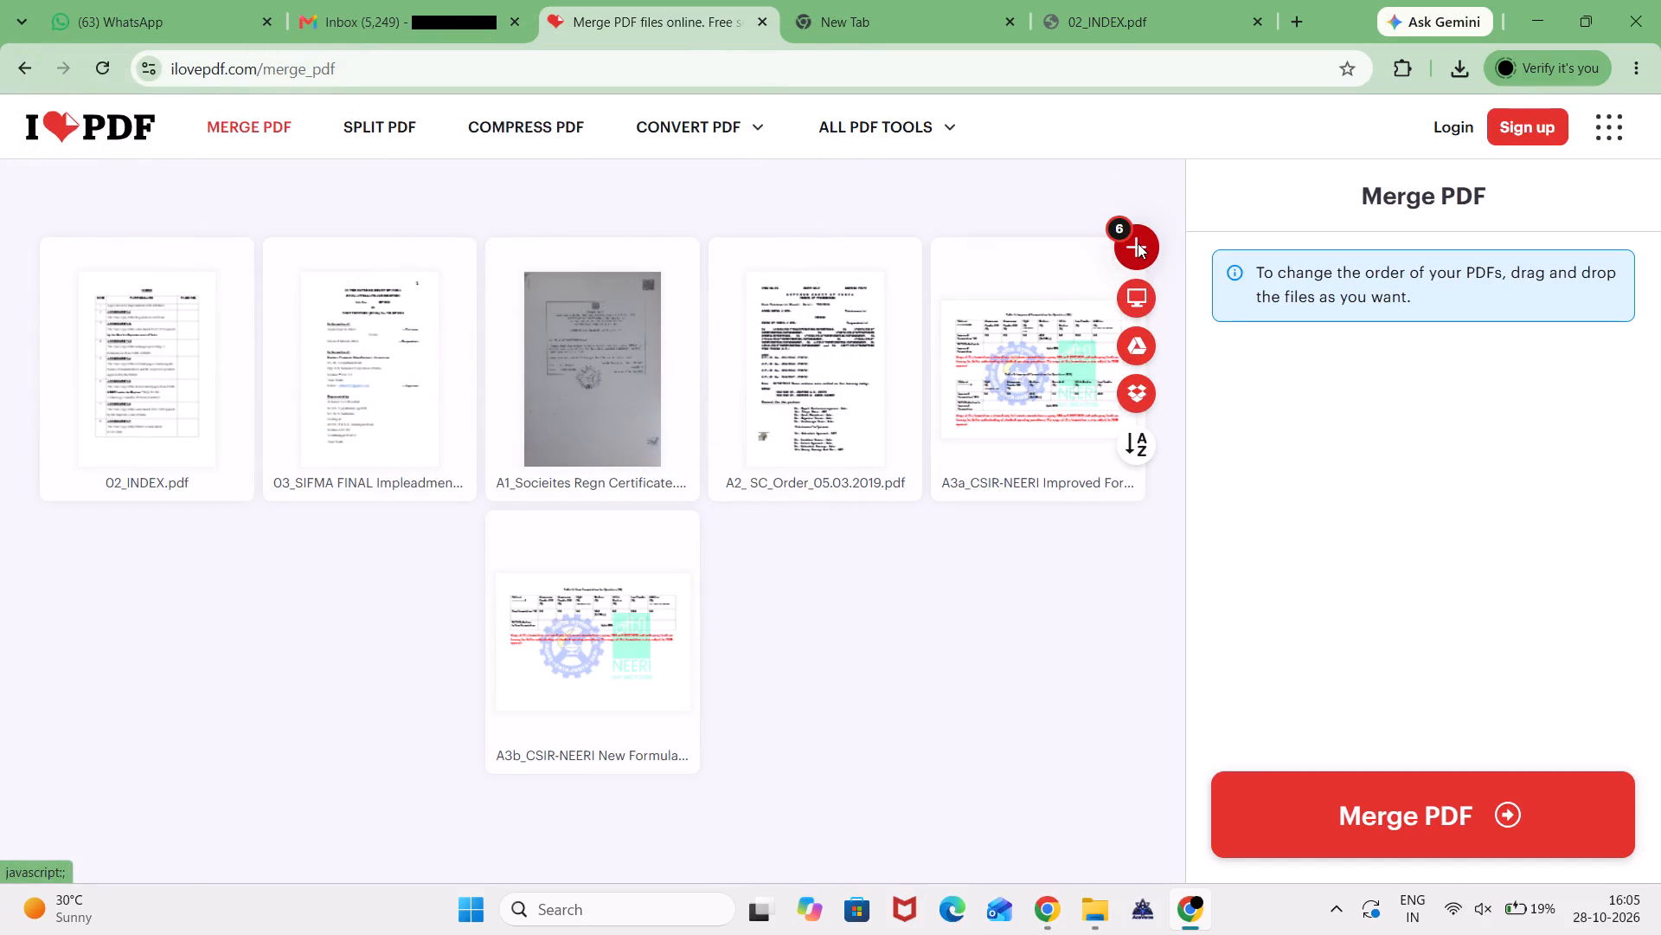
pyautogui.scroll(-1, 538, 280)
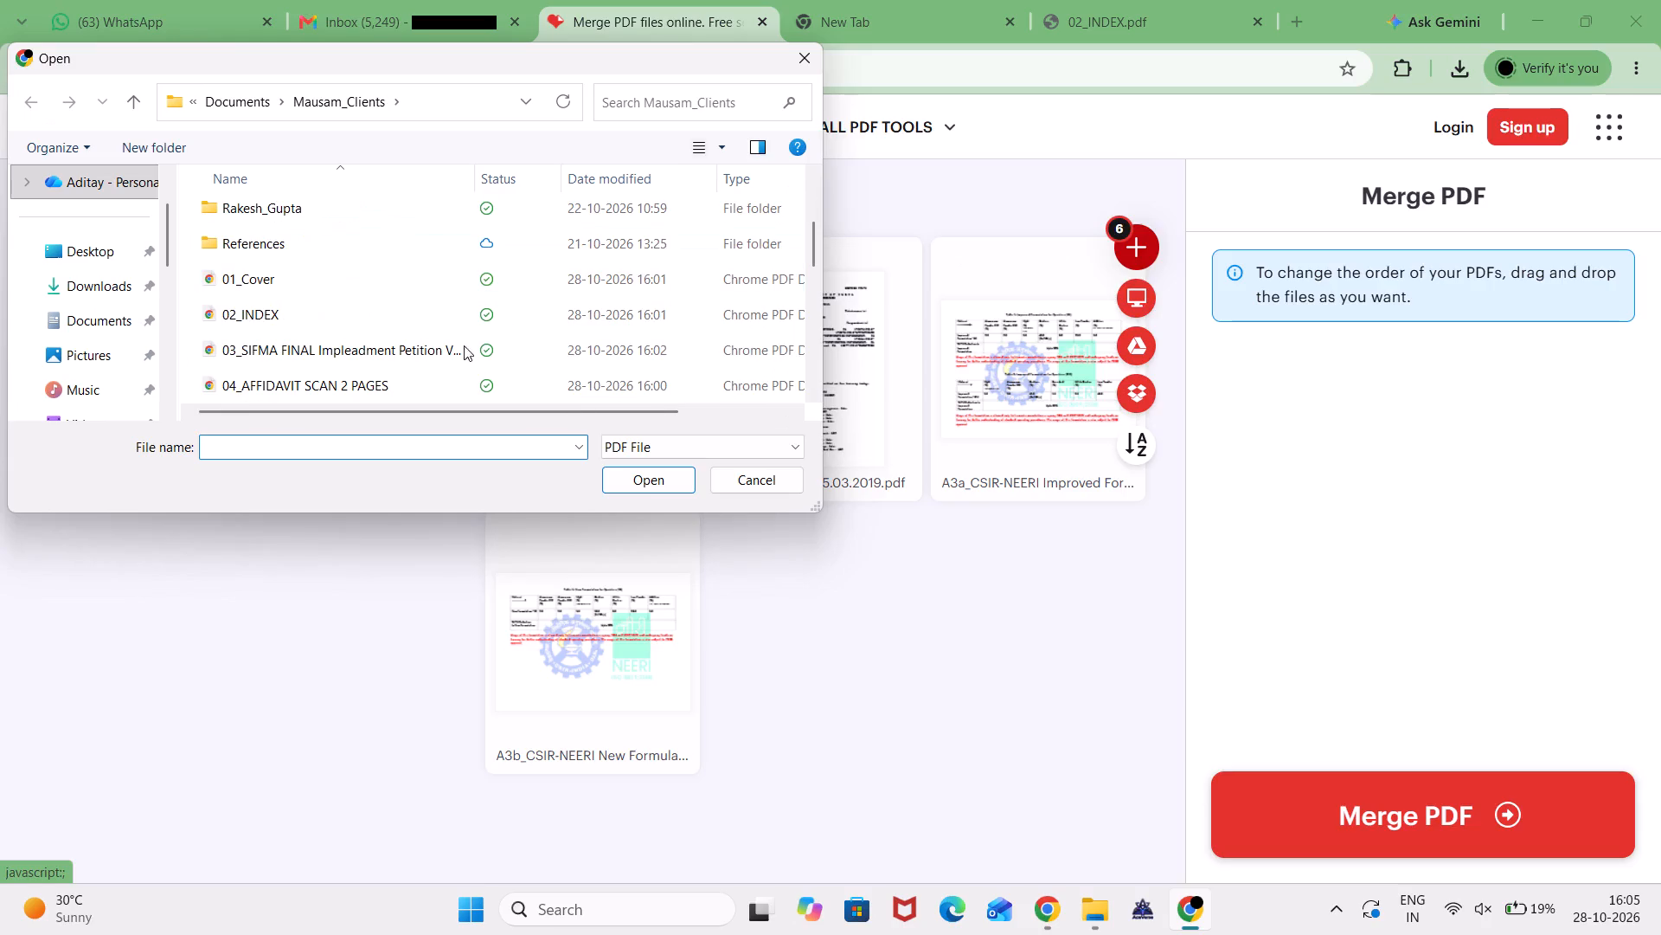
pyautogui.scroll(-1, 433, 365)
pyautogui.click(366, 384)
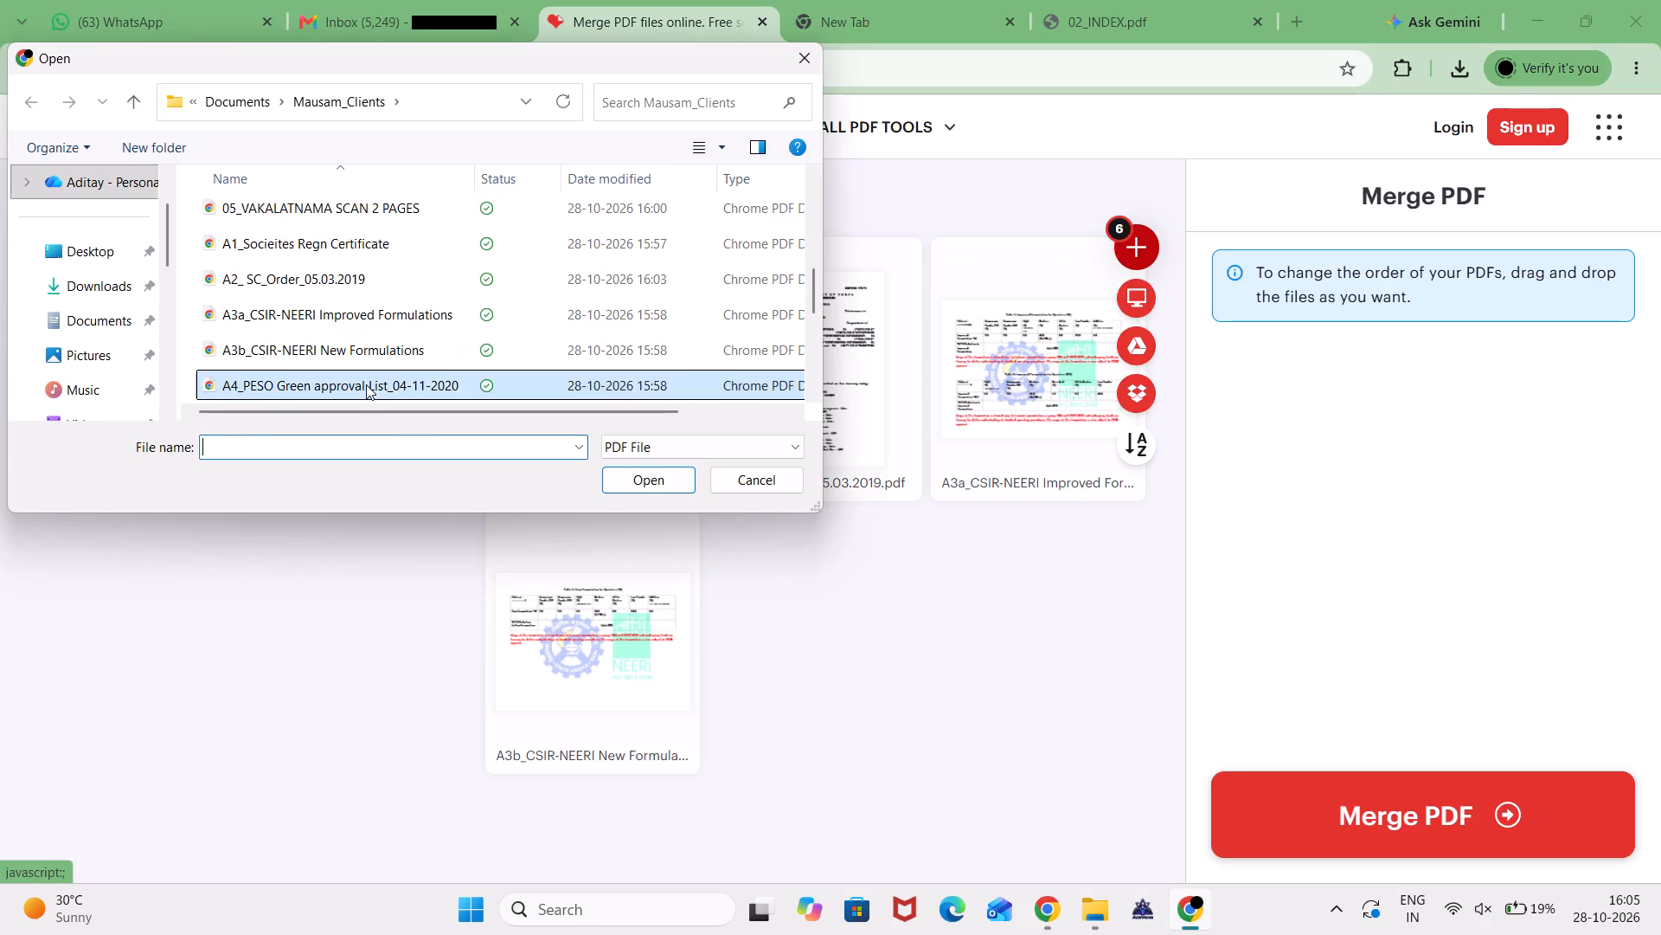
pyautogui.click(645, 486)
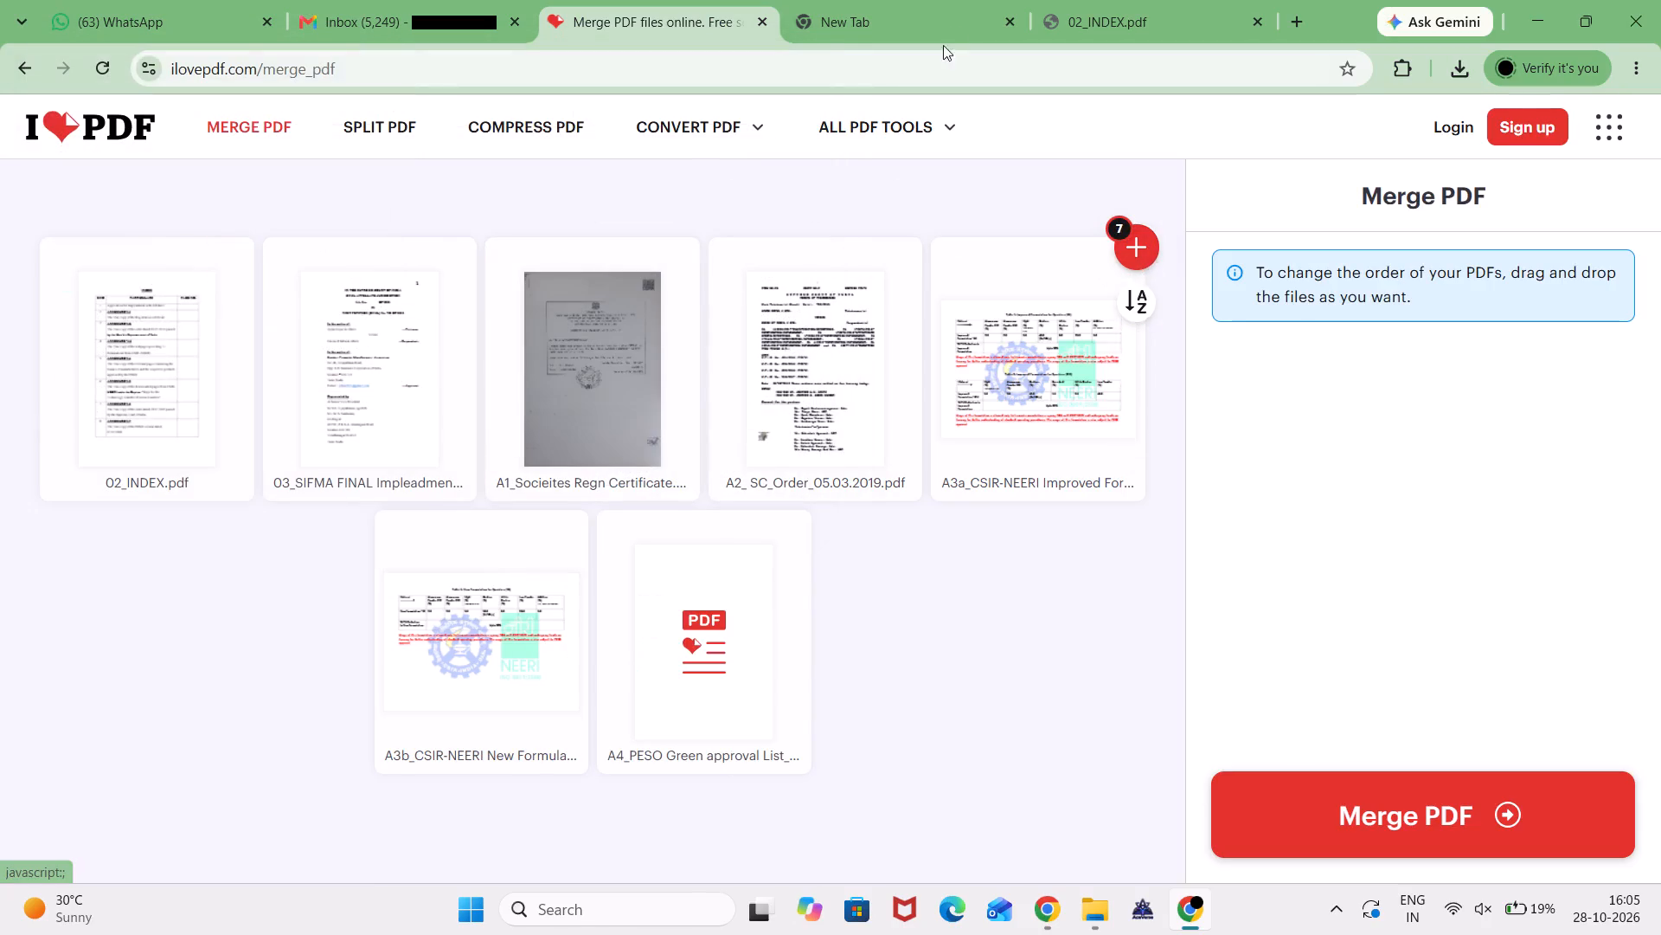
# Check the annexures following A4 in 02_INDEX.pdf, then add A7_PESO_Noise Formulations Circular from Mausam_Clients to the iLovePDF merge.
pyautogui.click(1105, 10)
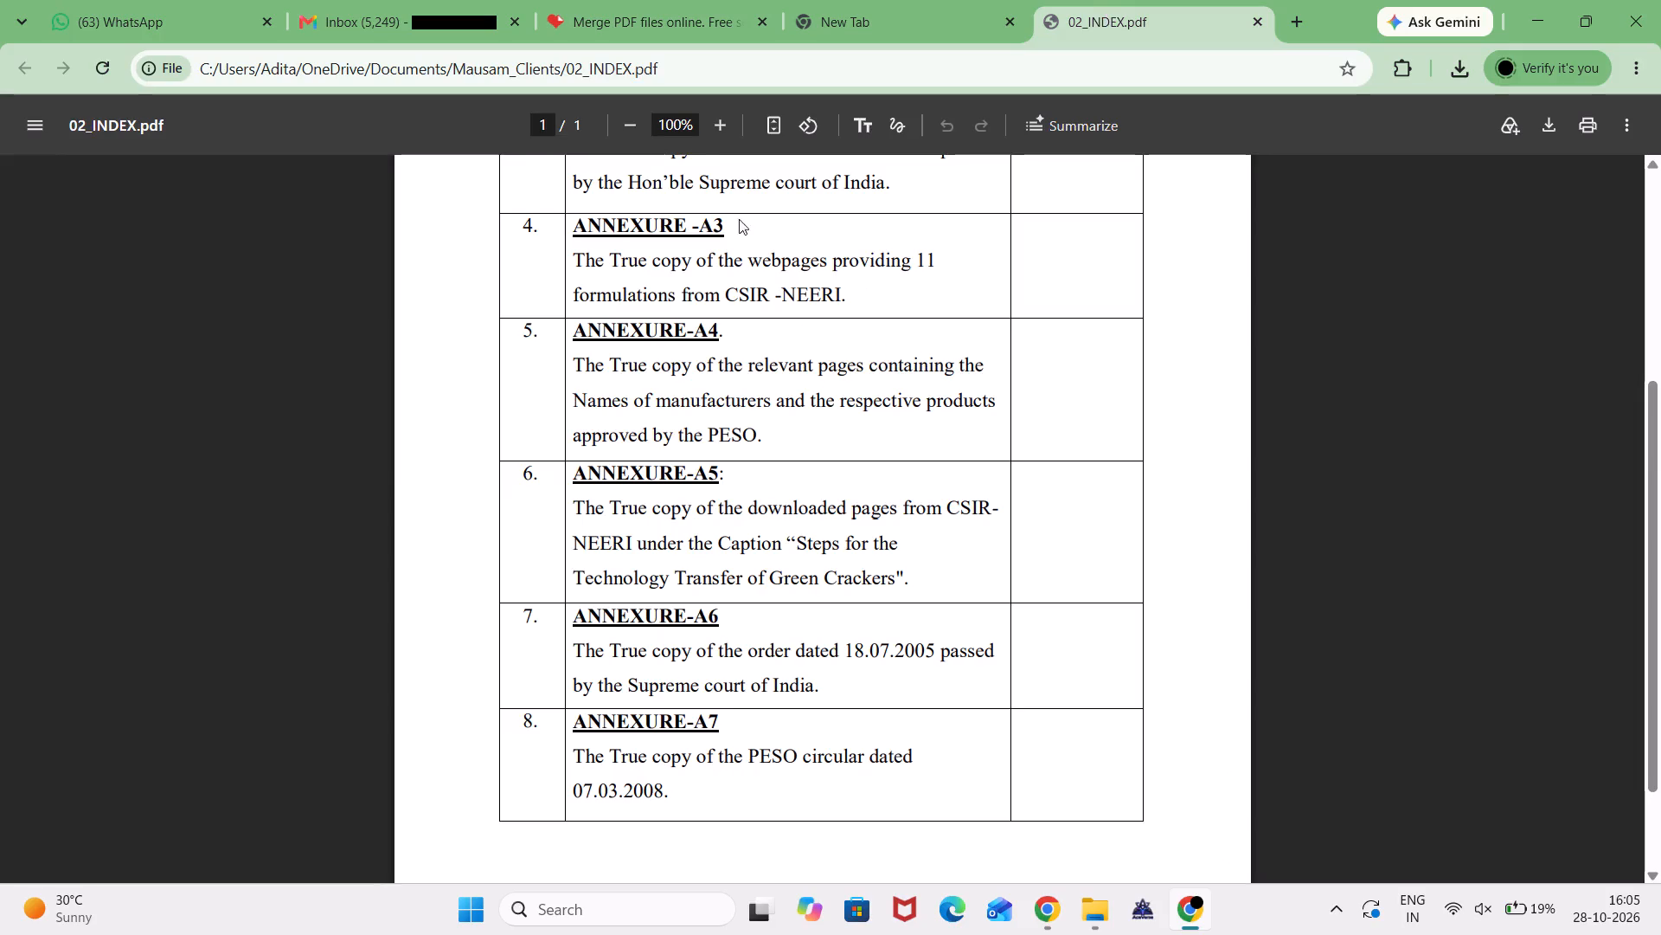
pyautogui.click(626, 0)
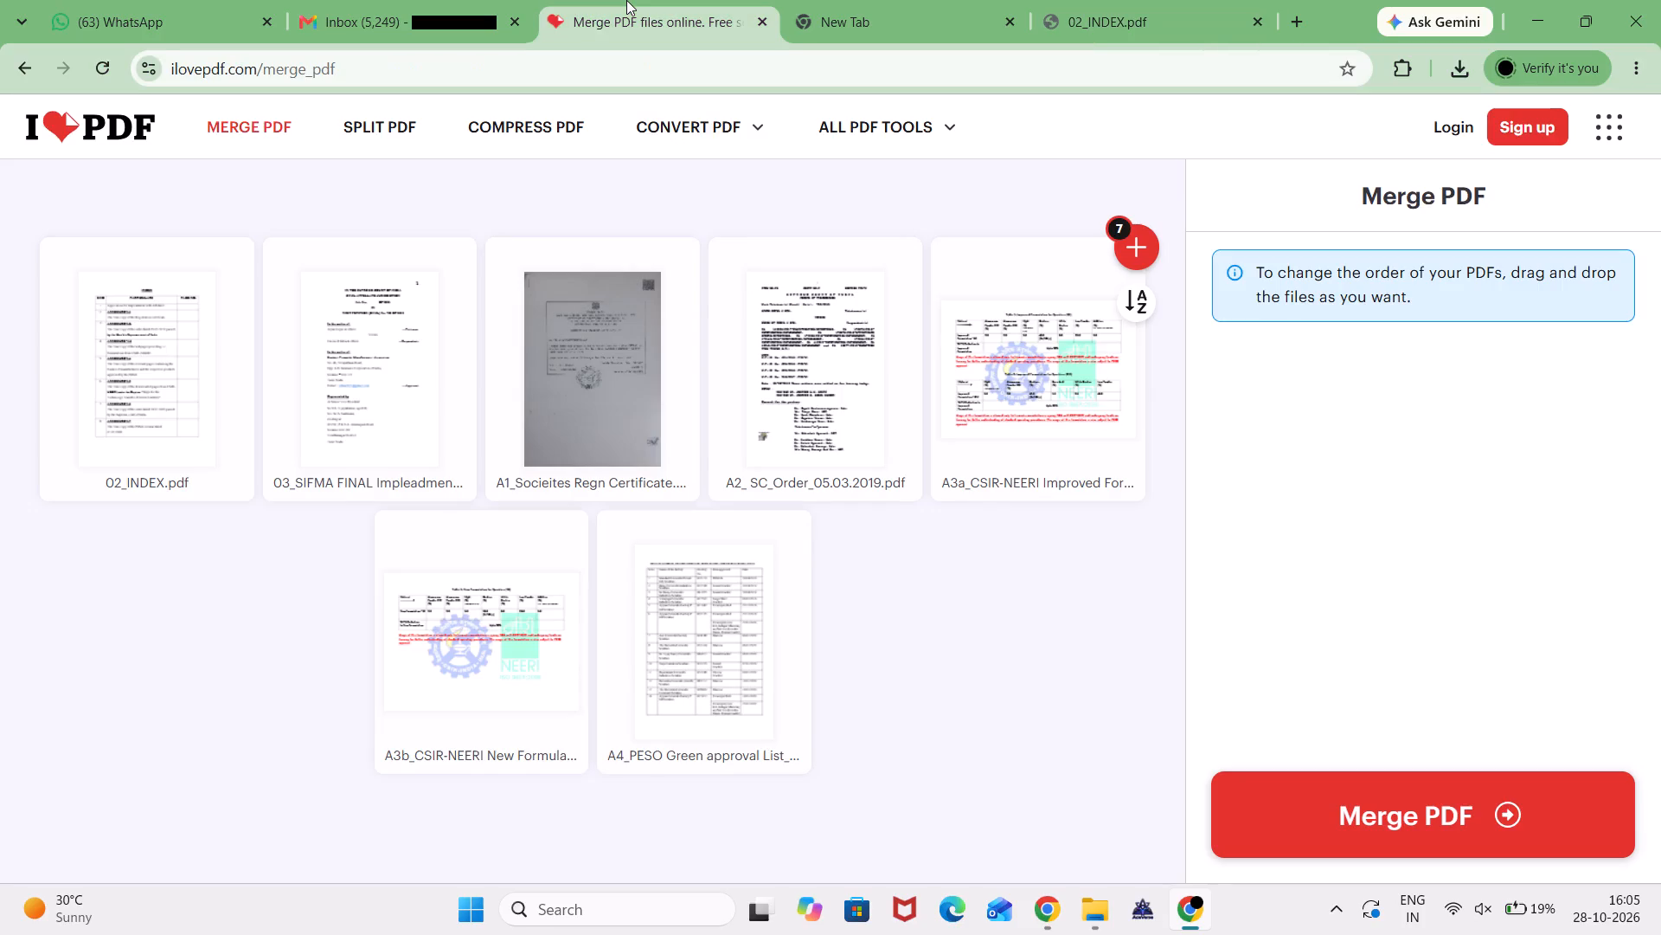
pyautogui.click(1057, 0)
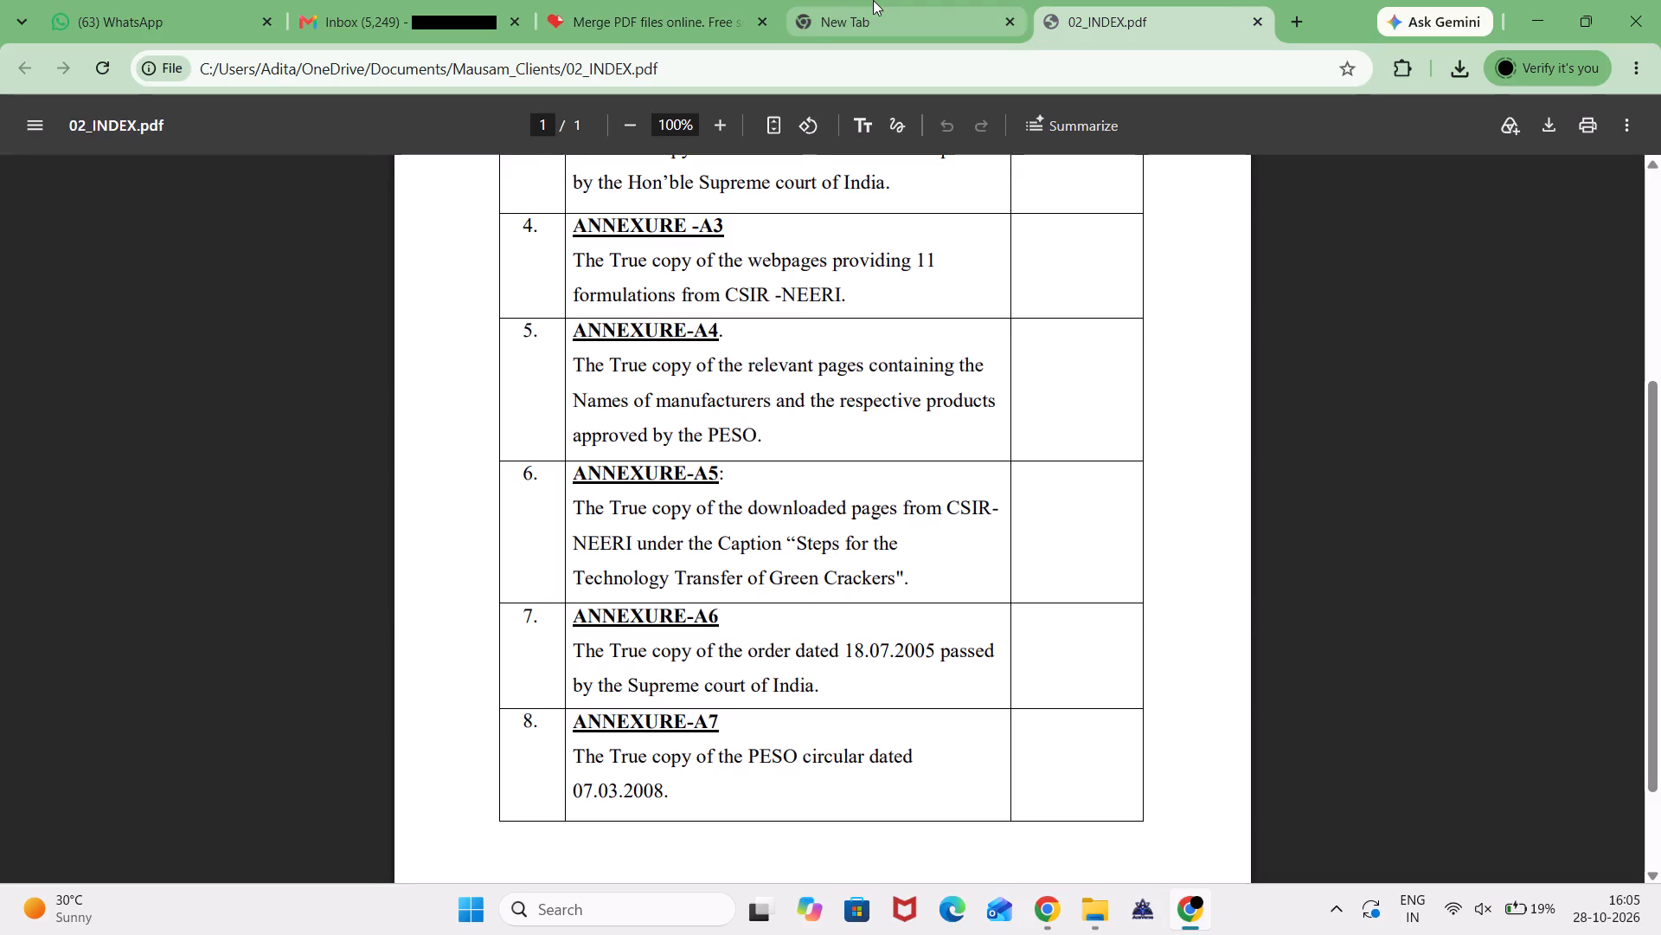
pyautogui.click(677, 0)
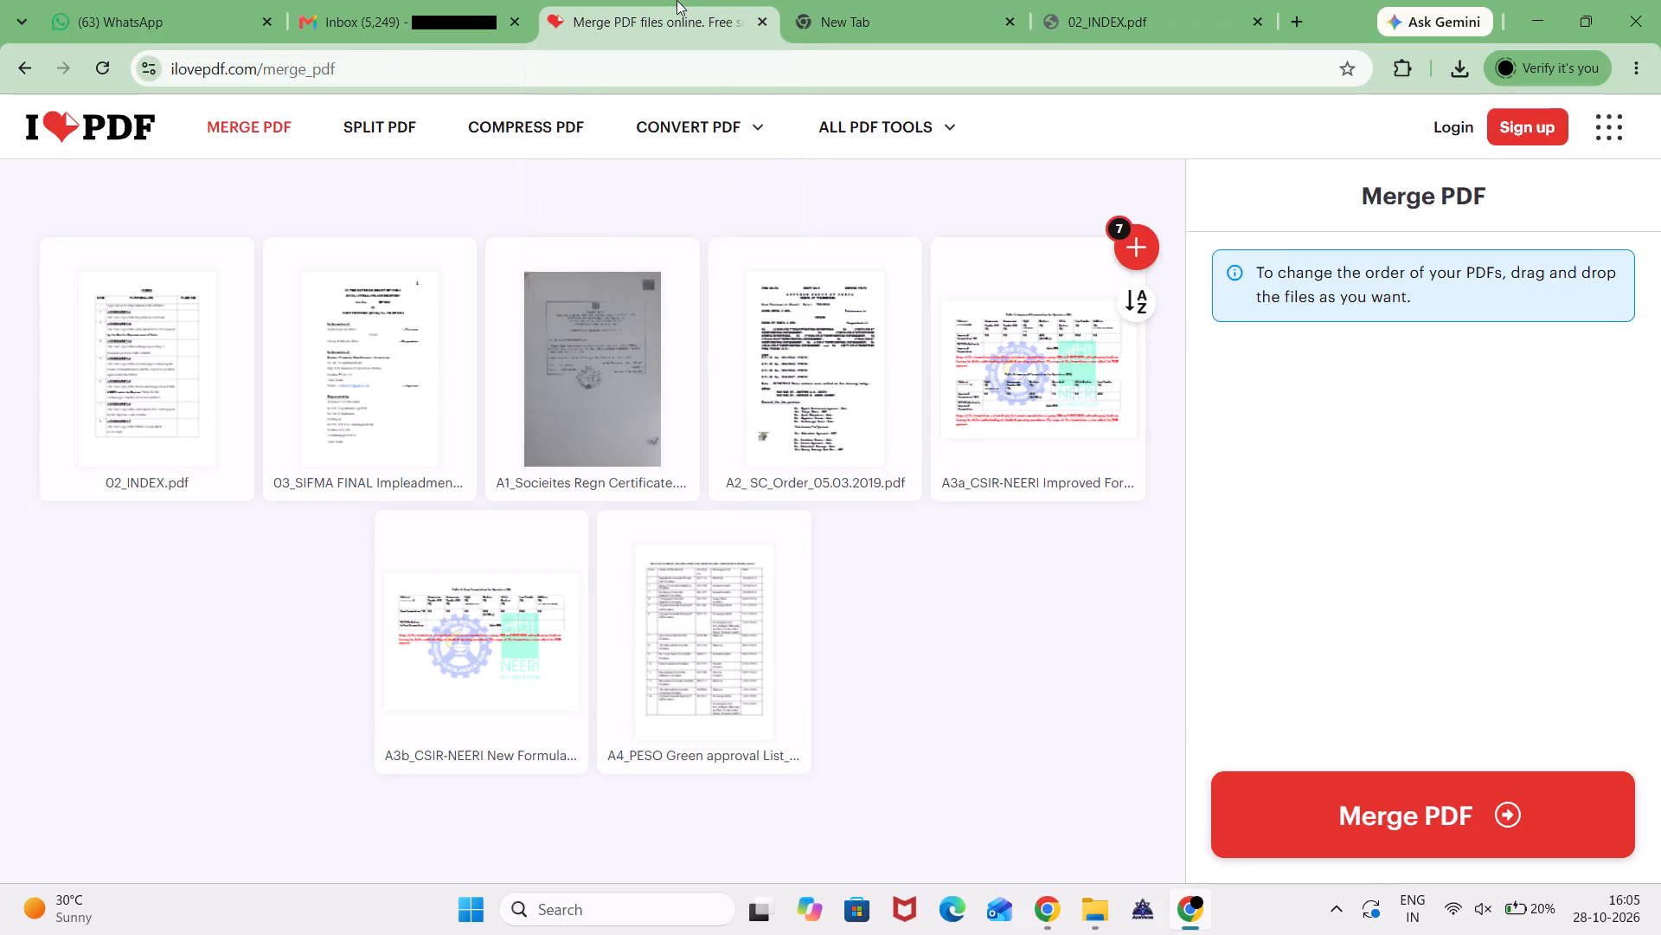
pyautogui.click(1149, 247)
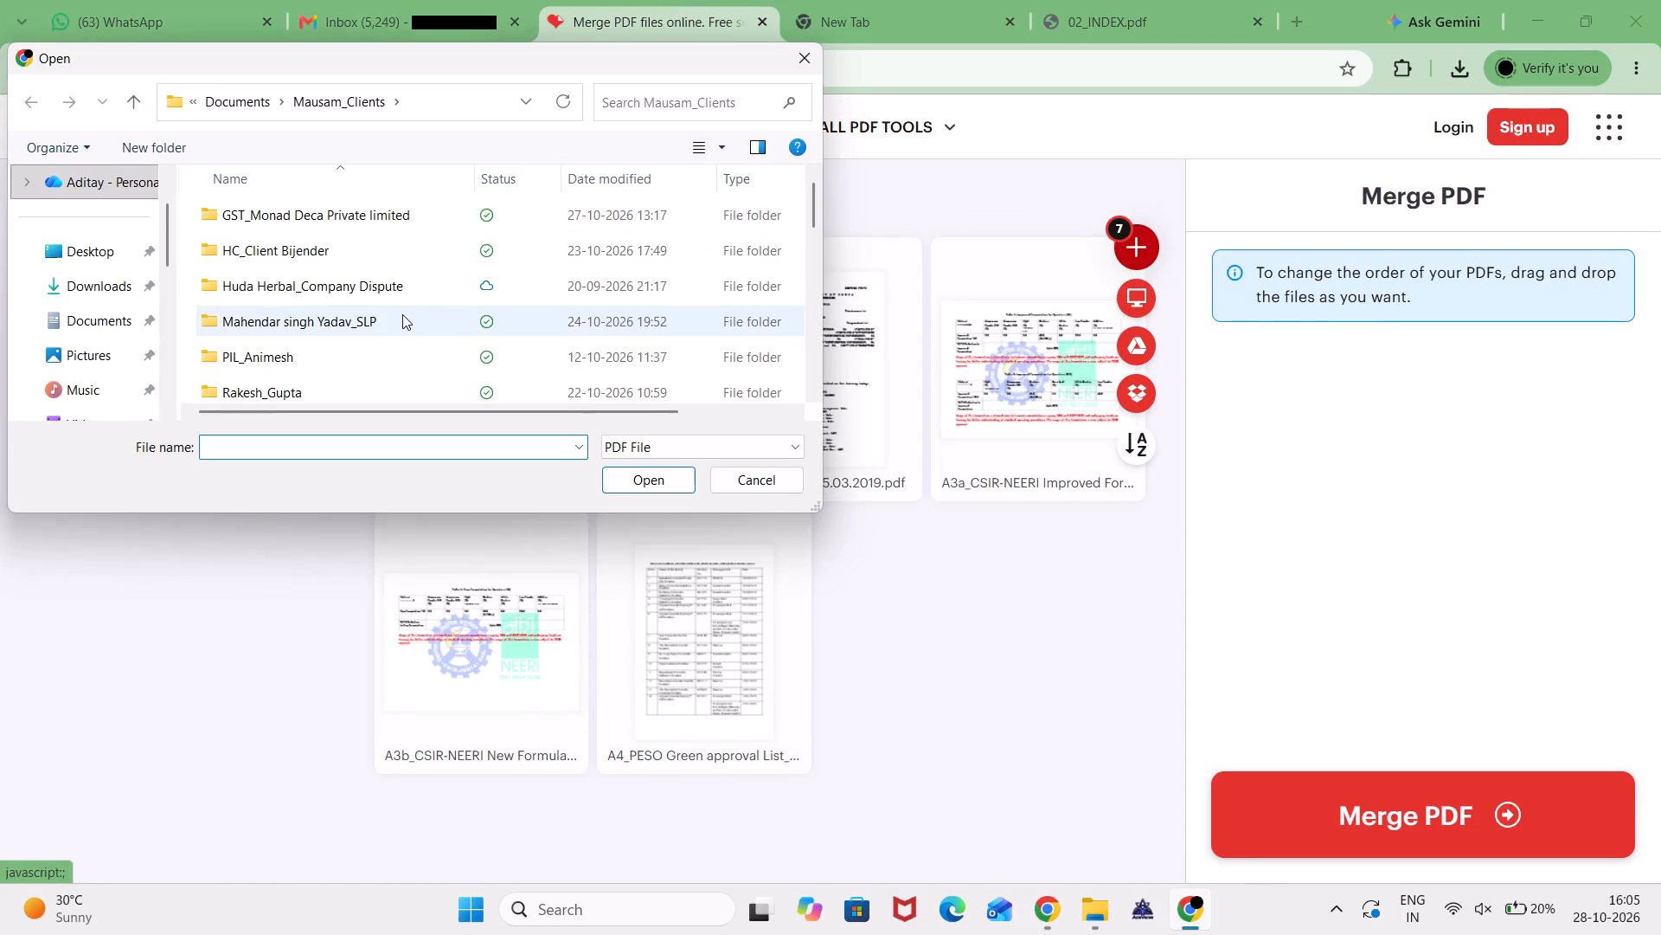
pyautogui.scroll(-1, 402, 314)
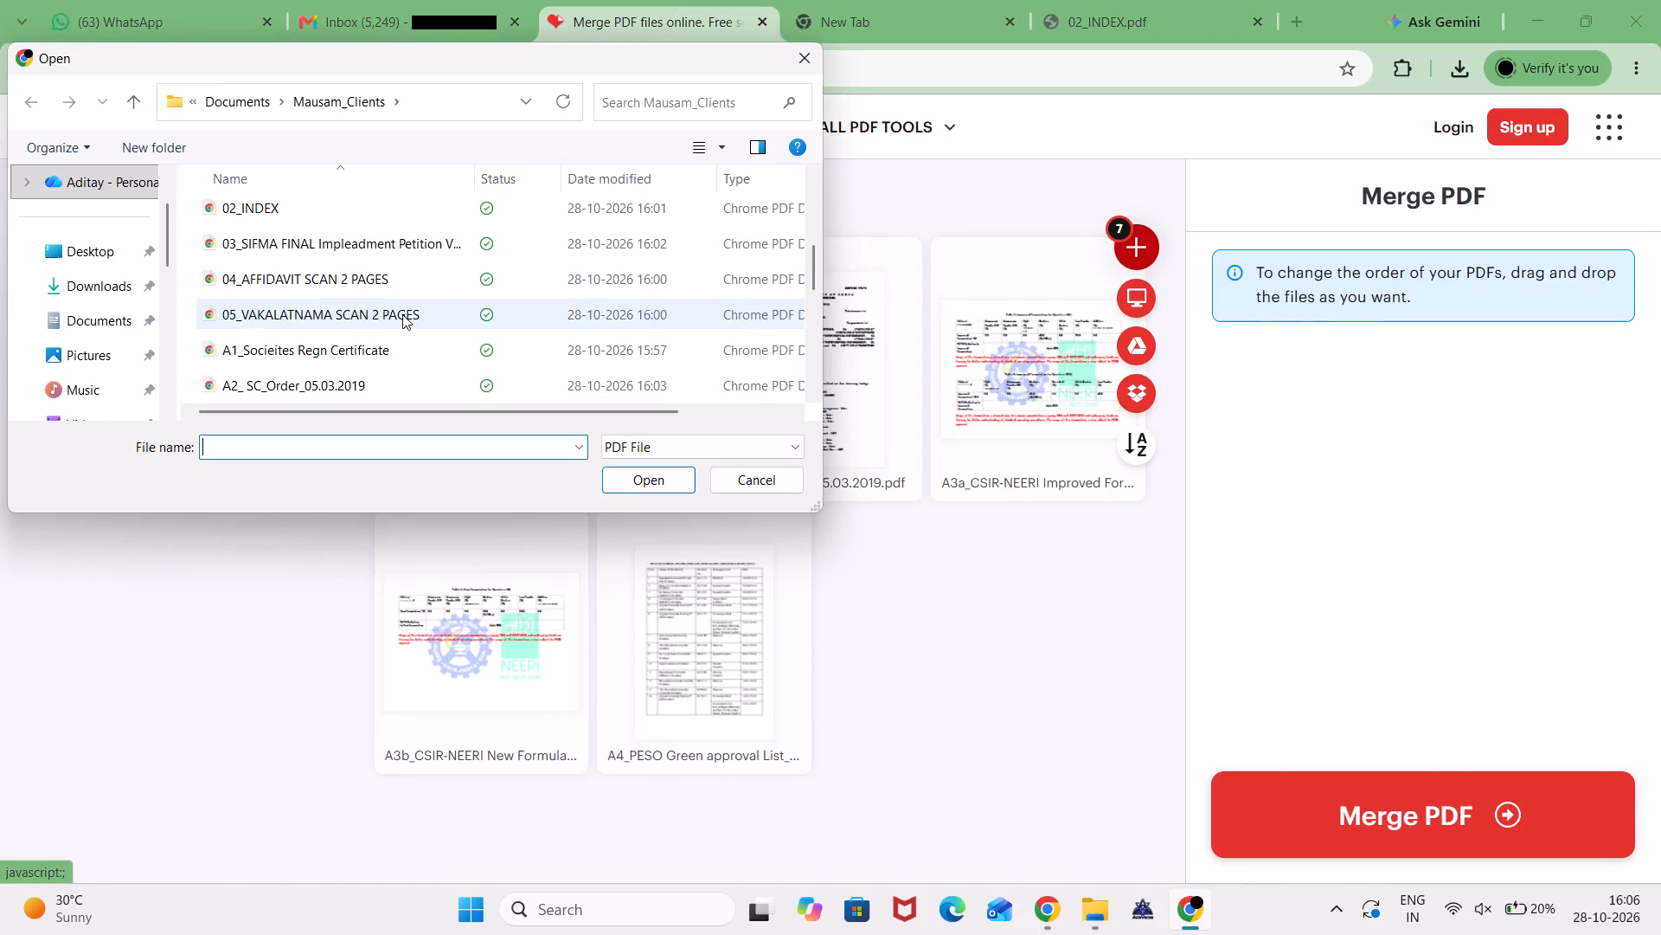
pyautogui.scroll(-1, 402, 314)
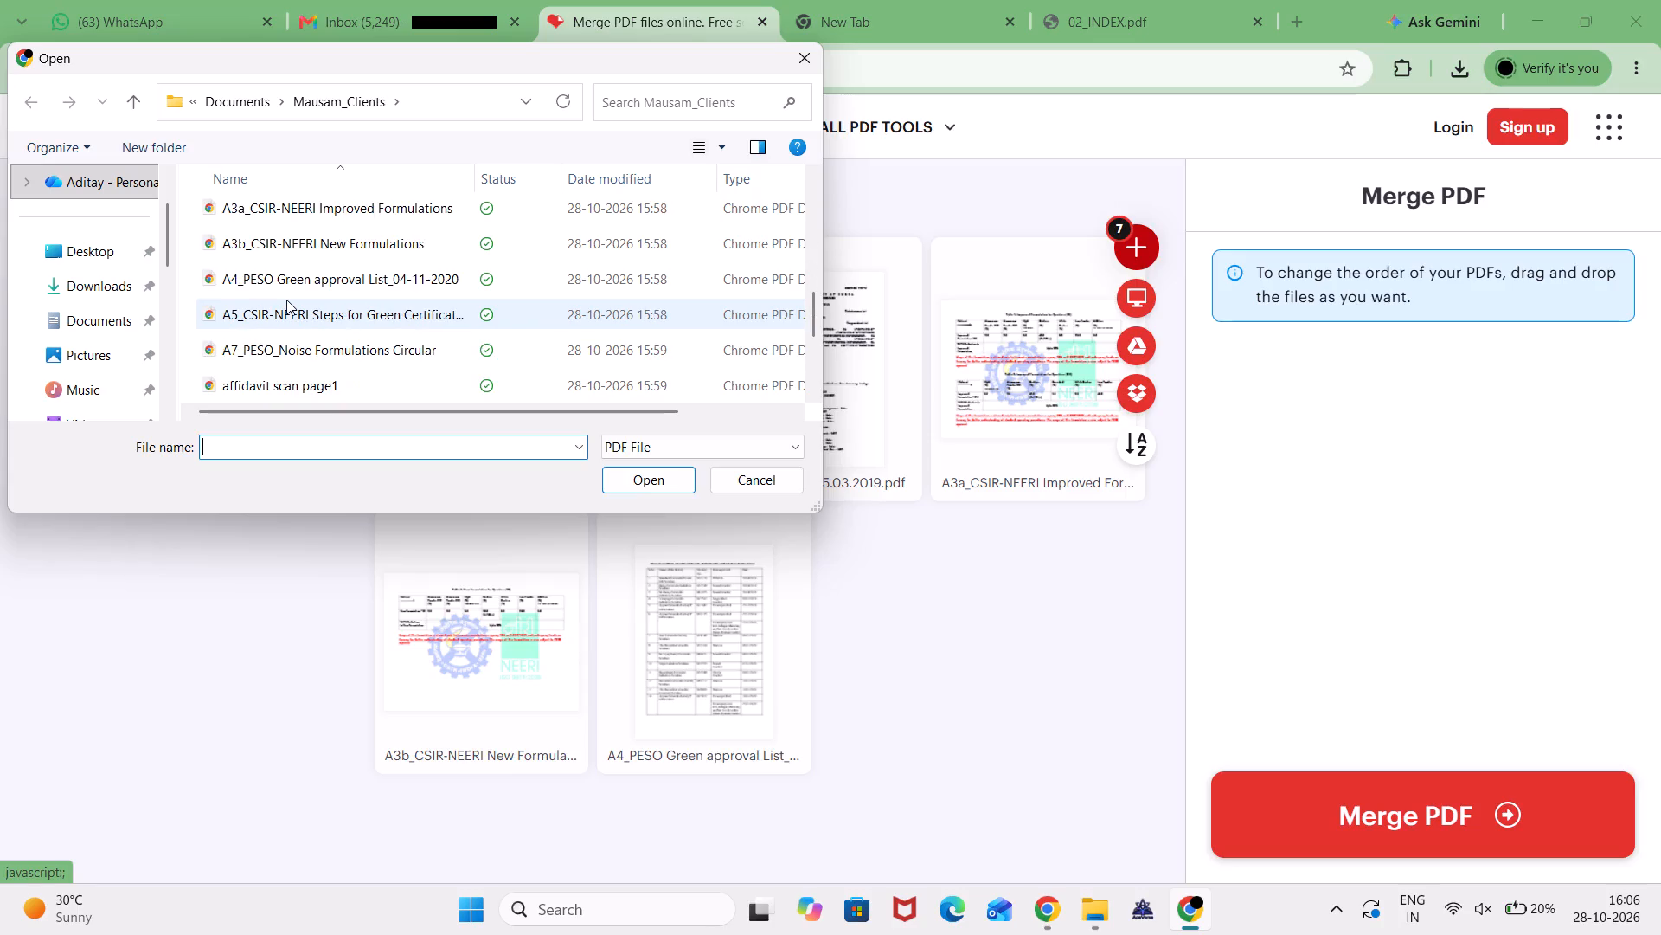
pyautogui.scroll(-2, 286, 300)
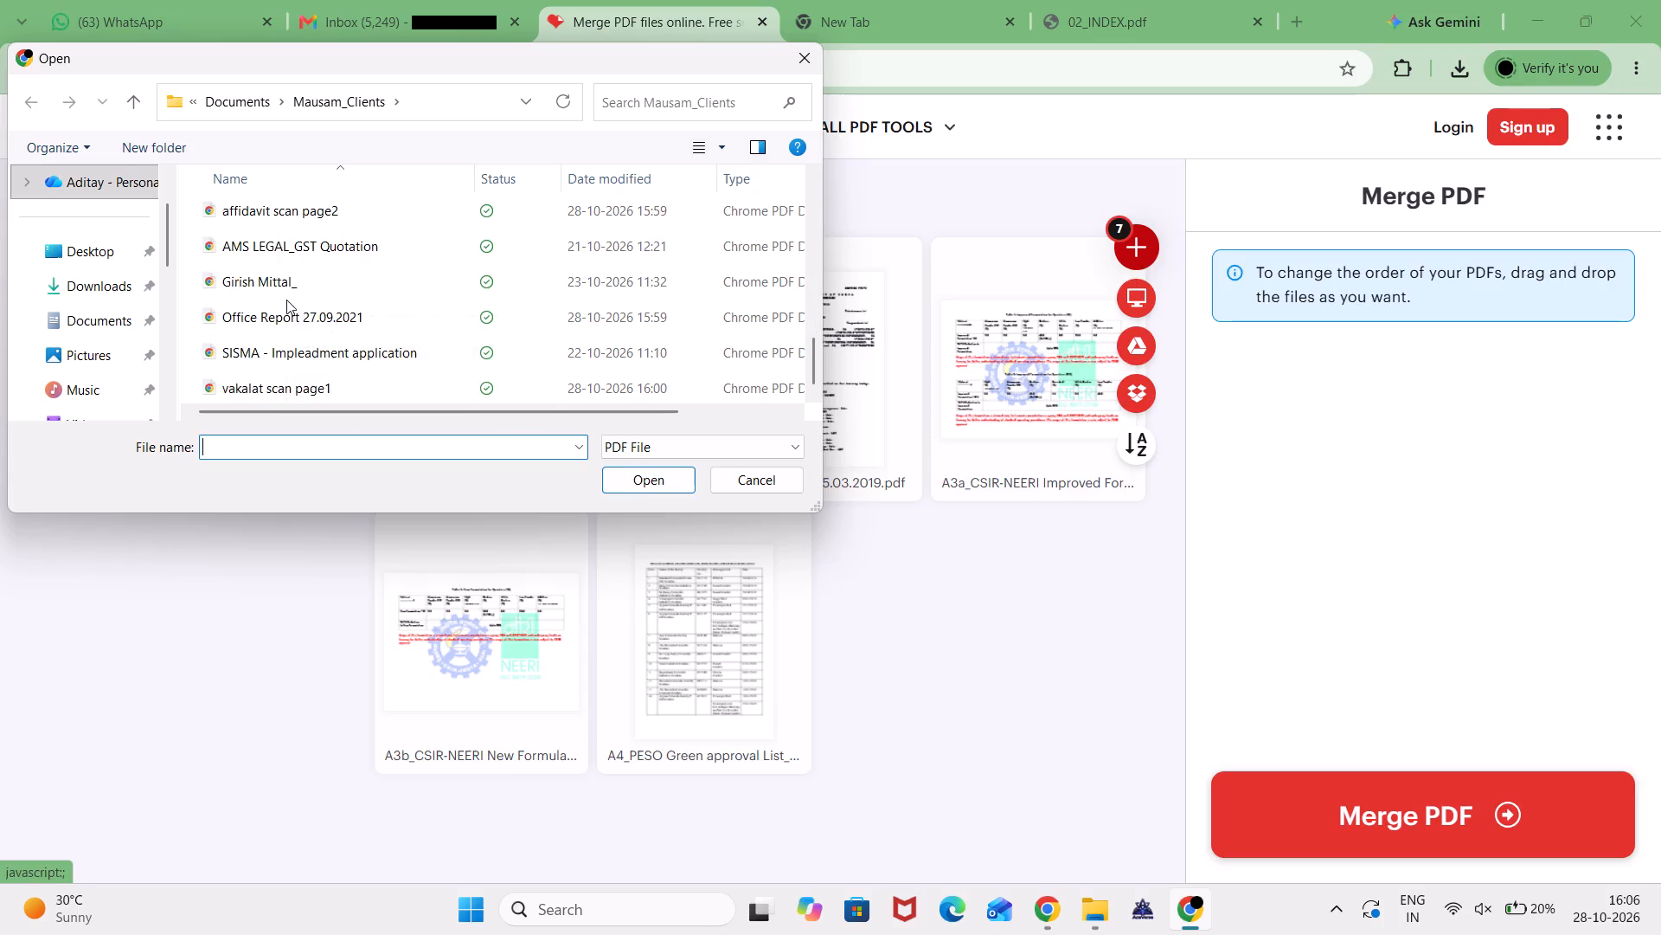
pyautogui.scroll(2, 286, 300)
pyautogui.scroll(-1, 286, 300)
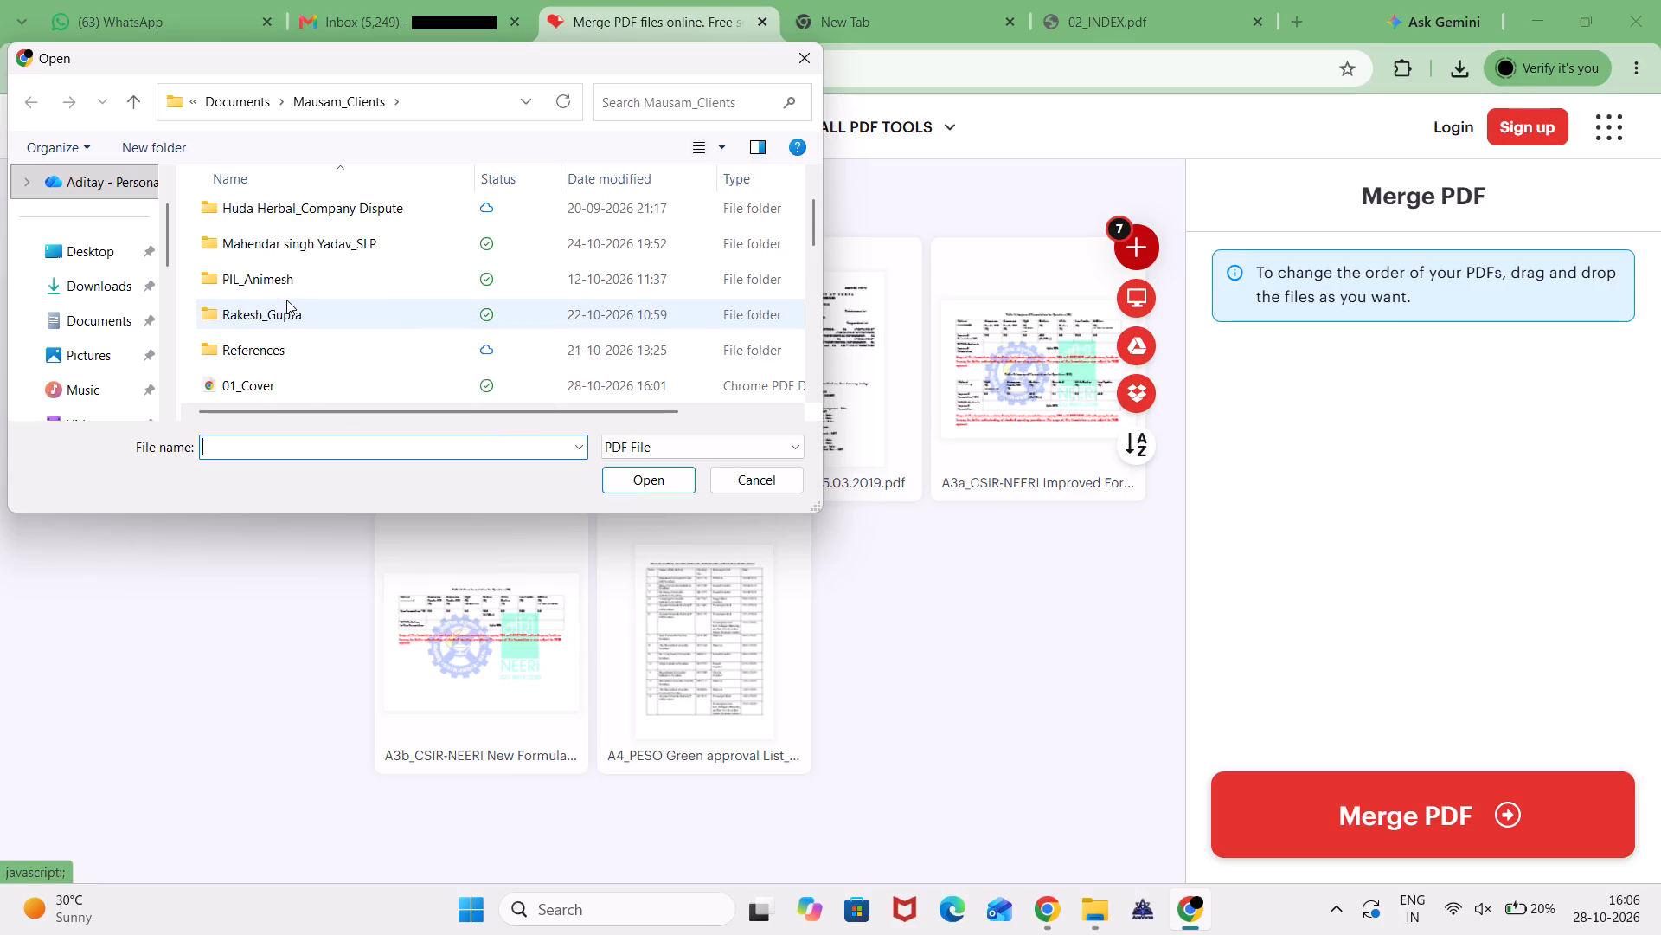
pyautogui.scroll(-1, 286, 300)
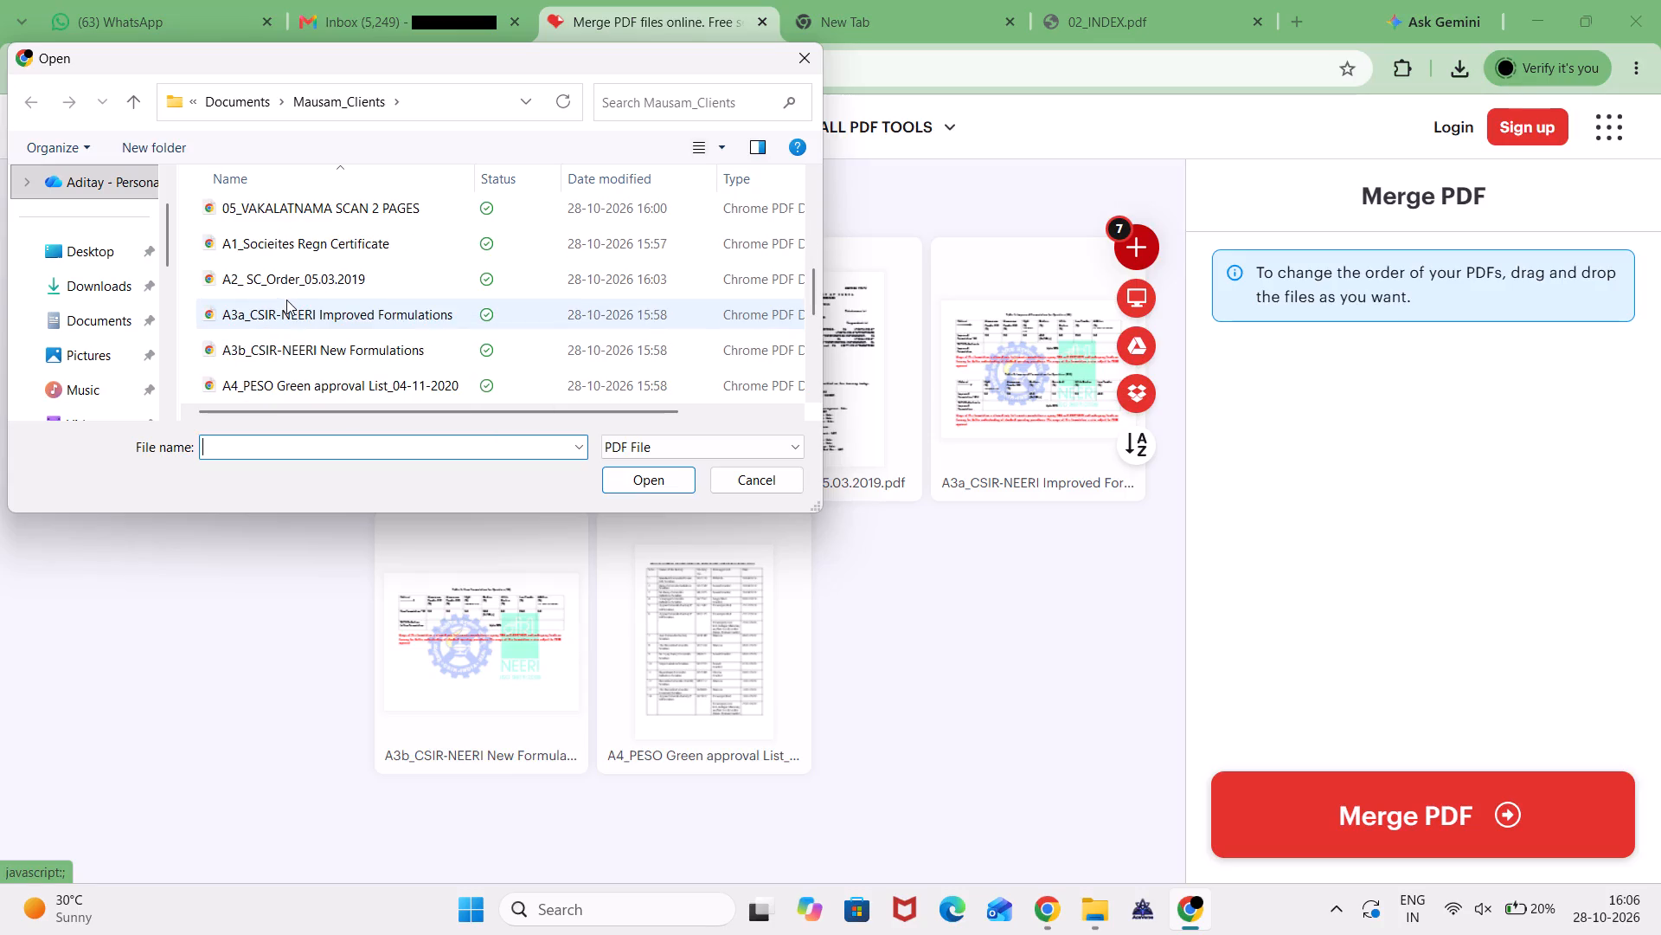
pyautogui.scroll(-3, 286, 300)
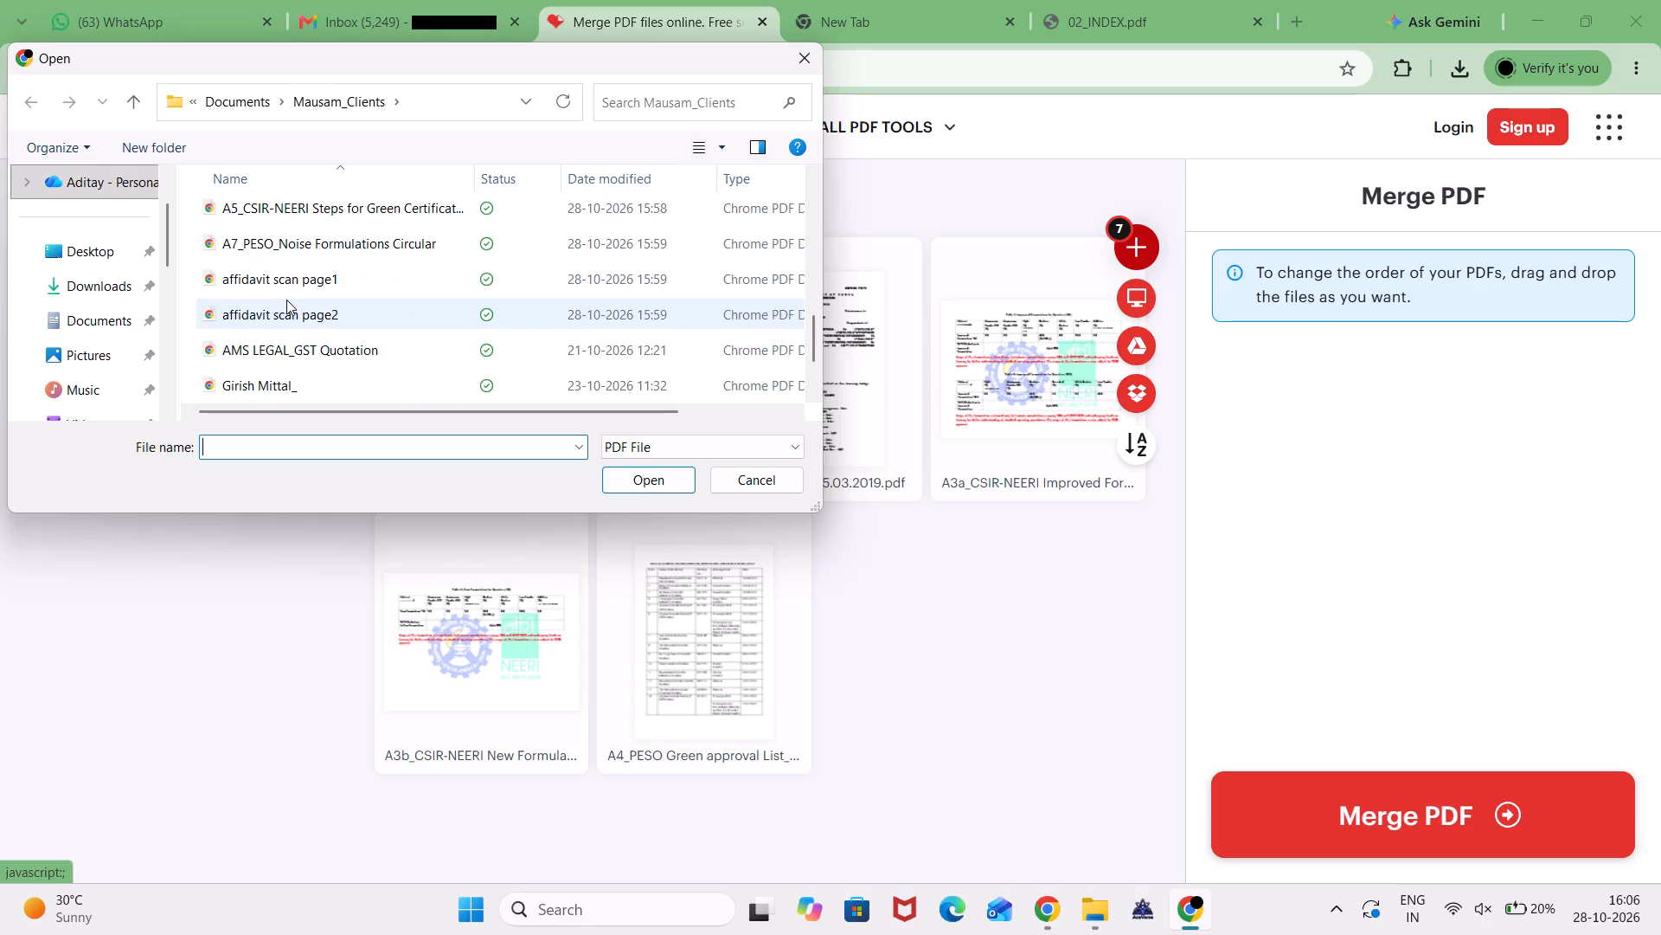
pyautogui.click(309, 251)
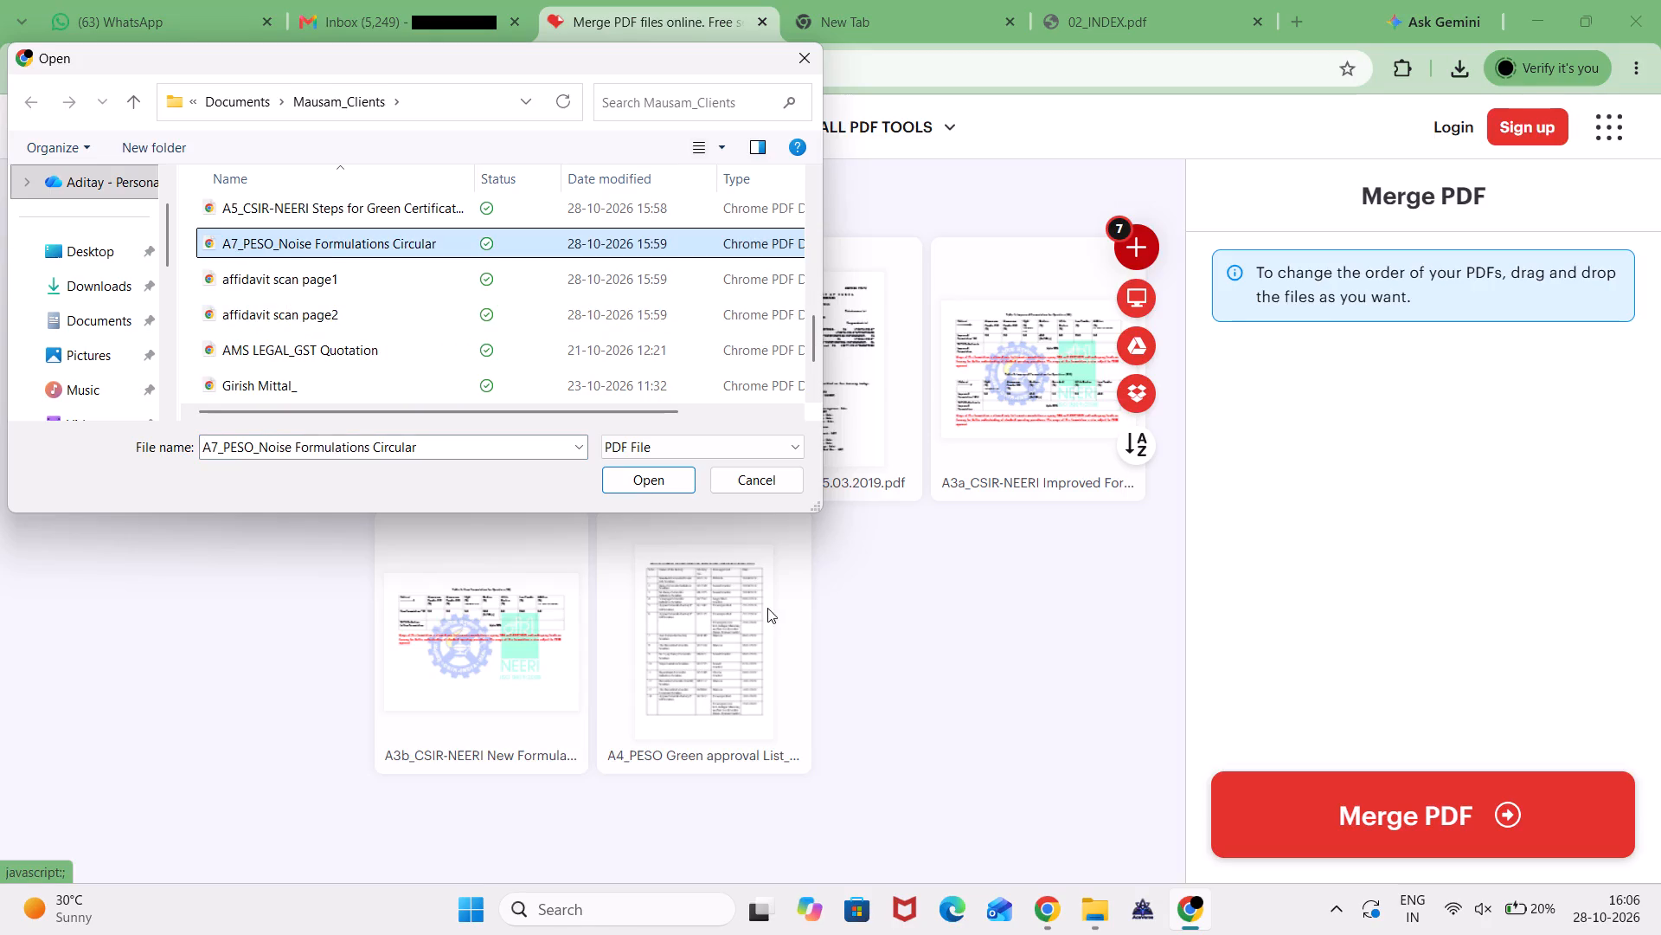
pyautogui.click(645, 490)
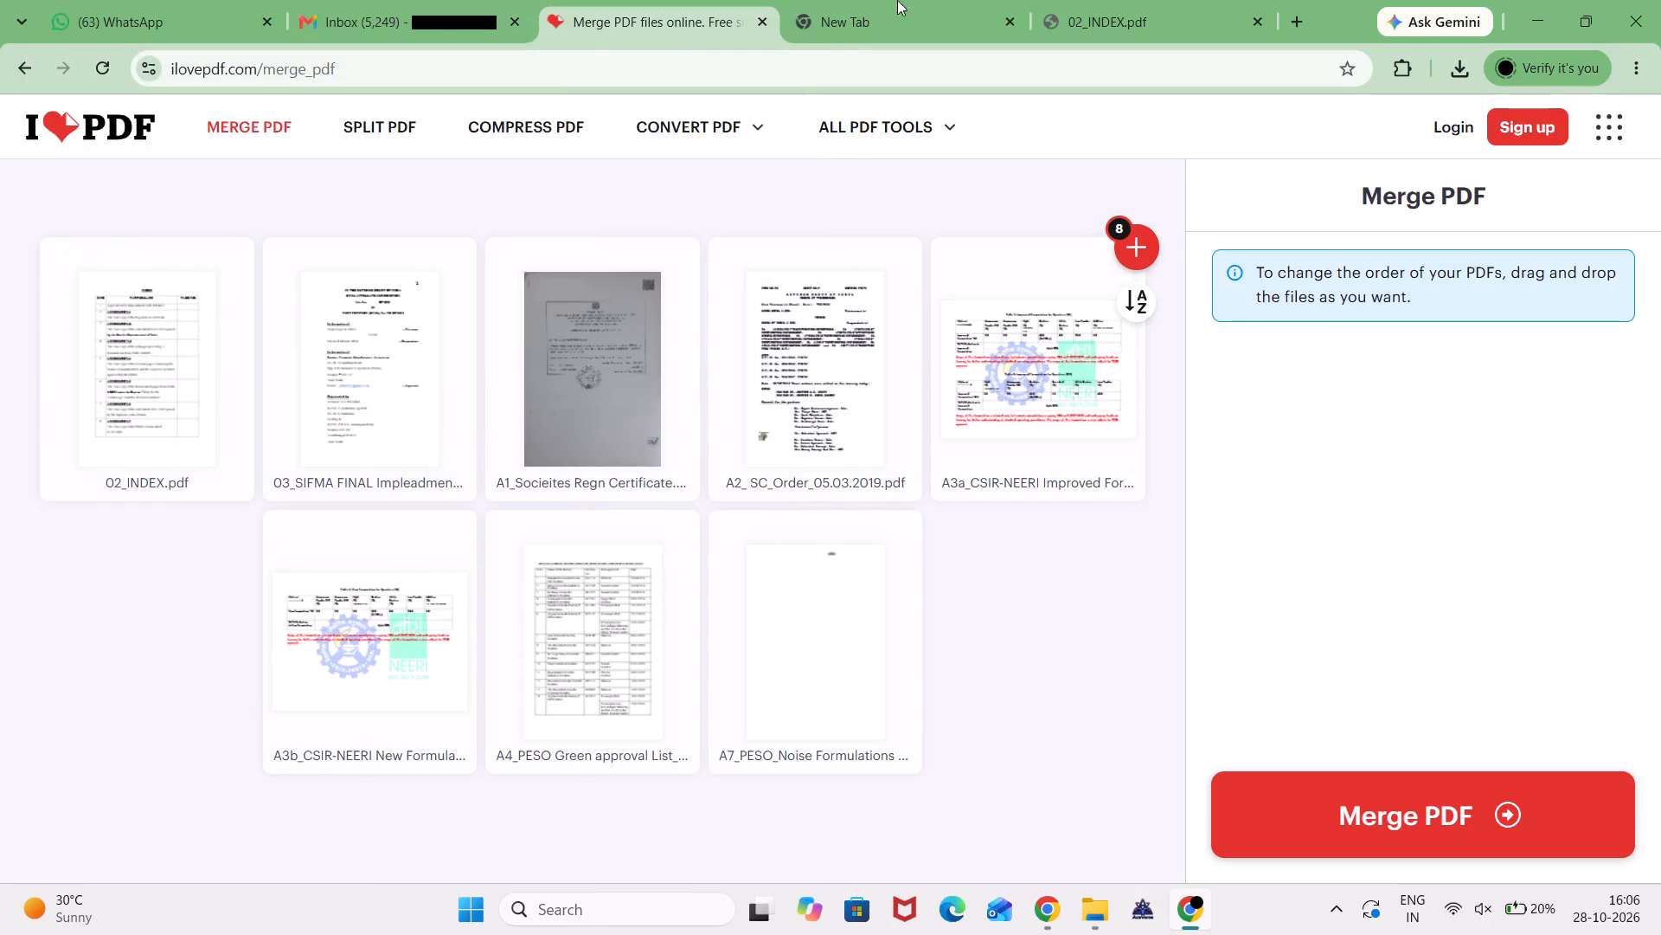
# Check the annexure list in 02_INDEX.pdf against the files added to the merge.
pyautogui.click(1102, 0)
pyautogui.scroll(-1, 707, 565)
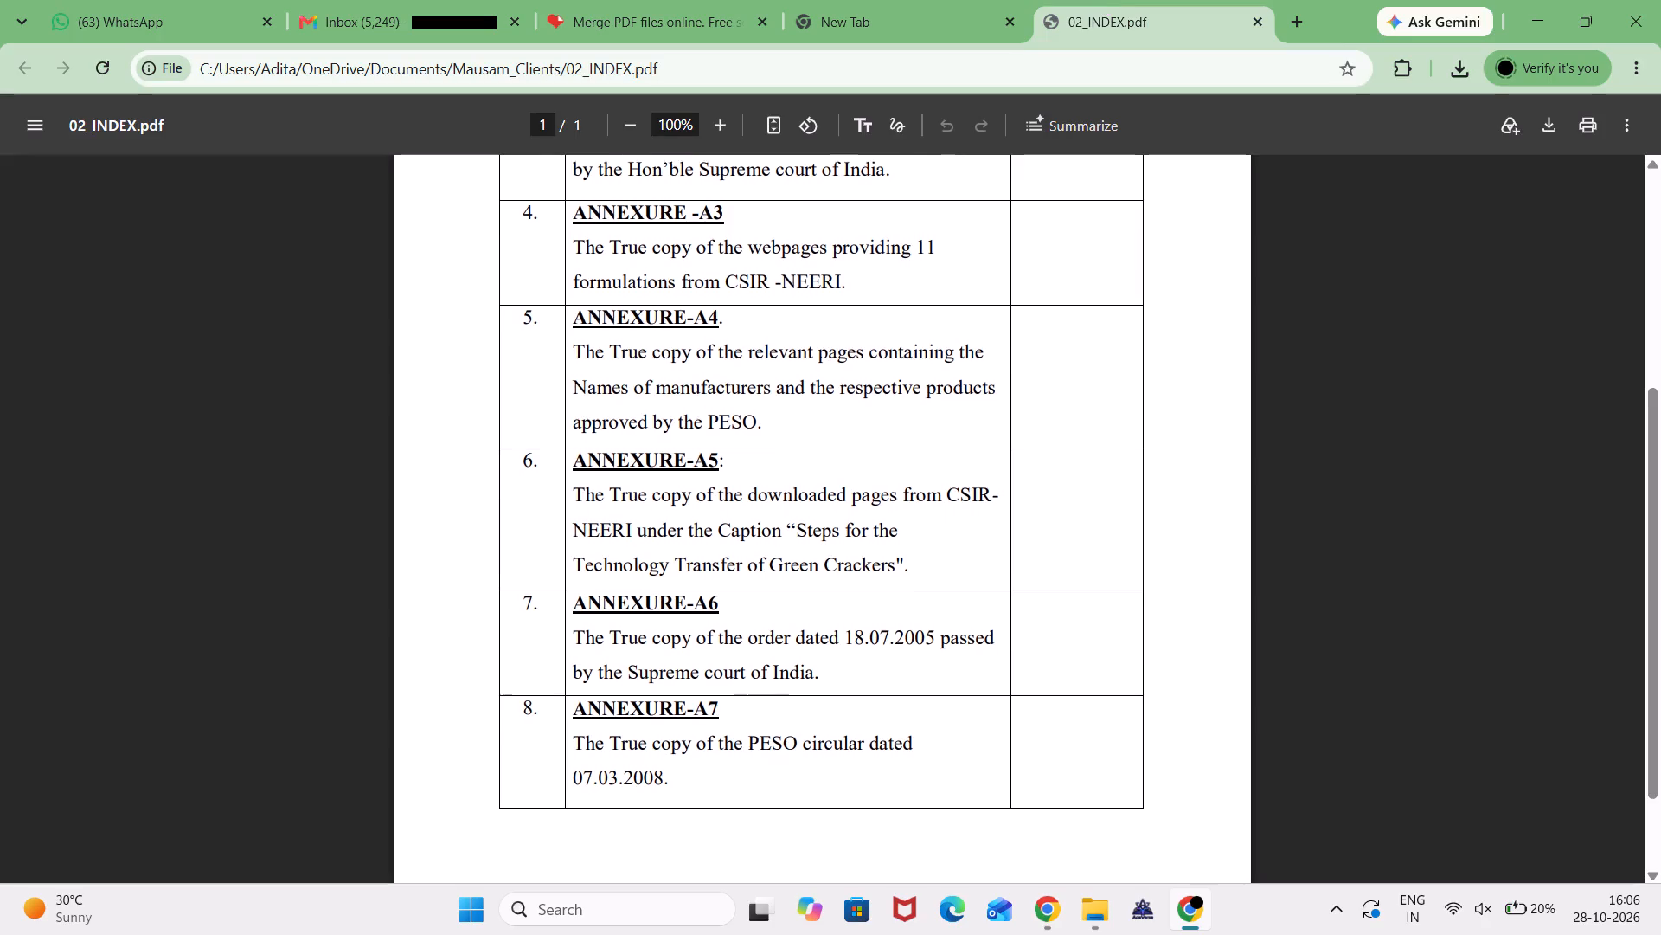
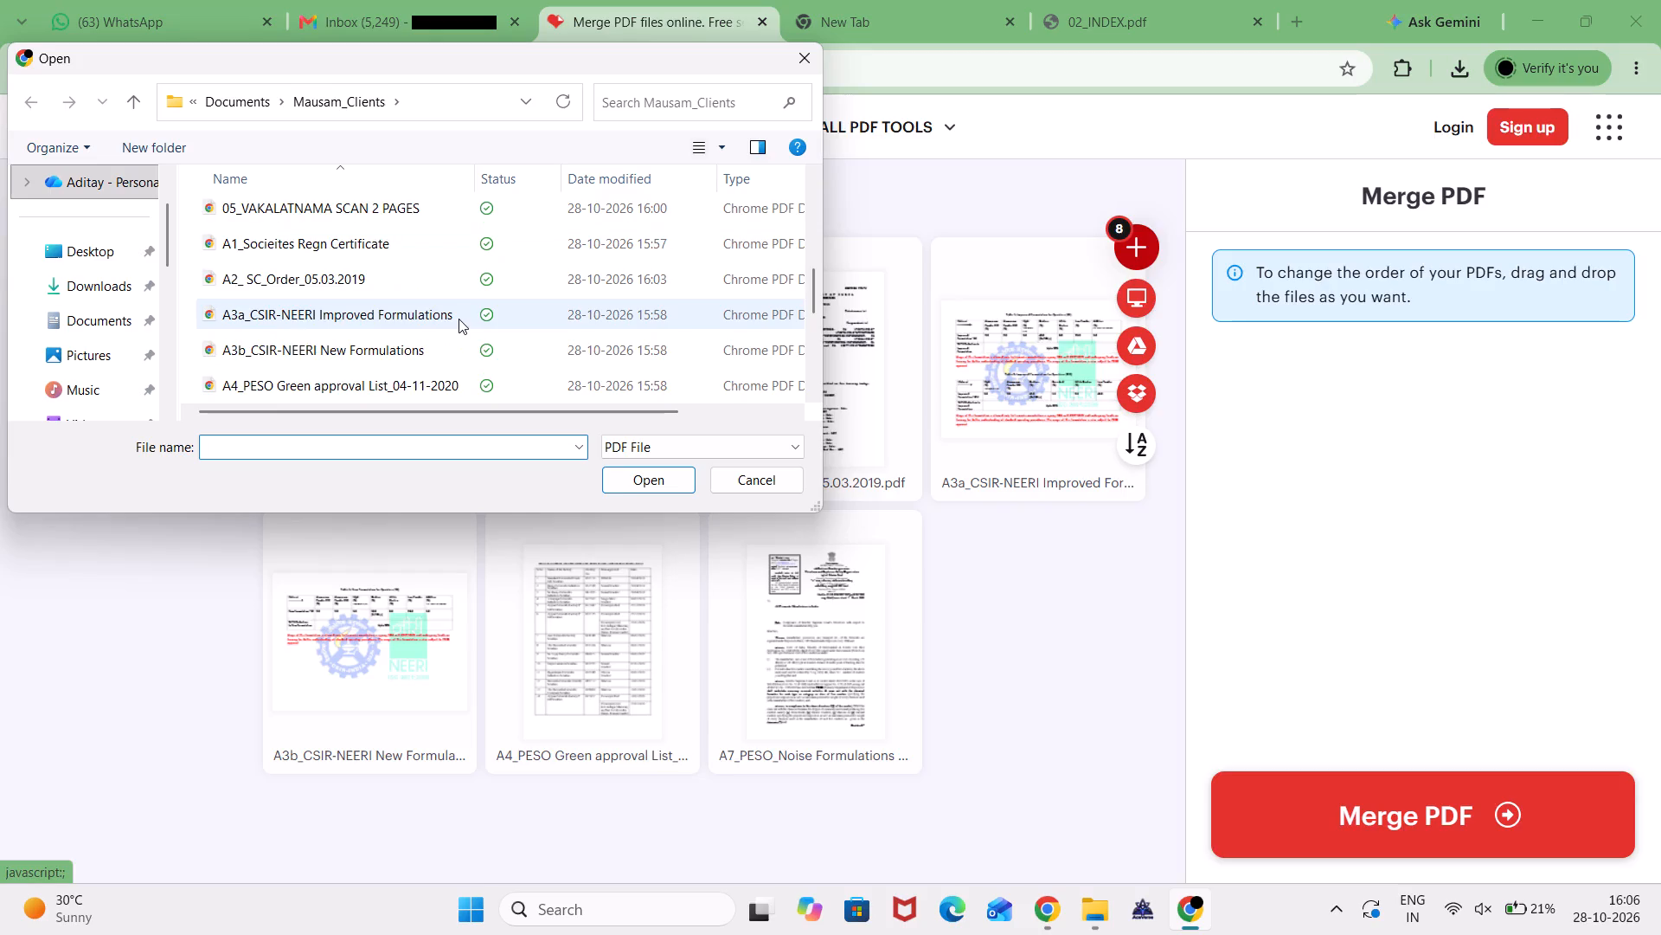
# Add the A5_CSIR-NEERI Steps for Green Certificate PDF from Mausam_Clients to the merge and place it between A4 and A7.
pyautogui.scroll(-1, 459, 319)
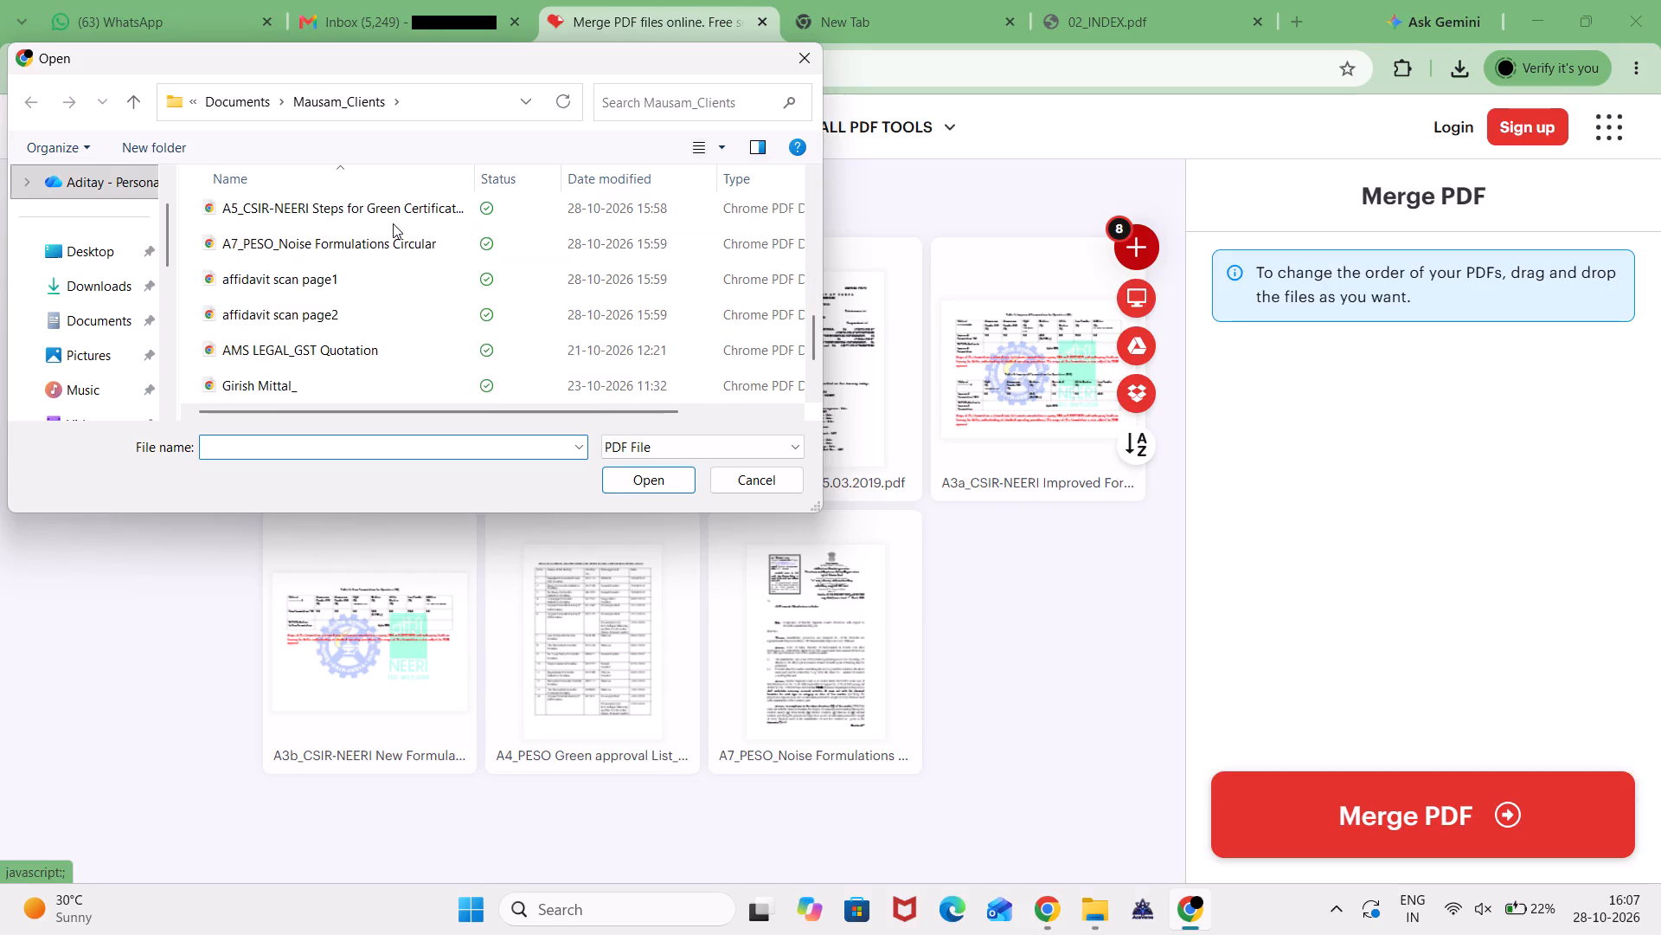
pyautogui.click(393, 215)
pyautogui.click(636, 487)
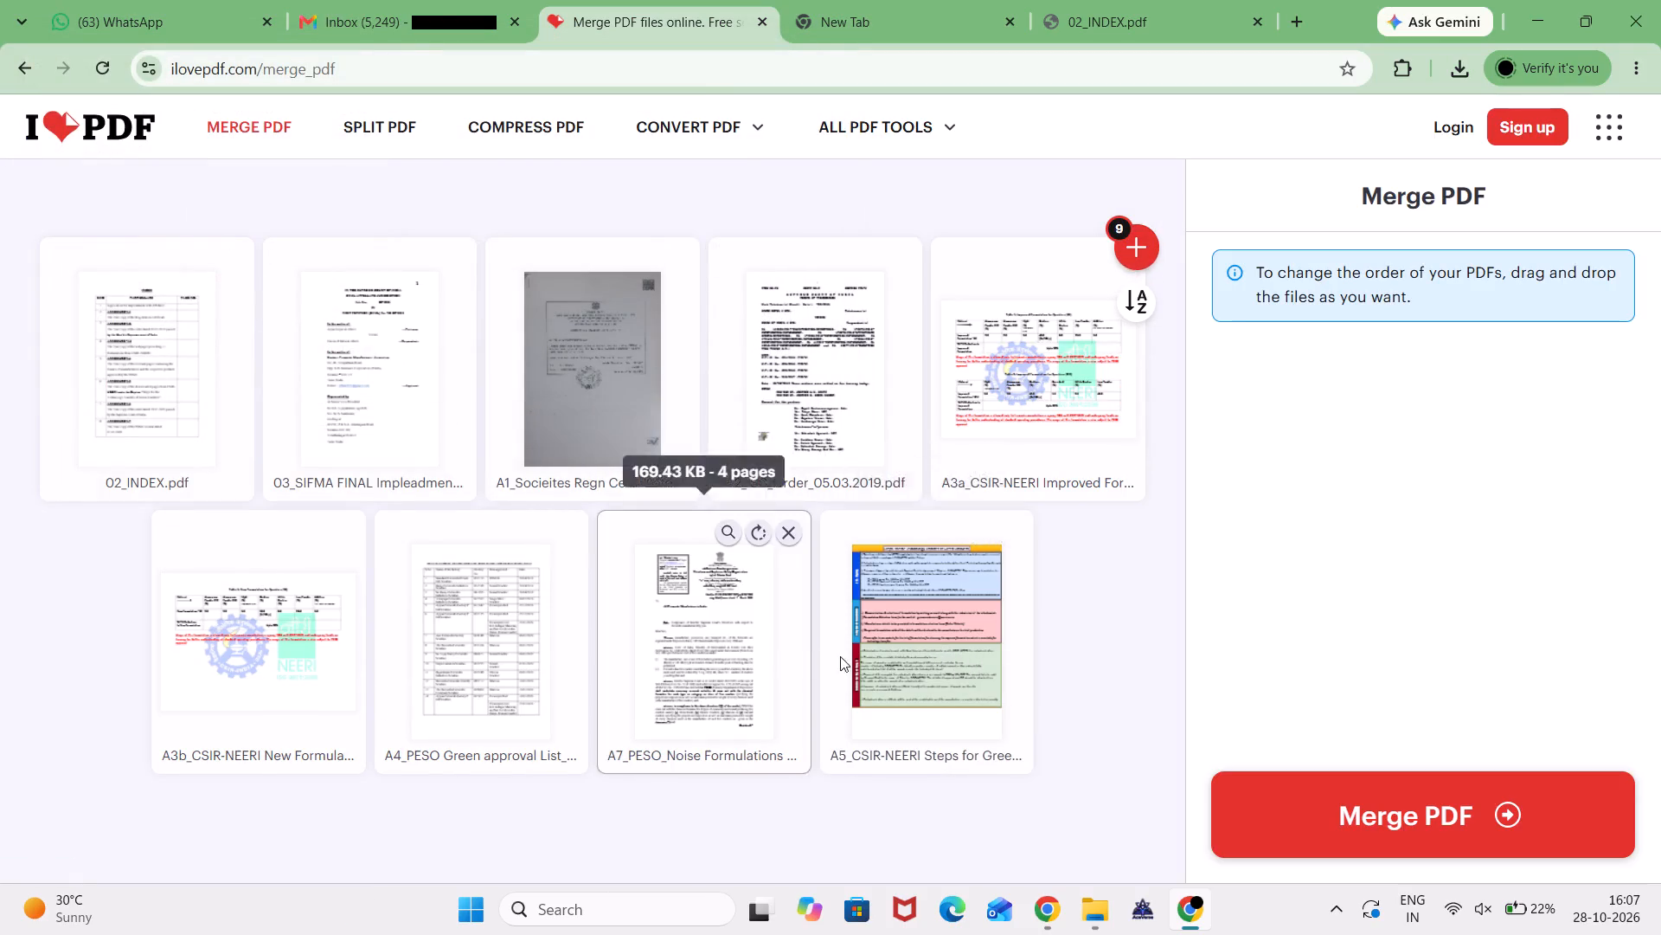
pyautogui.moveTo(938, 664); pyautogui.dragTo(777, 670)
pyautogui.click(777, 670)
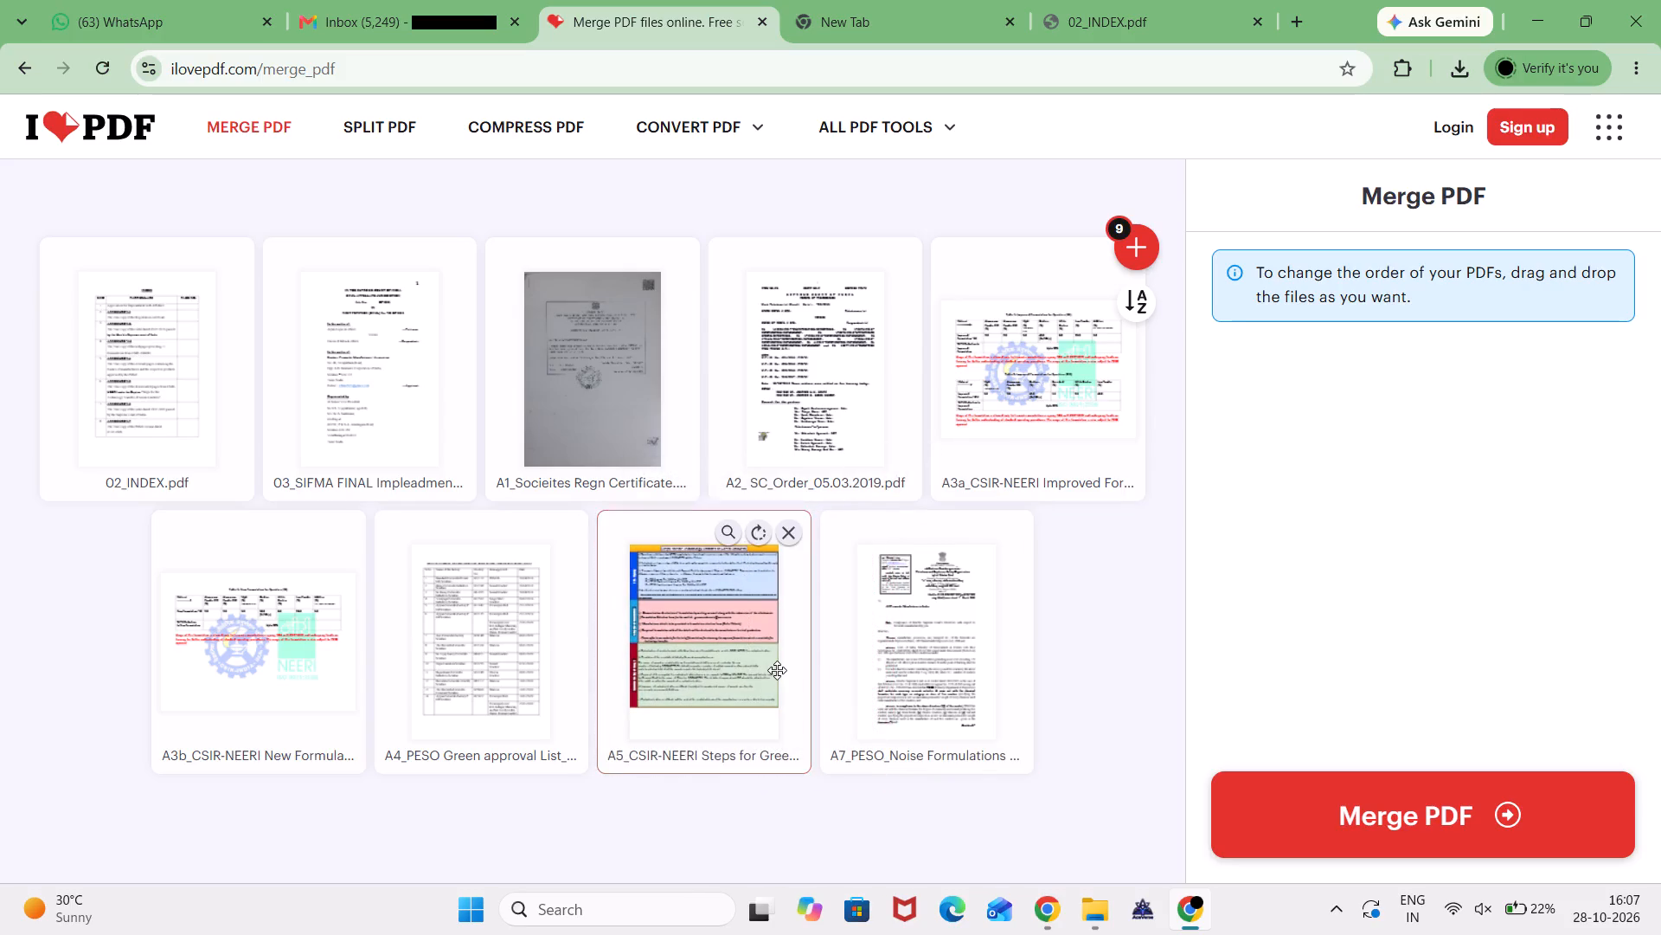
# Look through the annexure PDFs in Mausam_Clients for another file to add to the merge.
pyautogui.click(1132, 248)
pyautogui.scroll(-1, 661, 280)
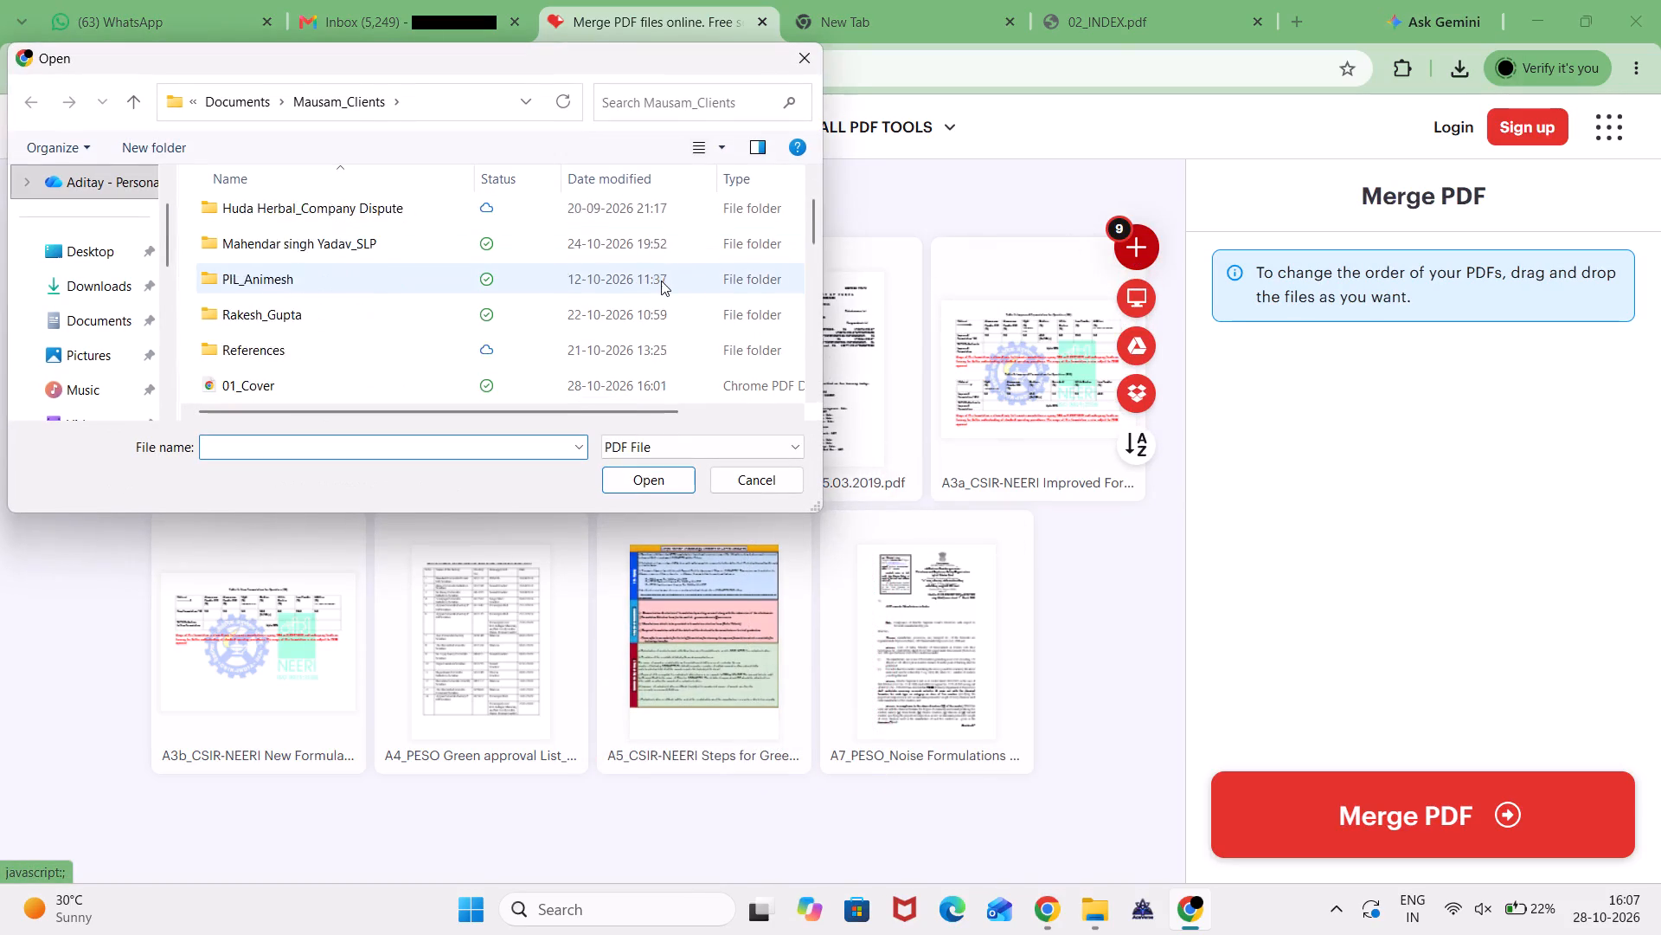
pyautogui.scroll(-3, 661, 280)
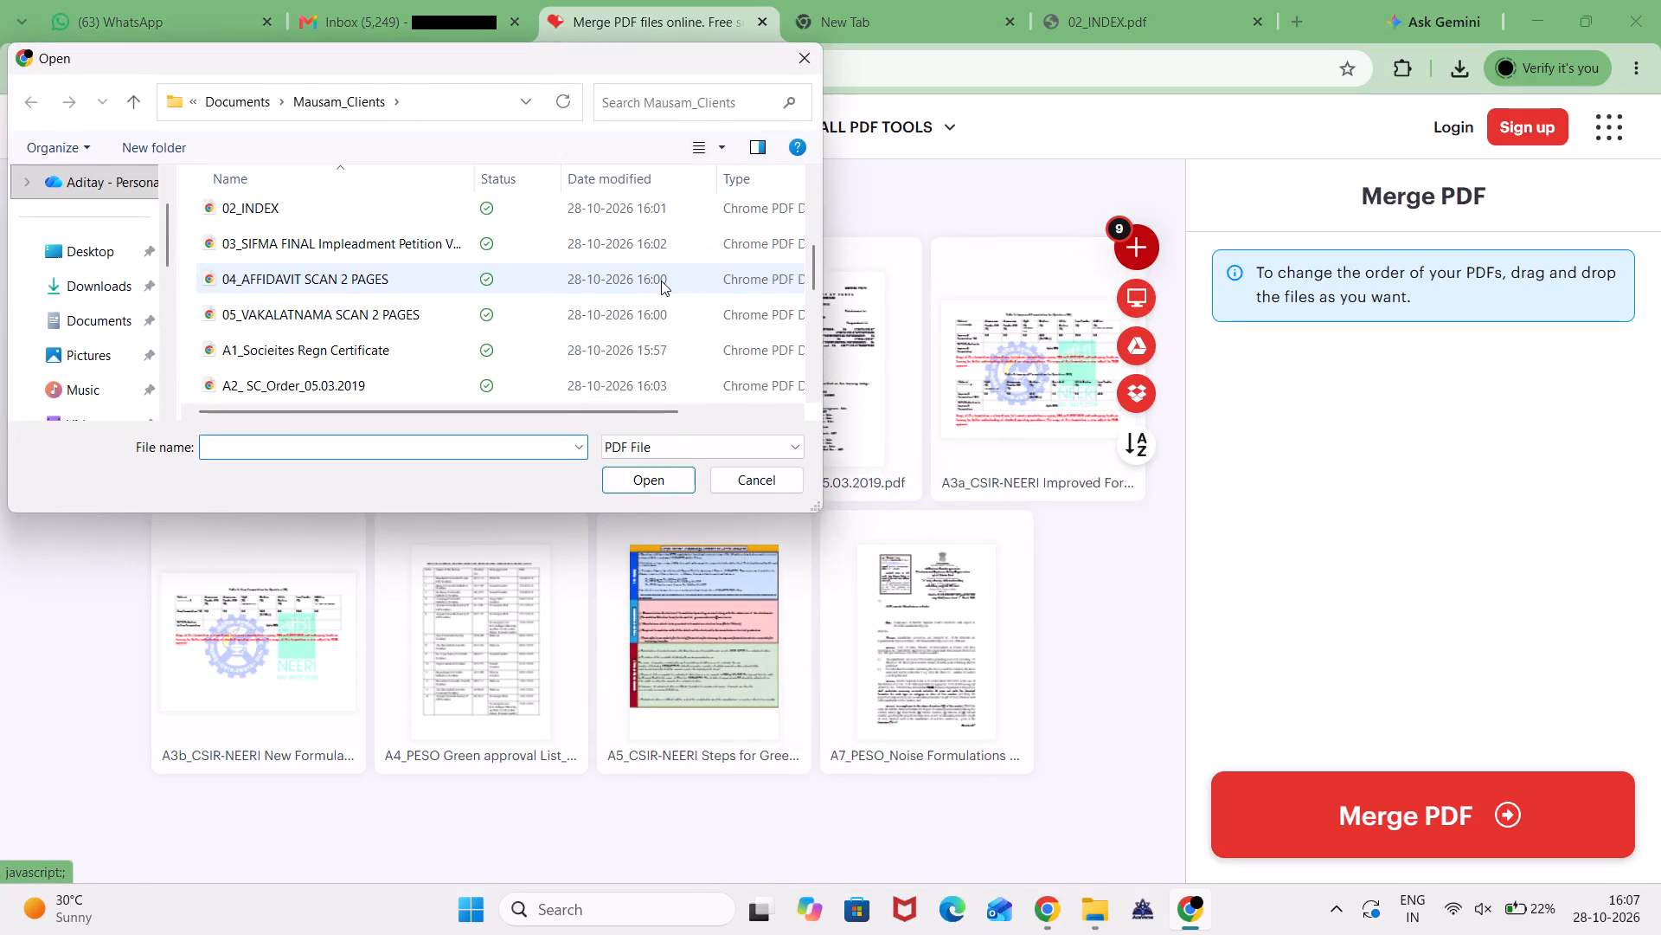
pyautogui.scroll(-3, 661, 280)
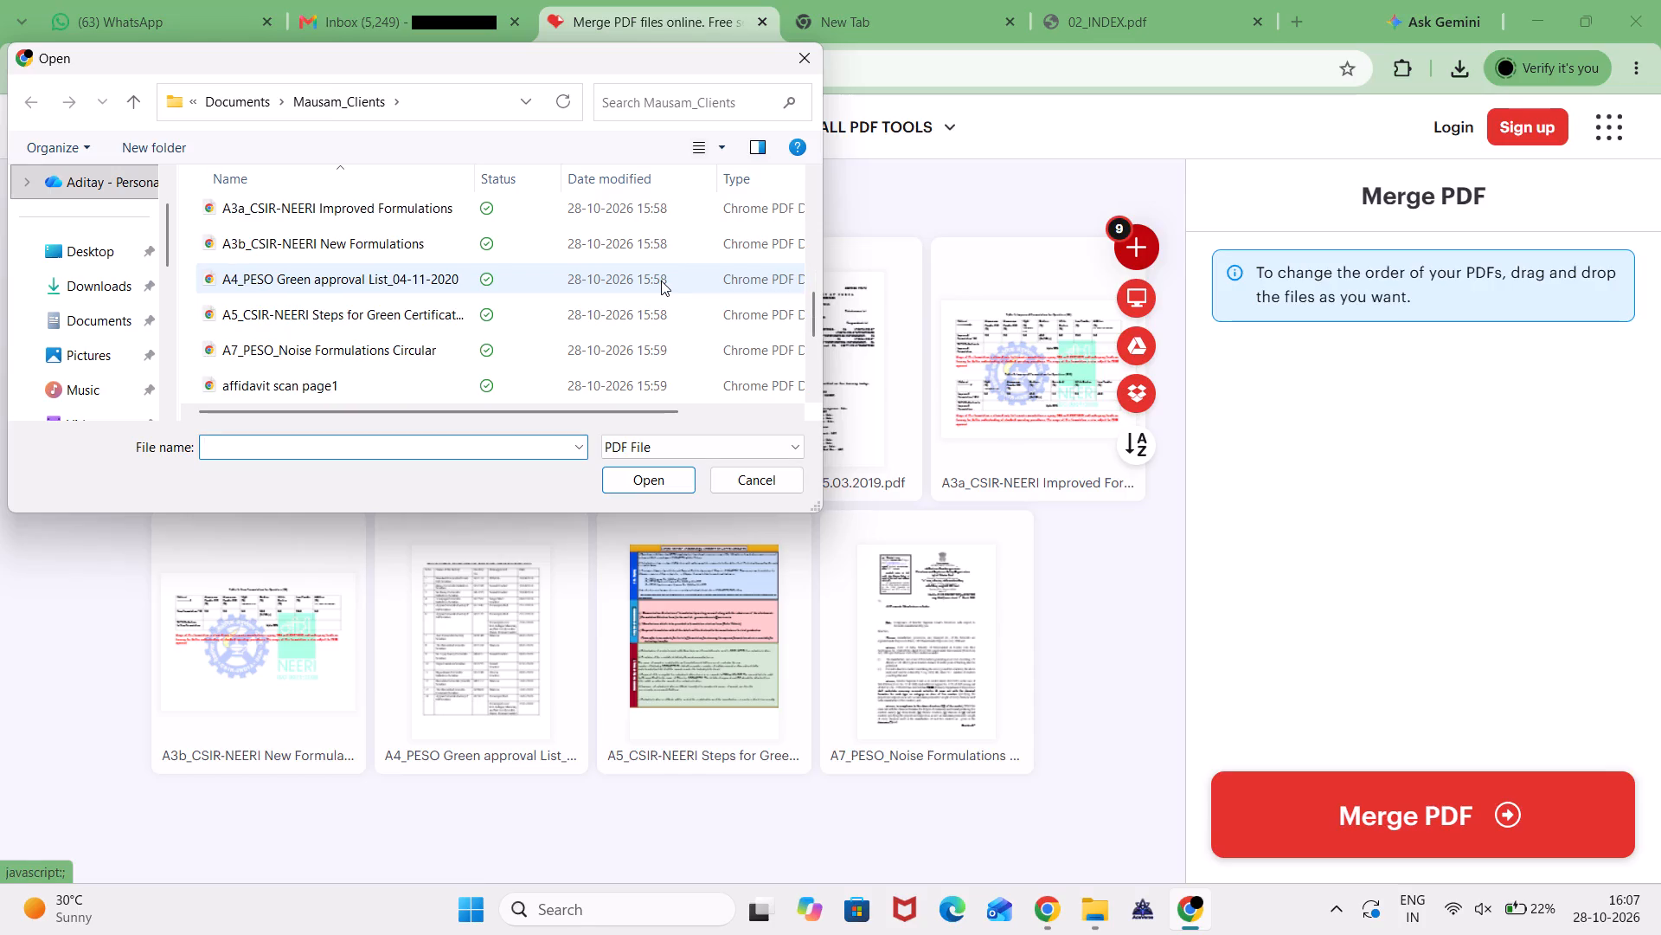
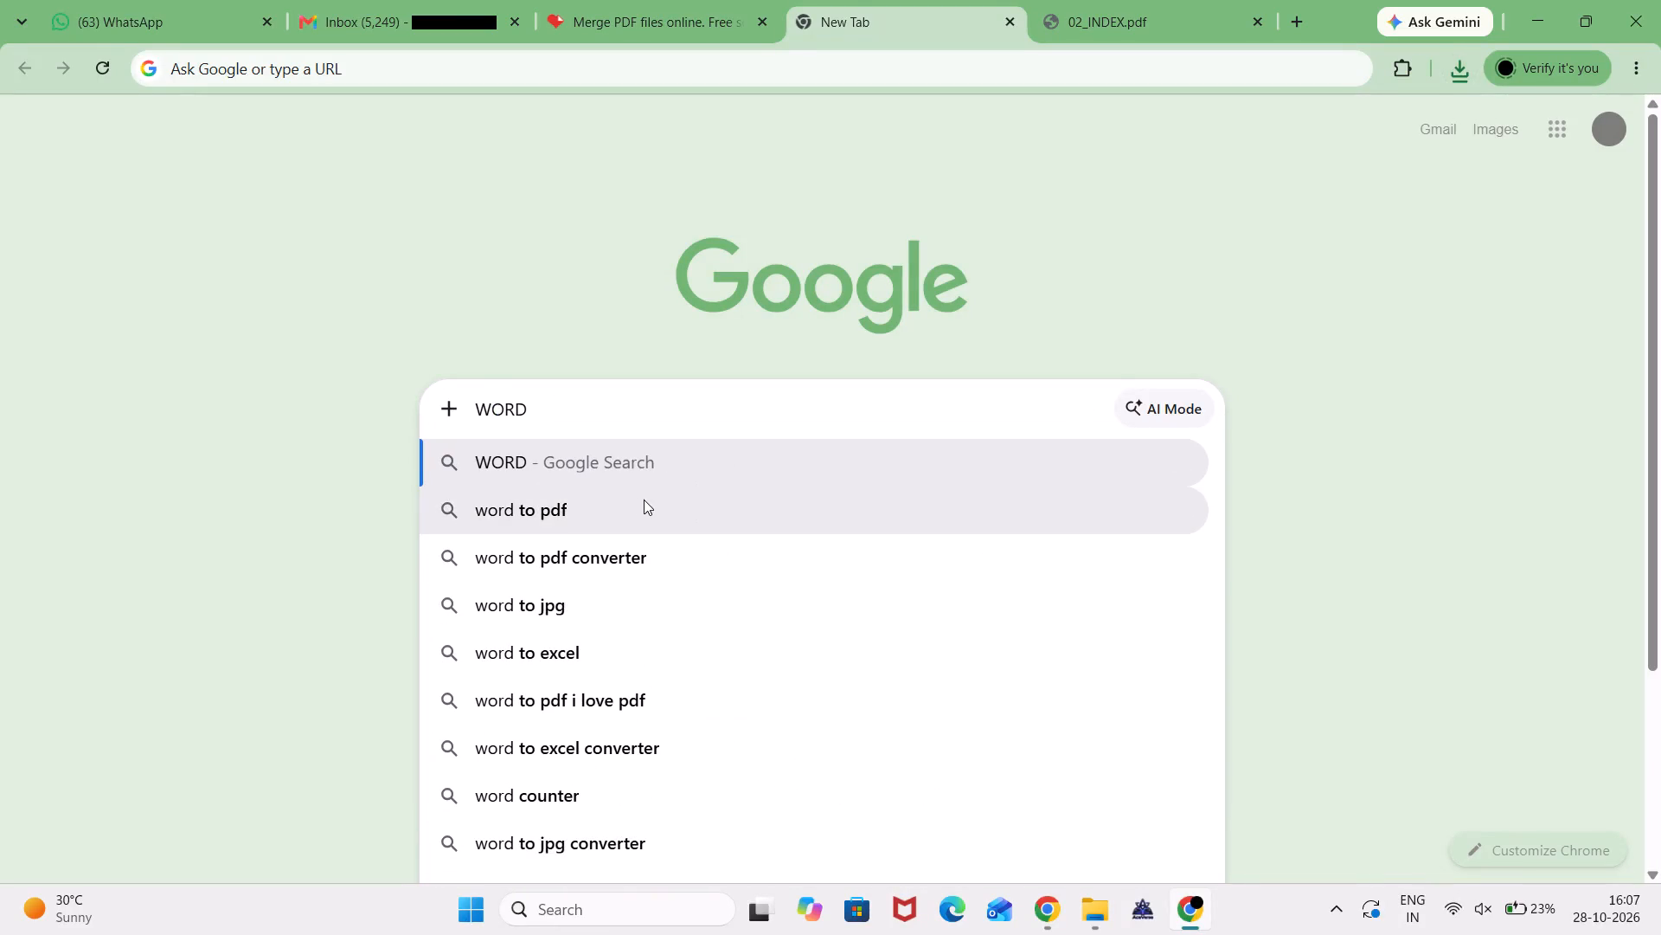
pyautogui.click(639, 501)
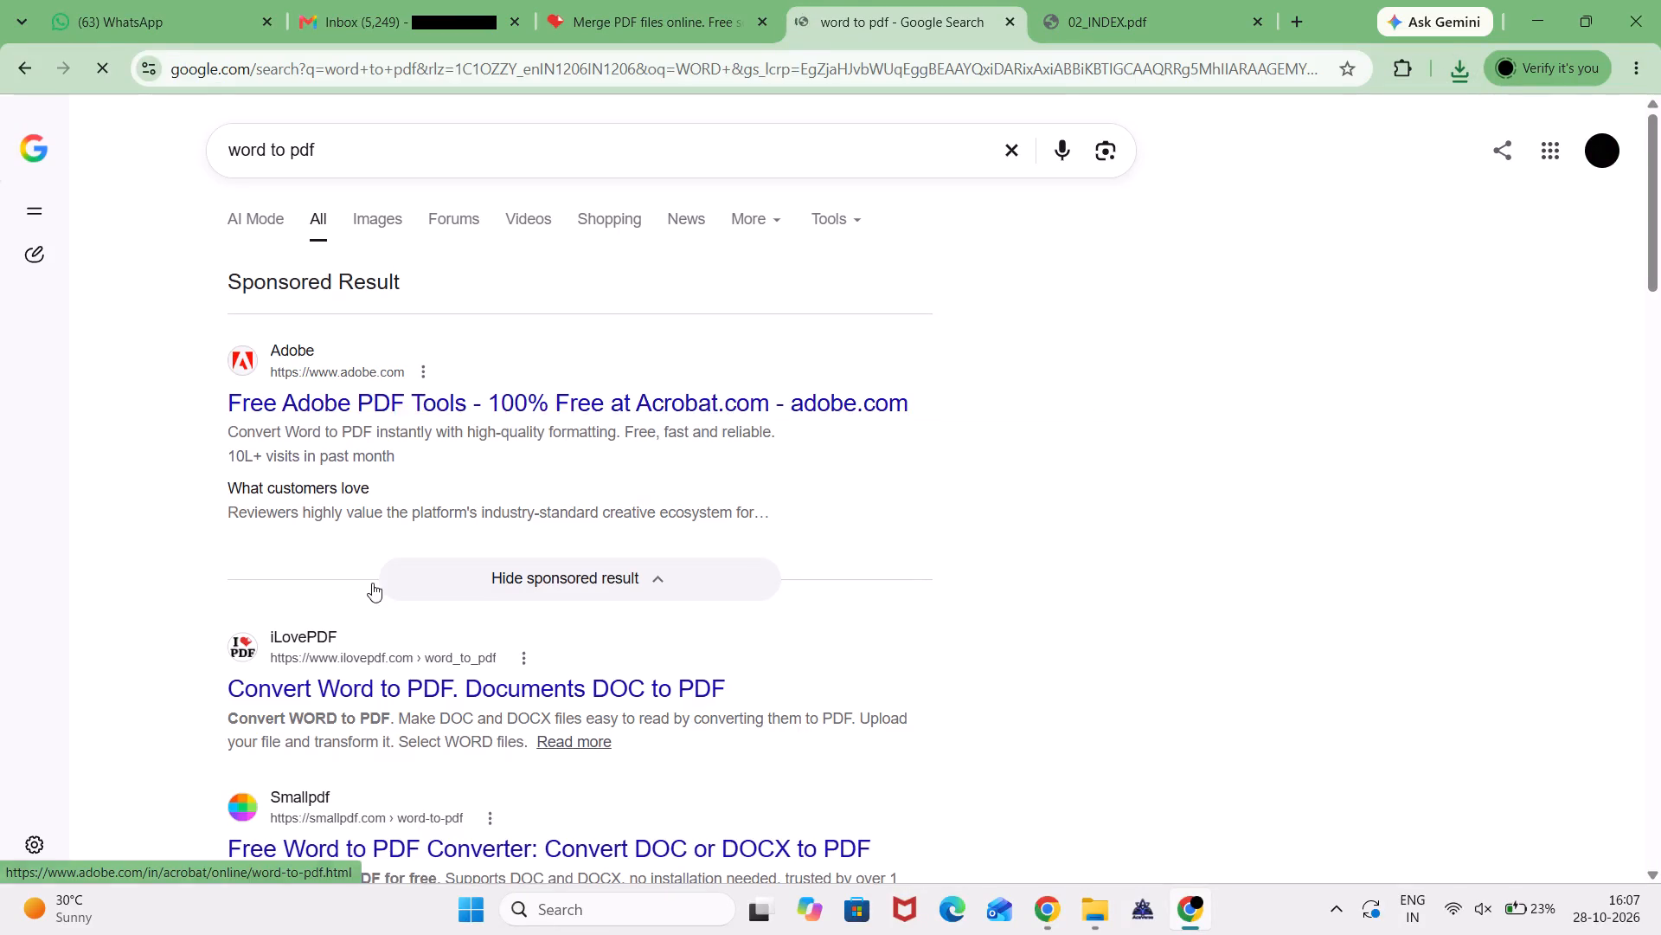
pyautogui.scroll(-1, 372, 583)
pyautogui.click(373, 549)
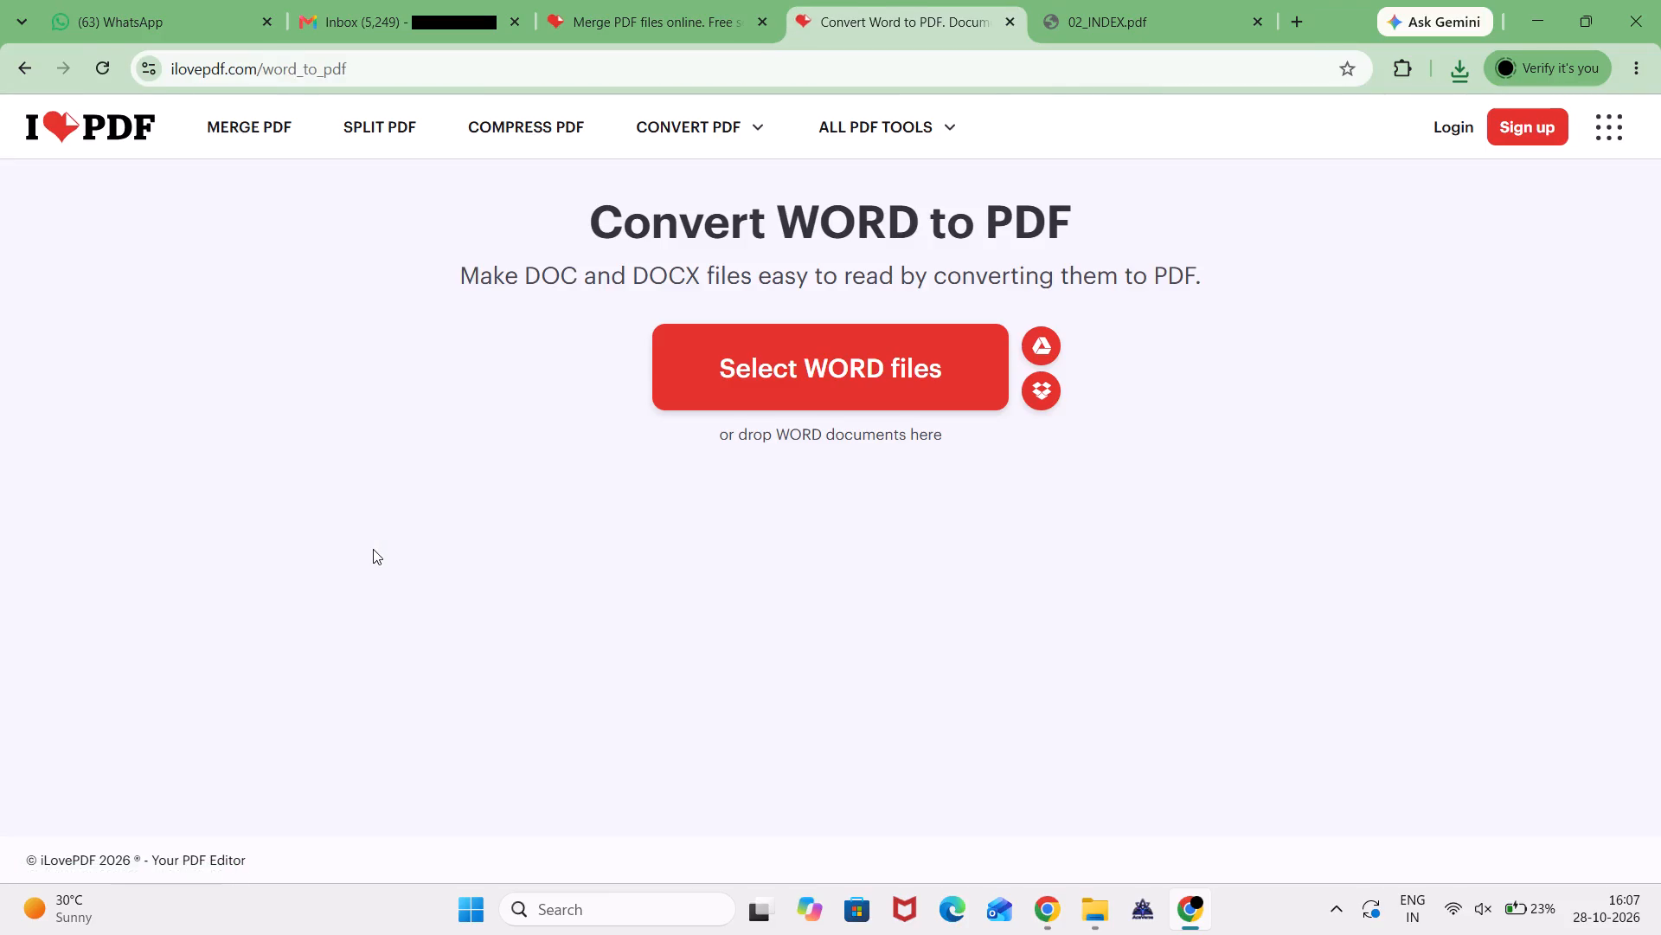
pyautogui.click(748, 376)
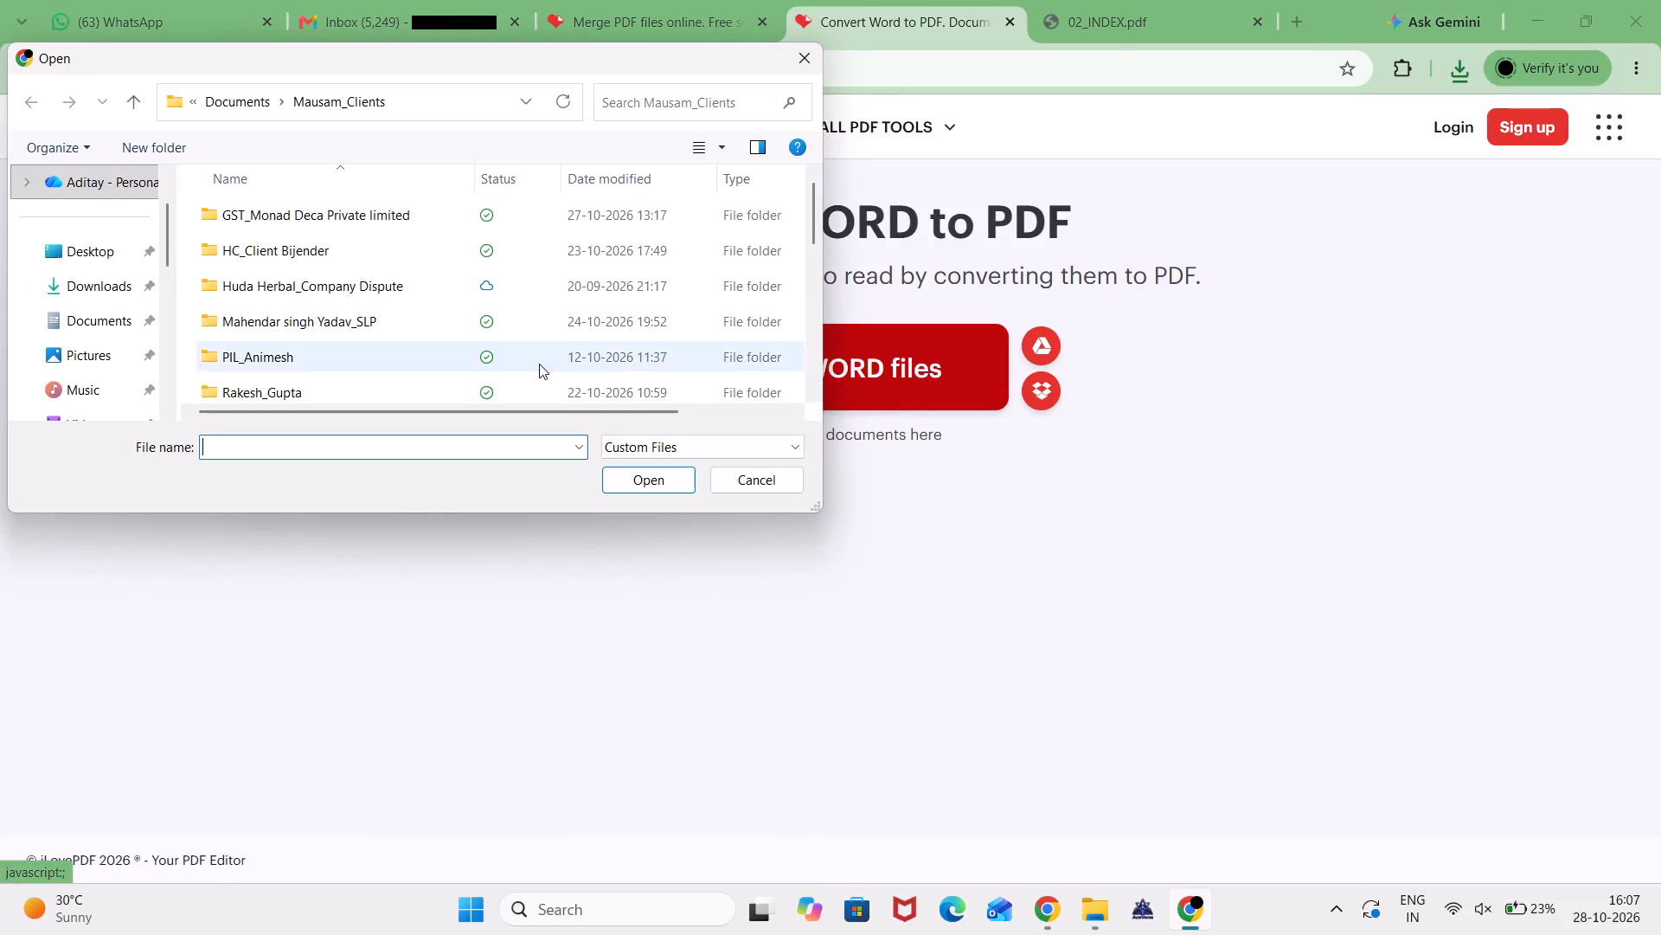
pyautogui.scroll(-1, 536, 362)
pyautogui.scroll(-1, 482, 284)
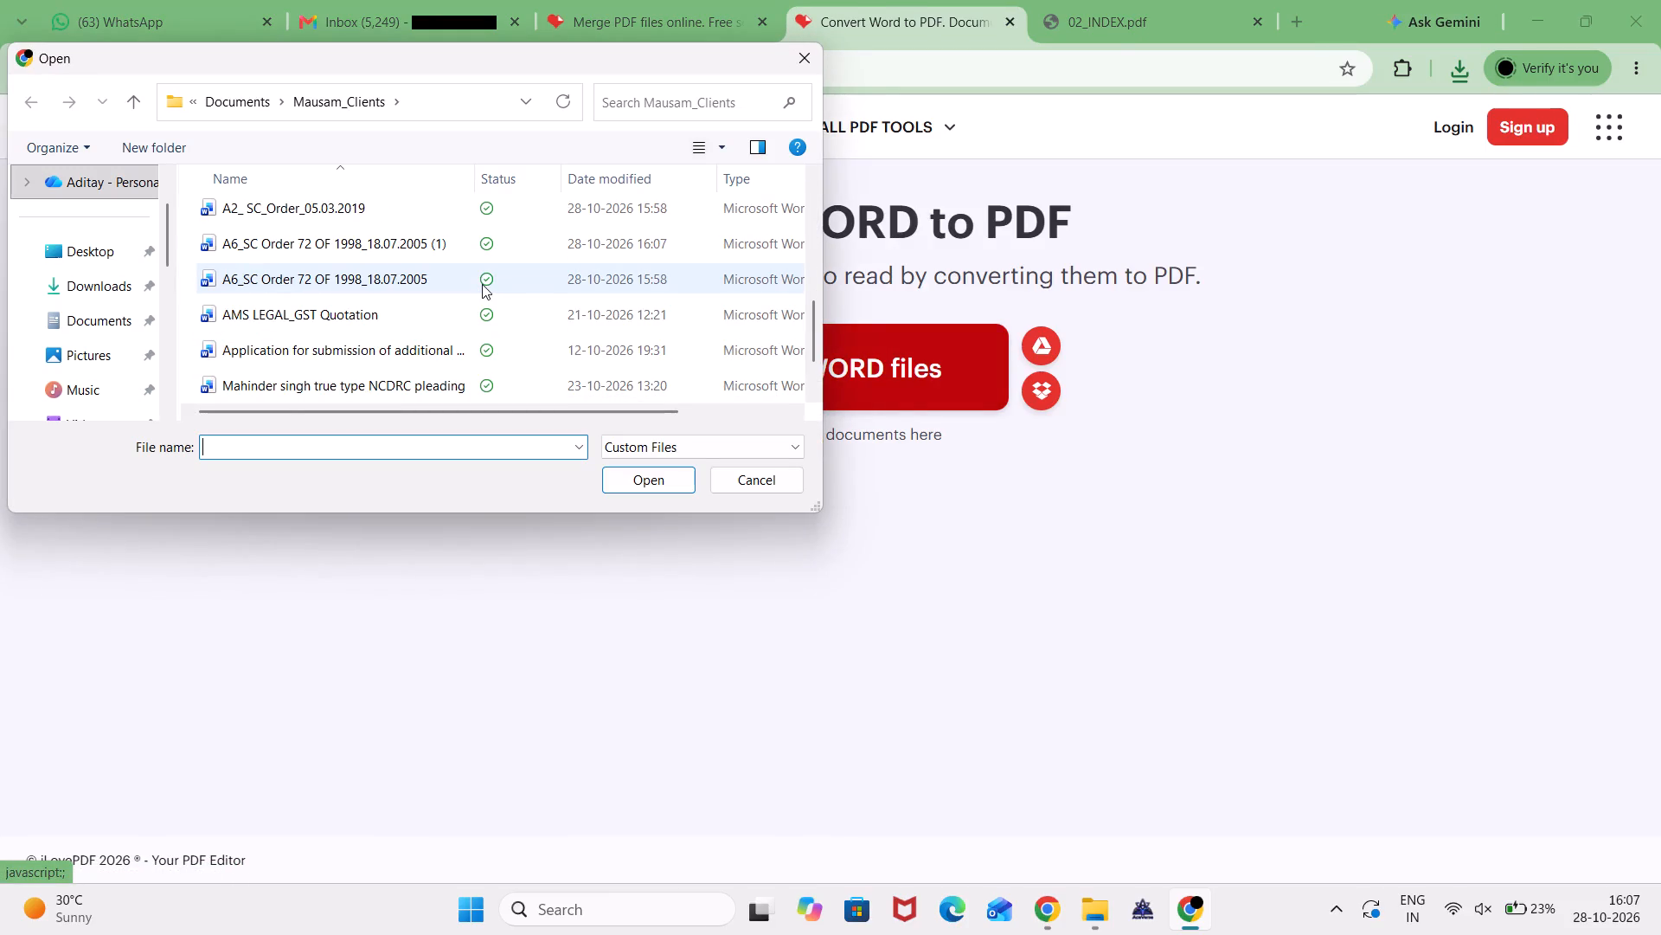
pyautogui.scroll(-1, 482, 284)
pyautogui.click(364, 289)
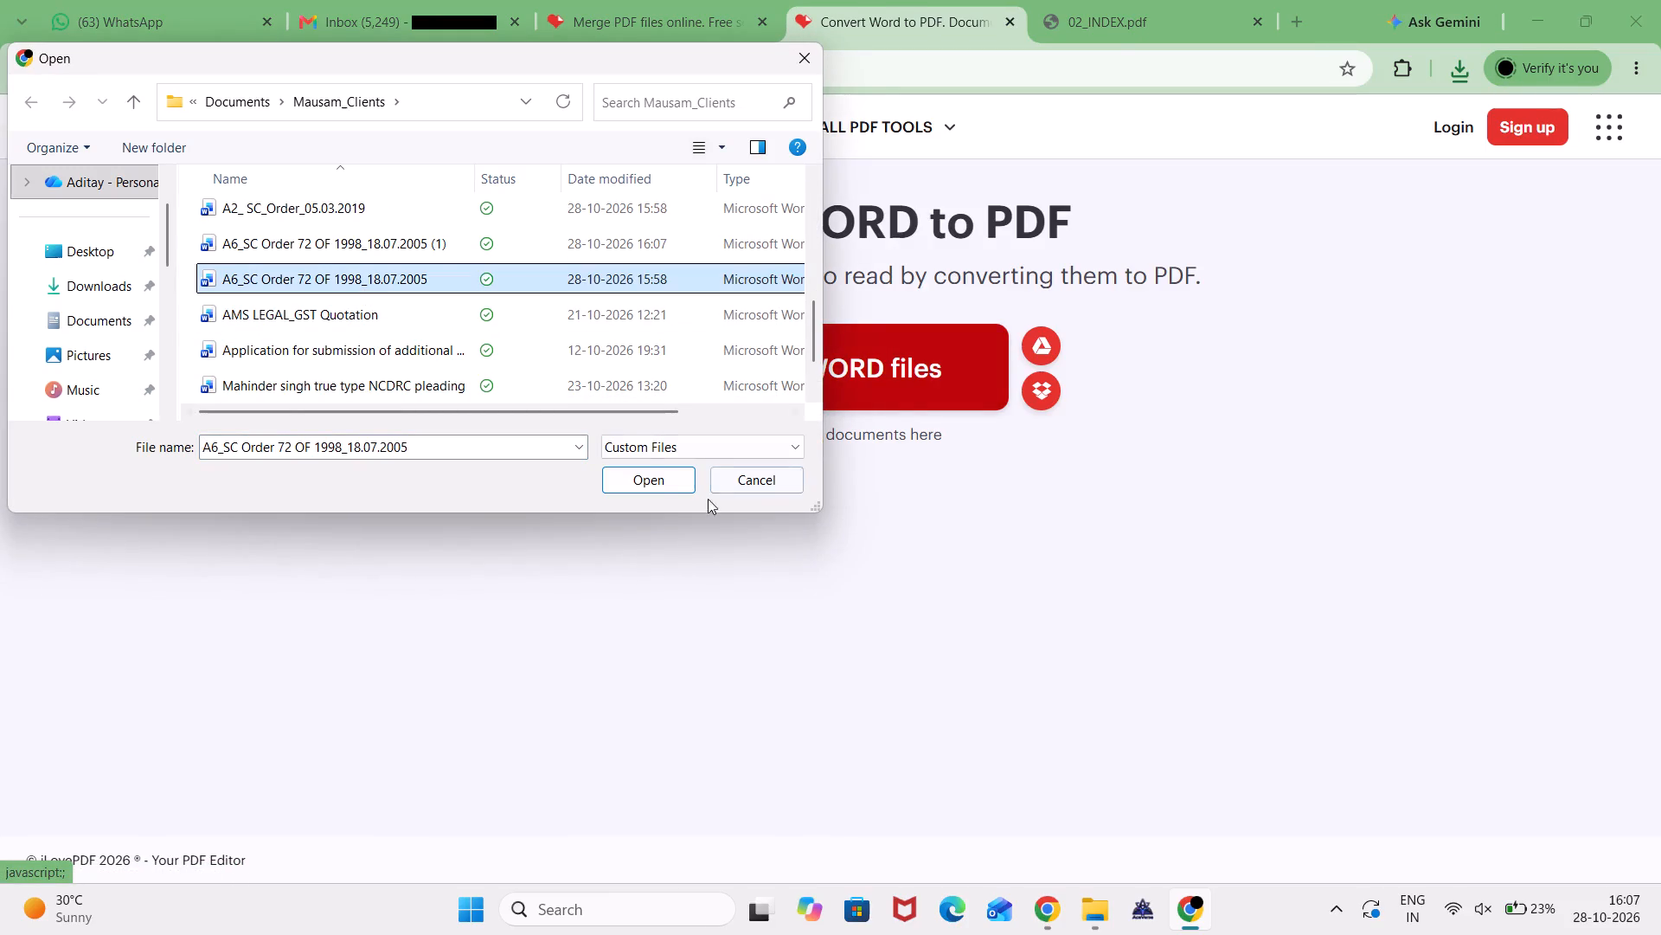
pyautogui.click(640, 473)
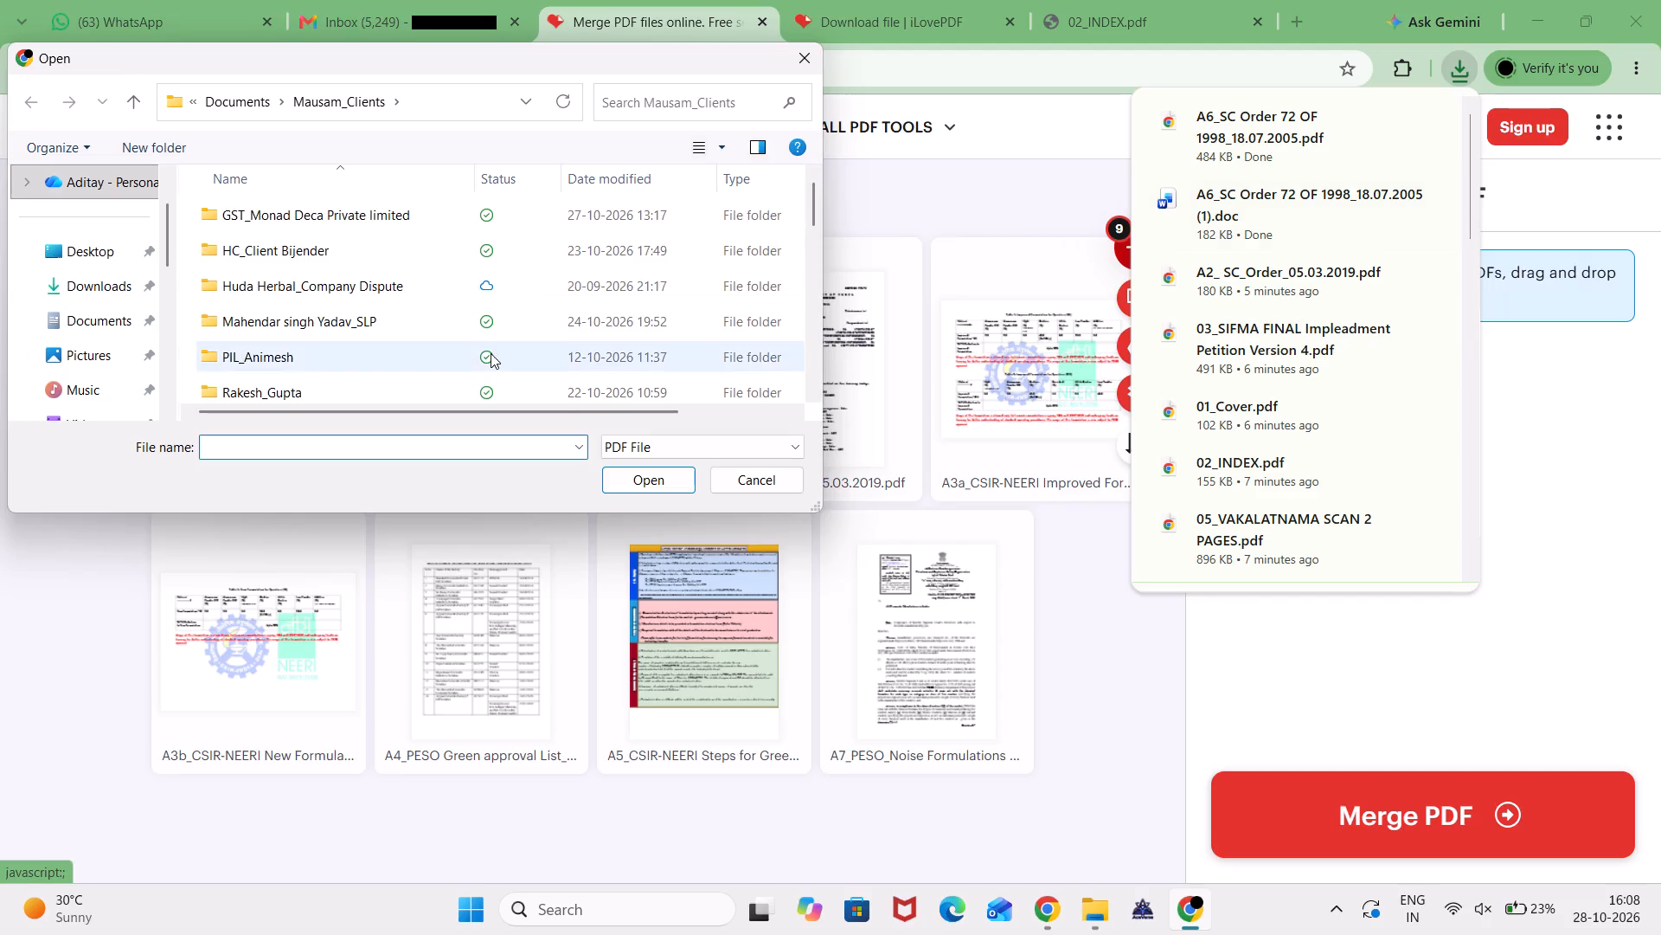
pyautogui.scroll(-2, 491, 353)
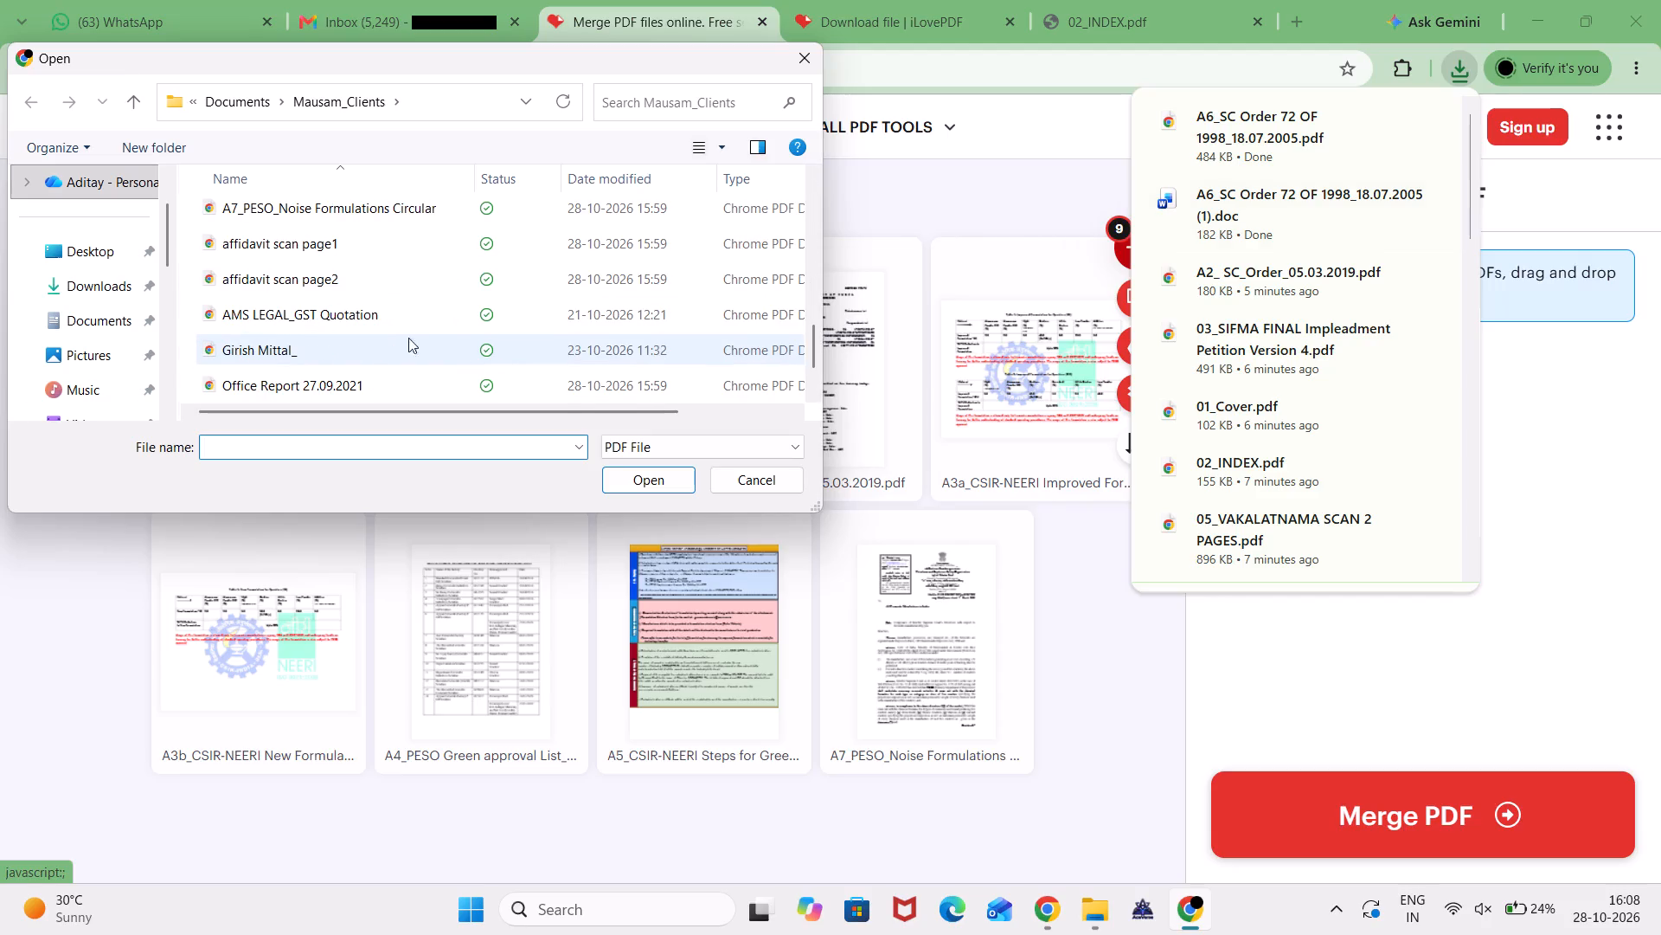
pyautogui.scroll(1, 353, 218)
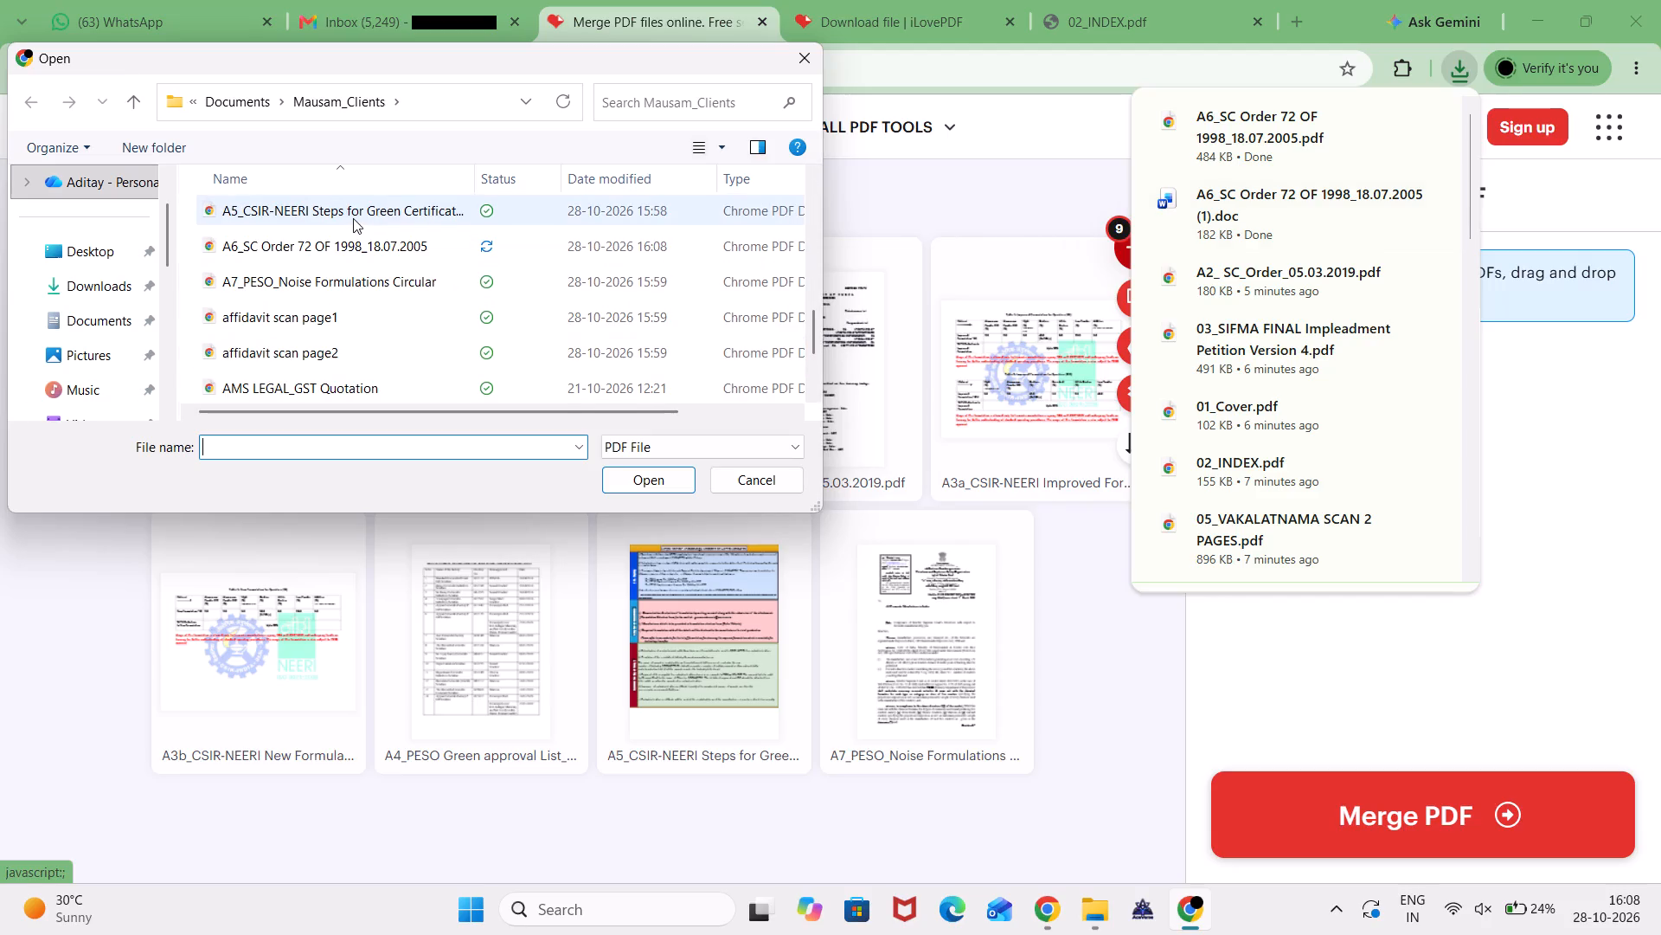
pyautogui.scroll(1, 353, 218)
pyautogui.click(321, 247)
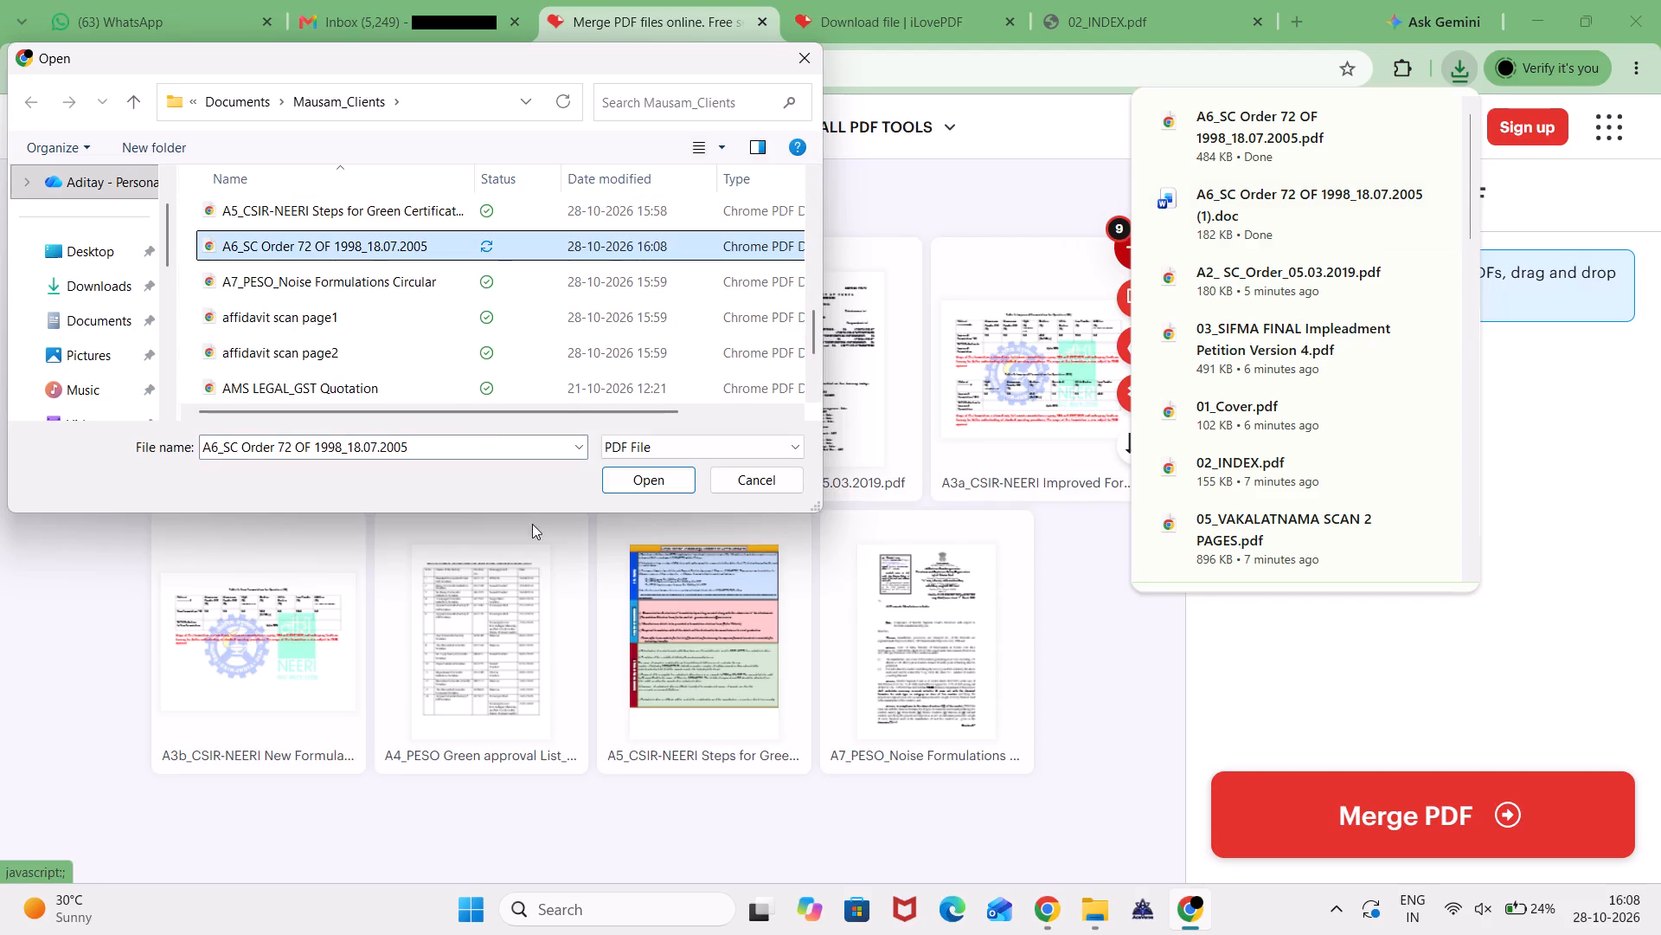
pyautogui.click(655, 466)
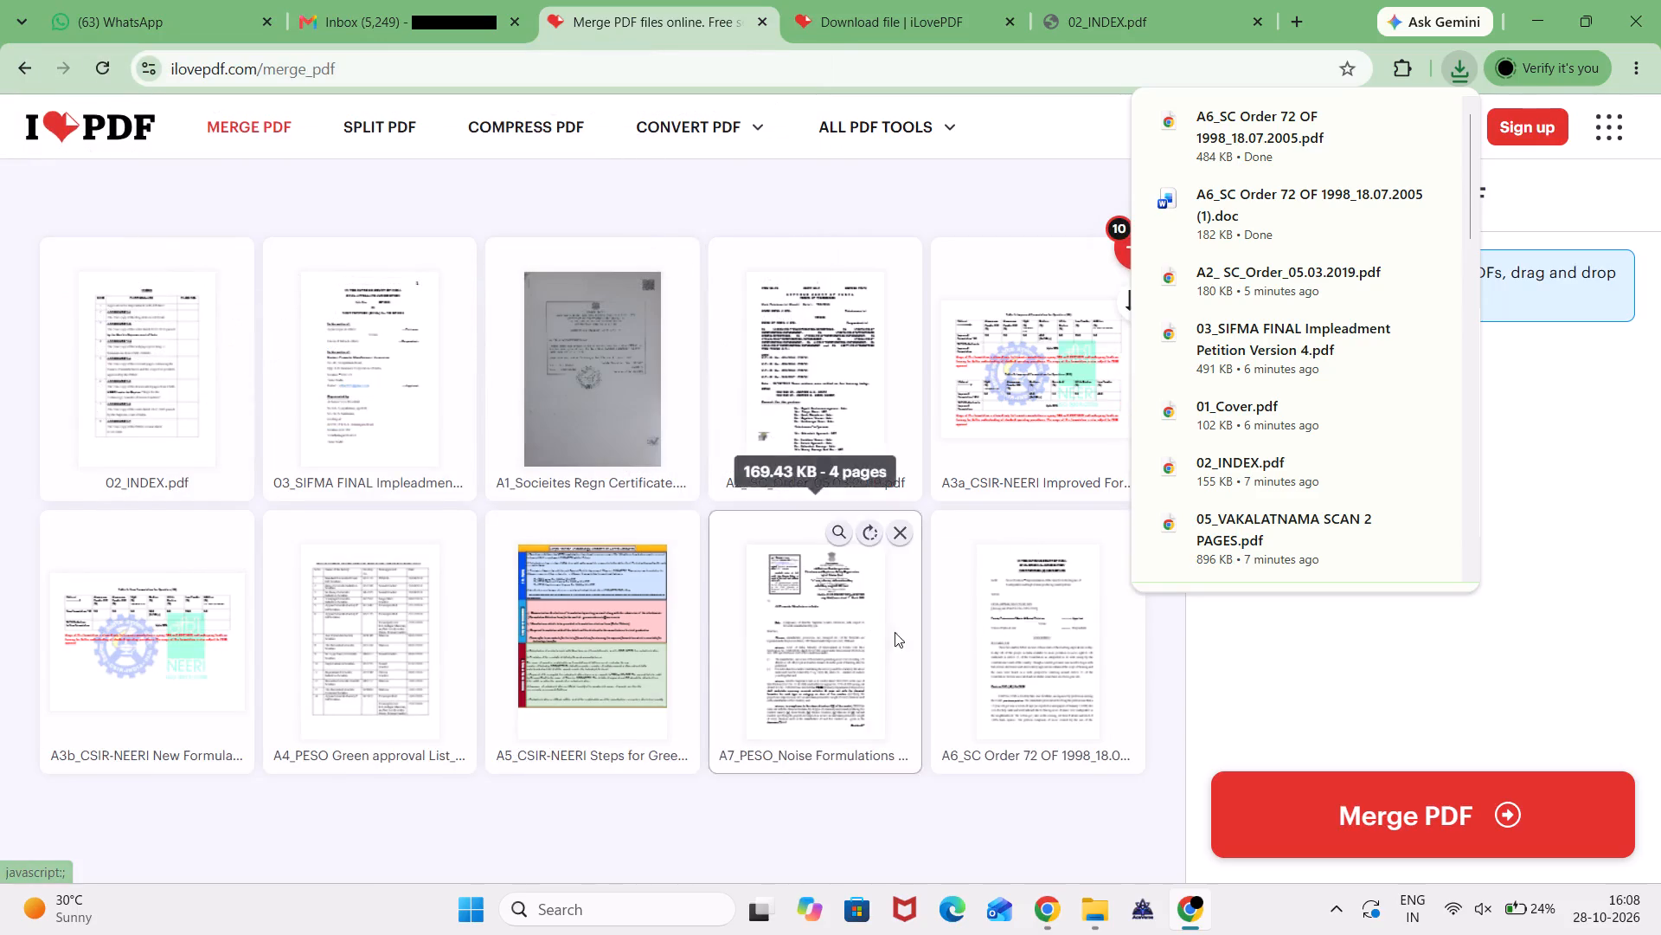
pyautogui.moveTo(1032, 625); pyautogui.dragTo(875, 641)
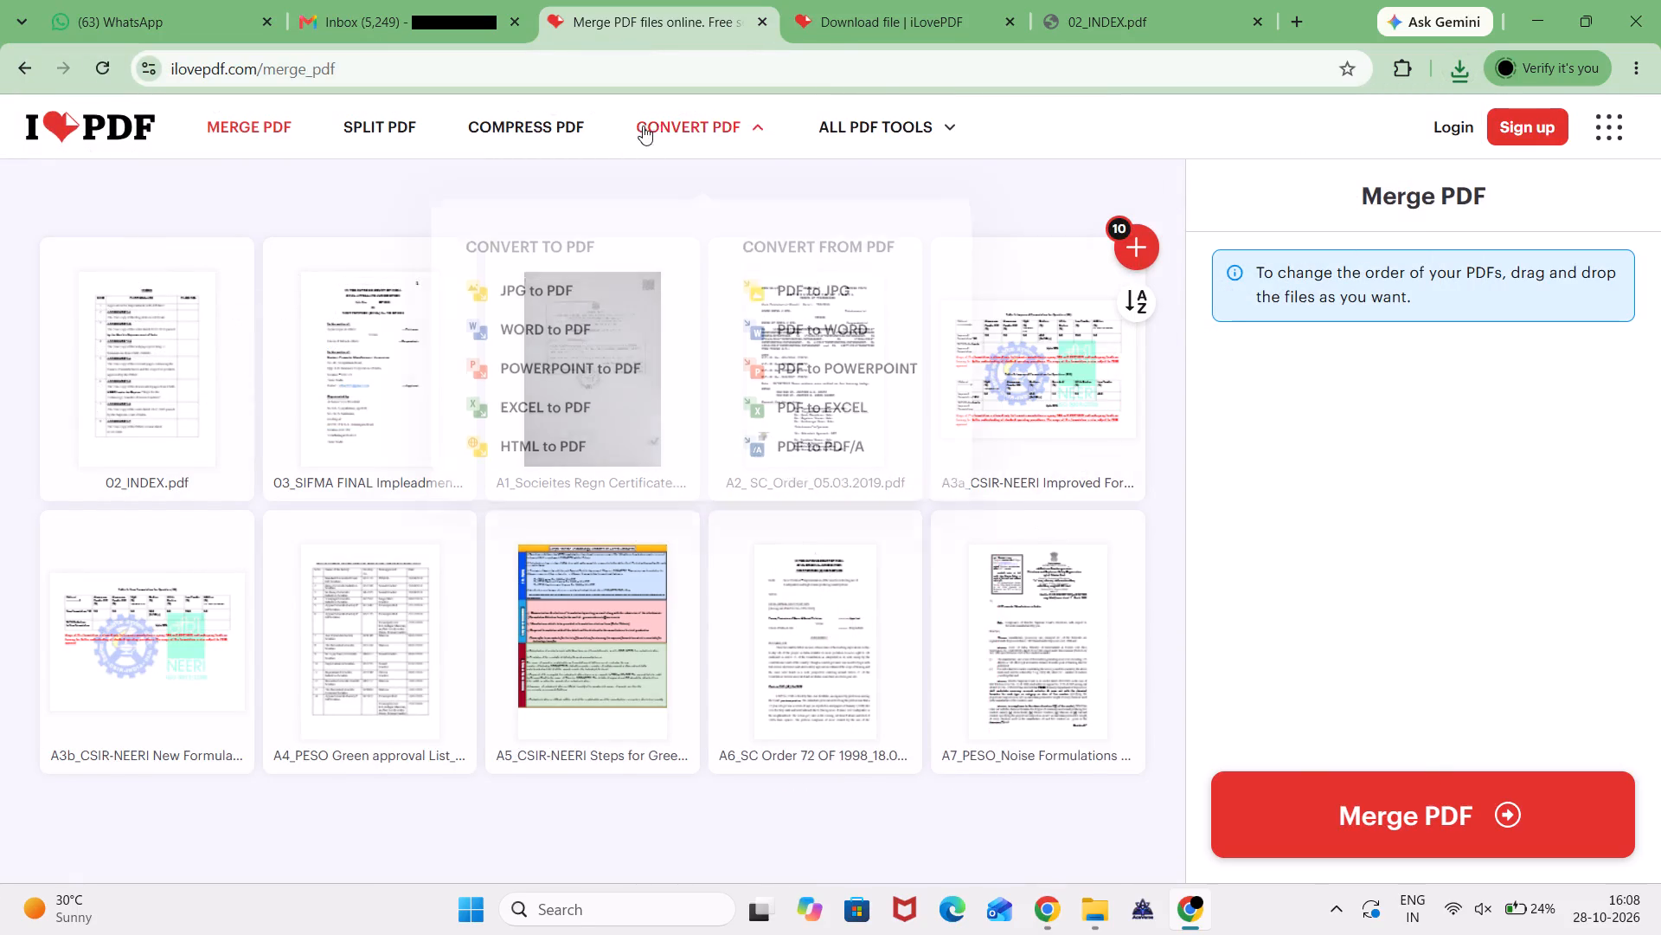
# Add the 04_AFFIDAVIT SCAN 2 PAGES PDF from Mausam_Clients to the merge and place it between the impleadment petition and A1.
pyautogui.click(1145, 249)
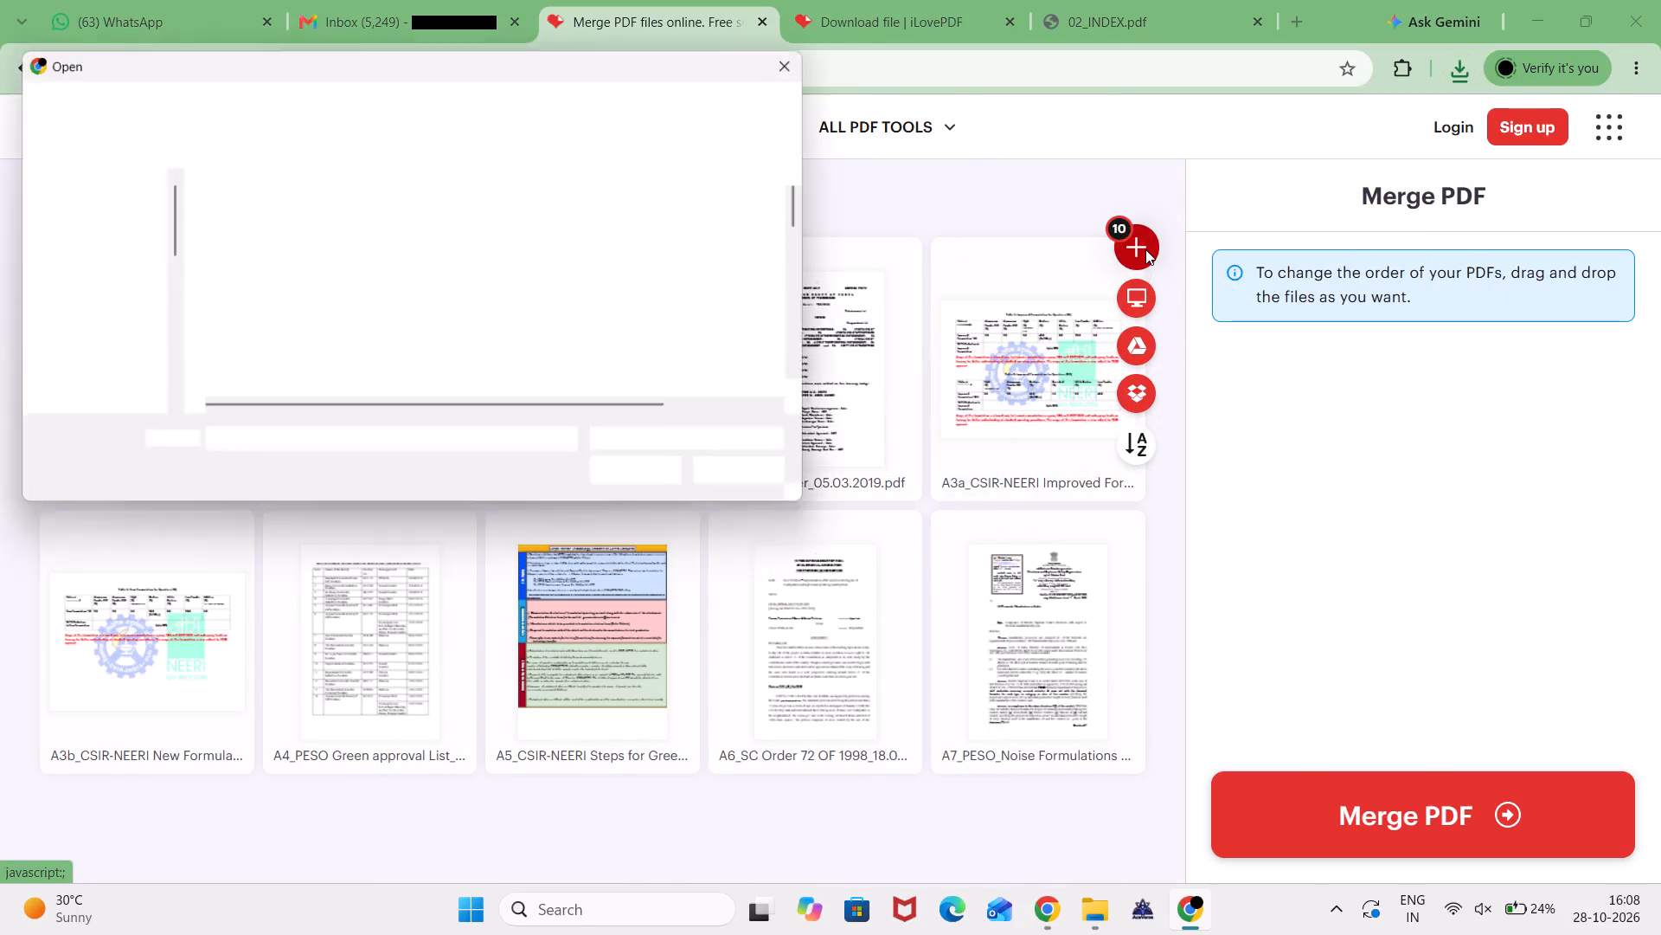
pyautogui.scroll(-1, 535, 301)
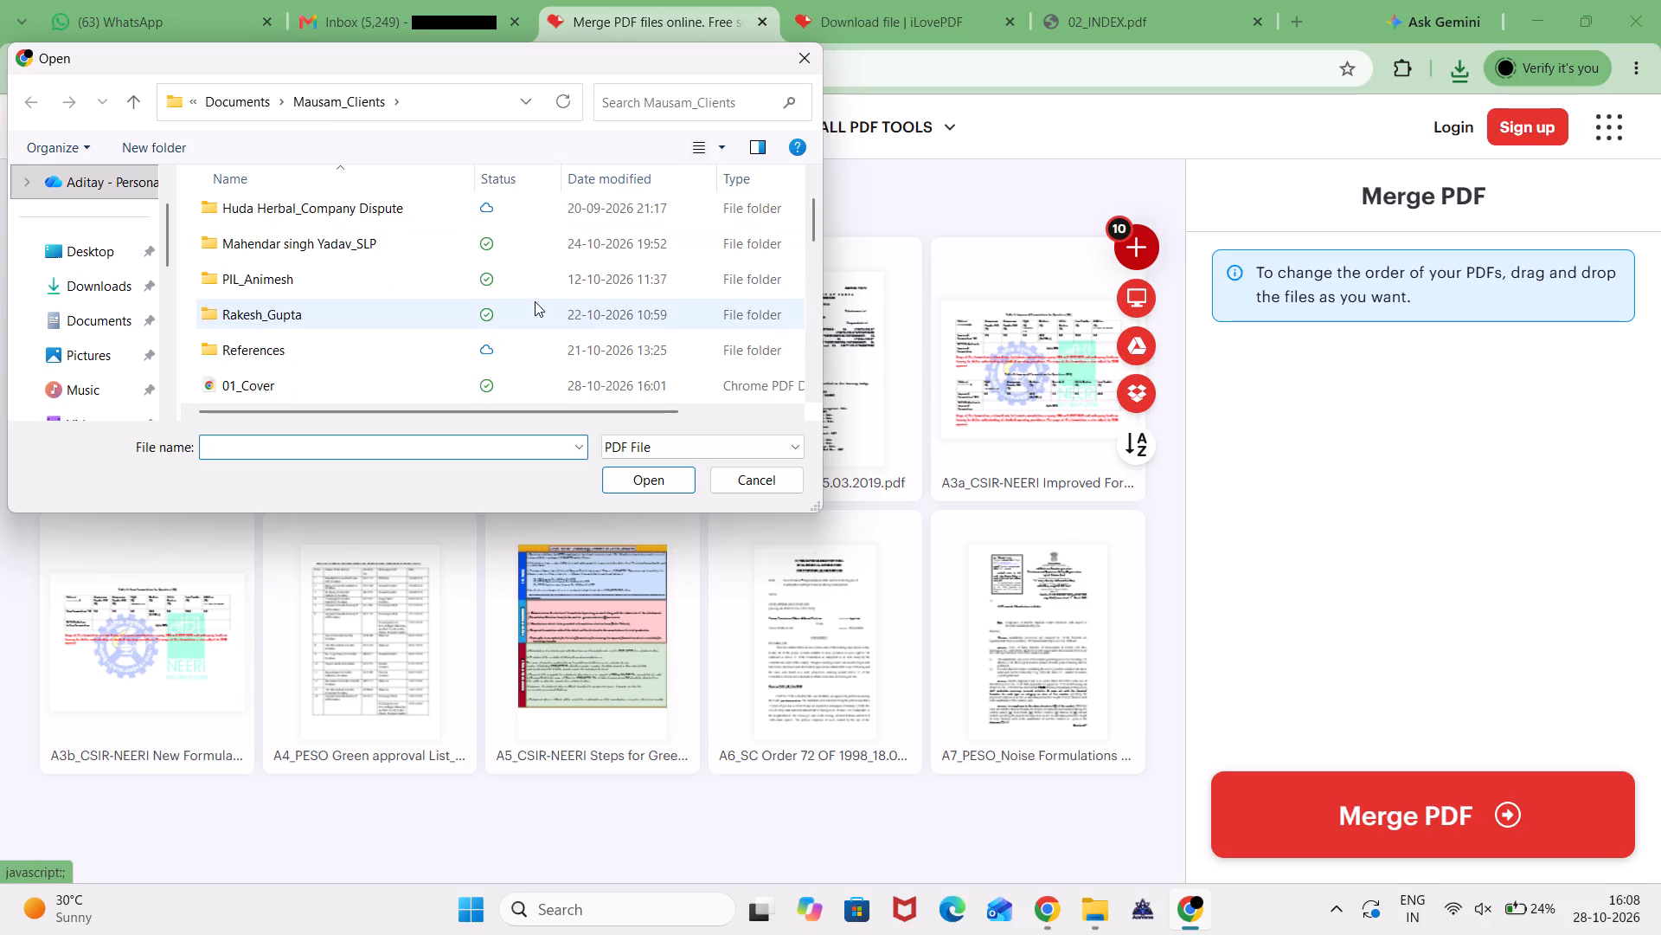
pyautogui.scroll(-1, 535, 301)
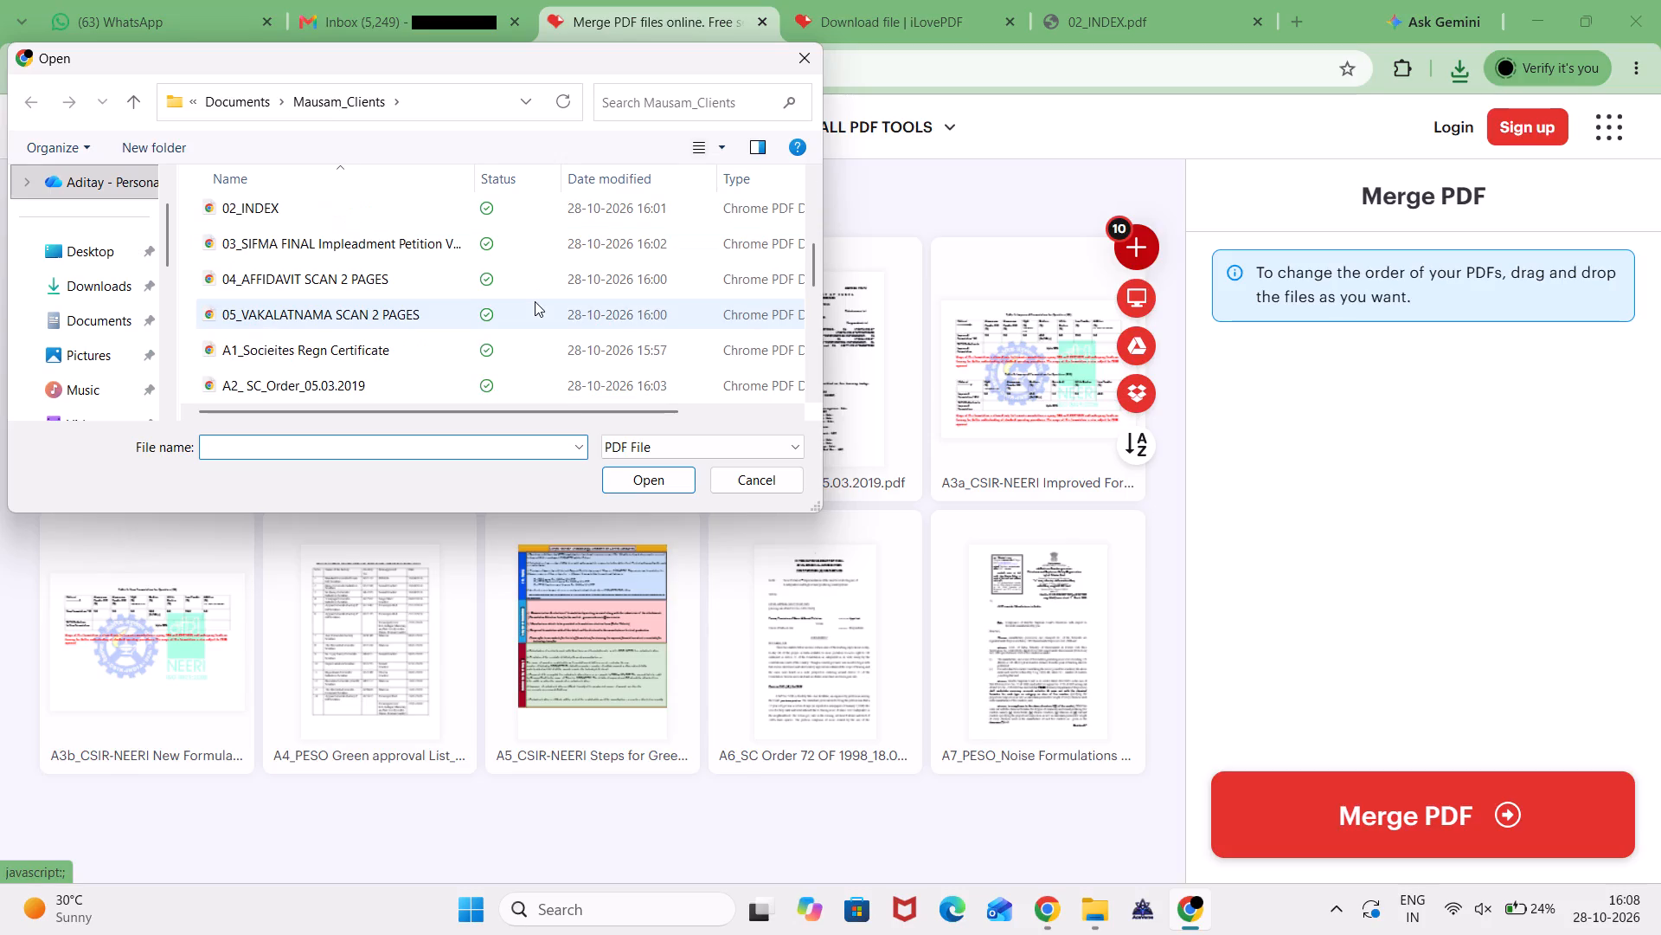
pyautogui.click(350, 265)
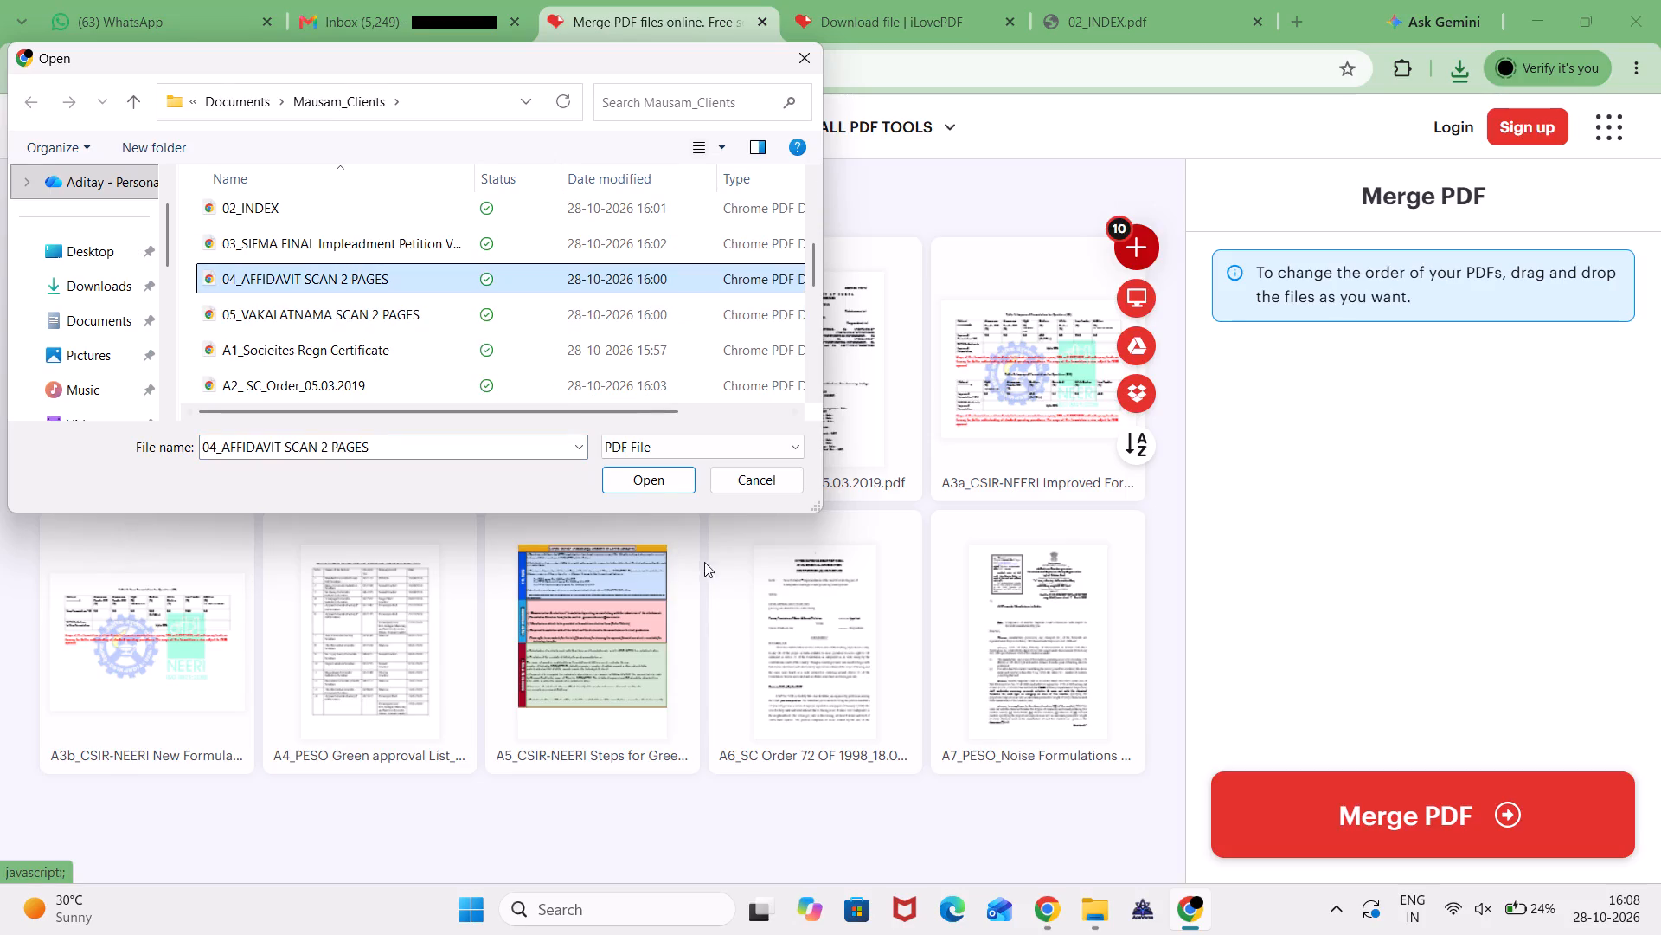
pyautogui.click(654, 488)
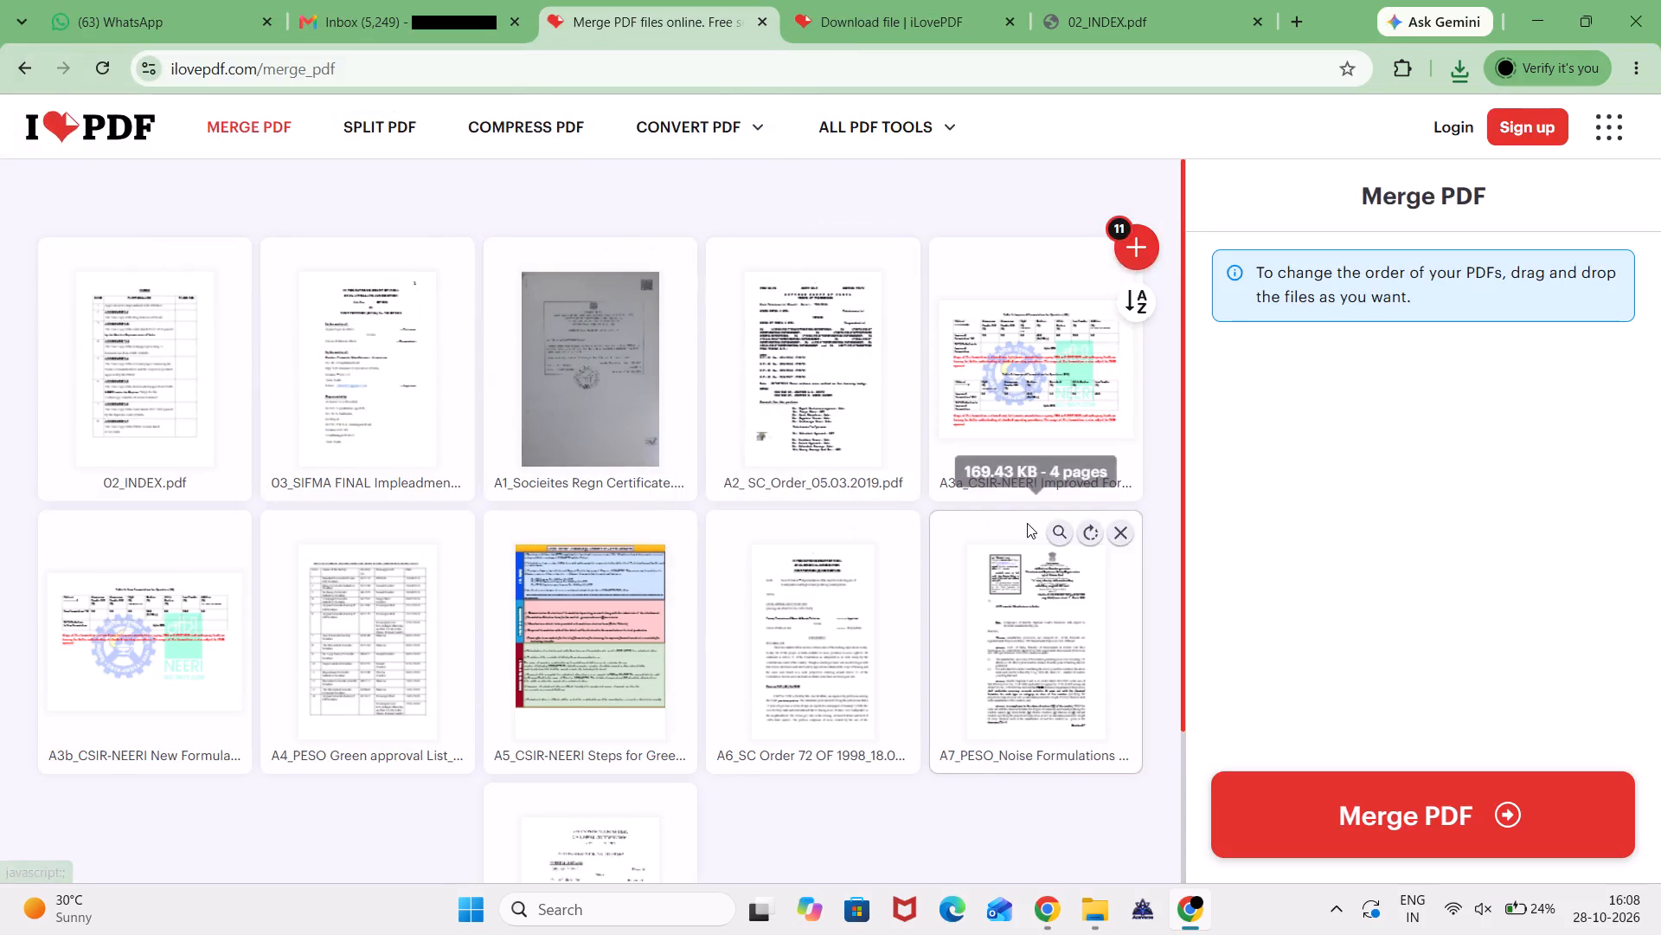
pyautogui.hscroll(-1, 744, 786)
pyautogui.hscroll(-1, 653, 832)
pyautogui.moveTo(628, 855); pyautogui.dragTo(543, 576)
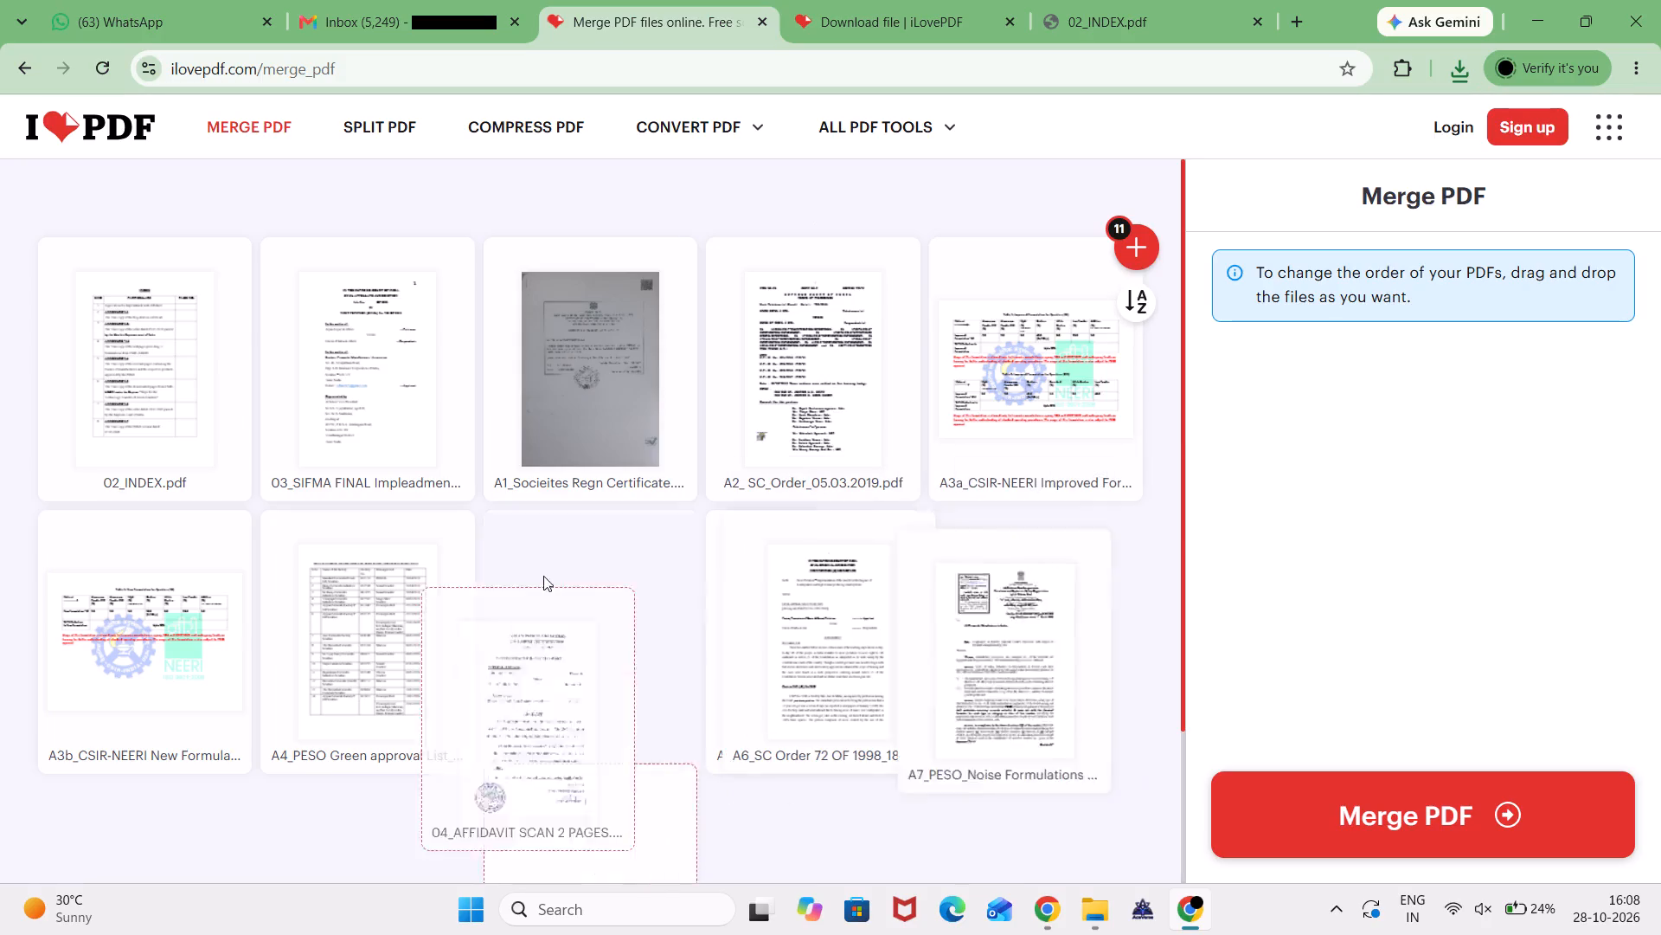
pyautogui.moveTo(543, 576); pyautogui.dragTo(633, 313)
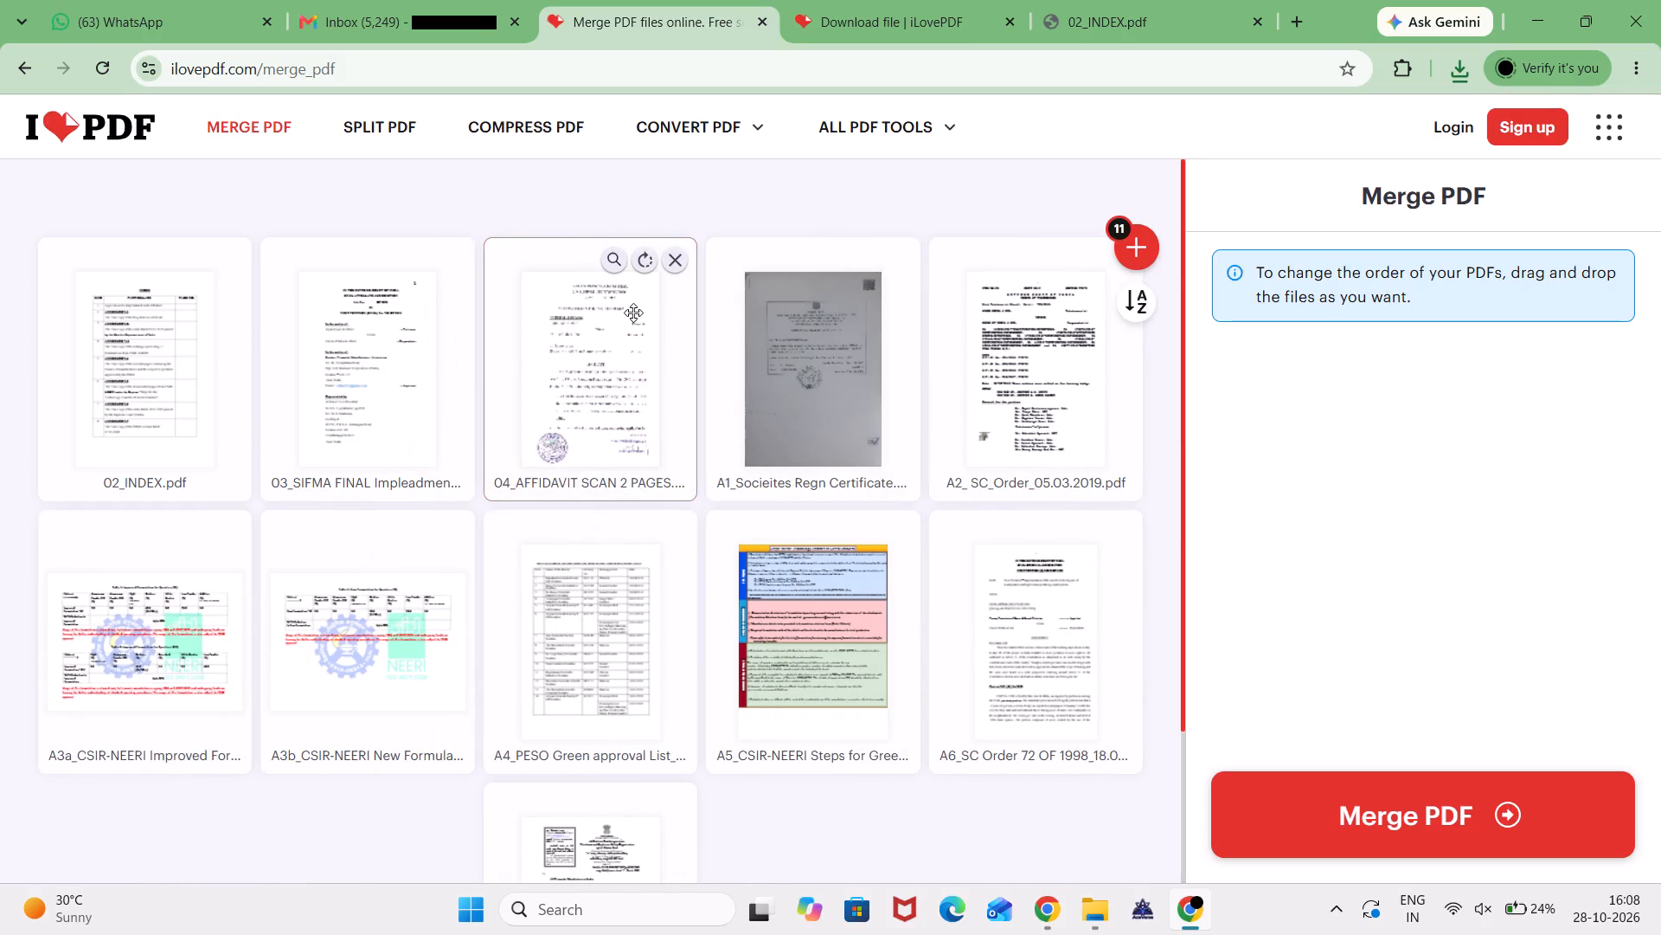
# Add the vakalat scan page1 PDF from Mausam_Clients at the end of the merge, after A7.
pyautogui.click(1147, 257)
pyautogui.scroll(-1, 645, 292)
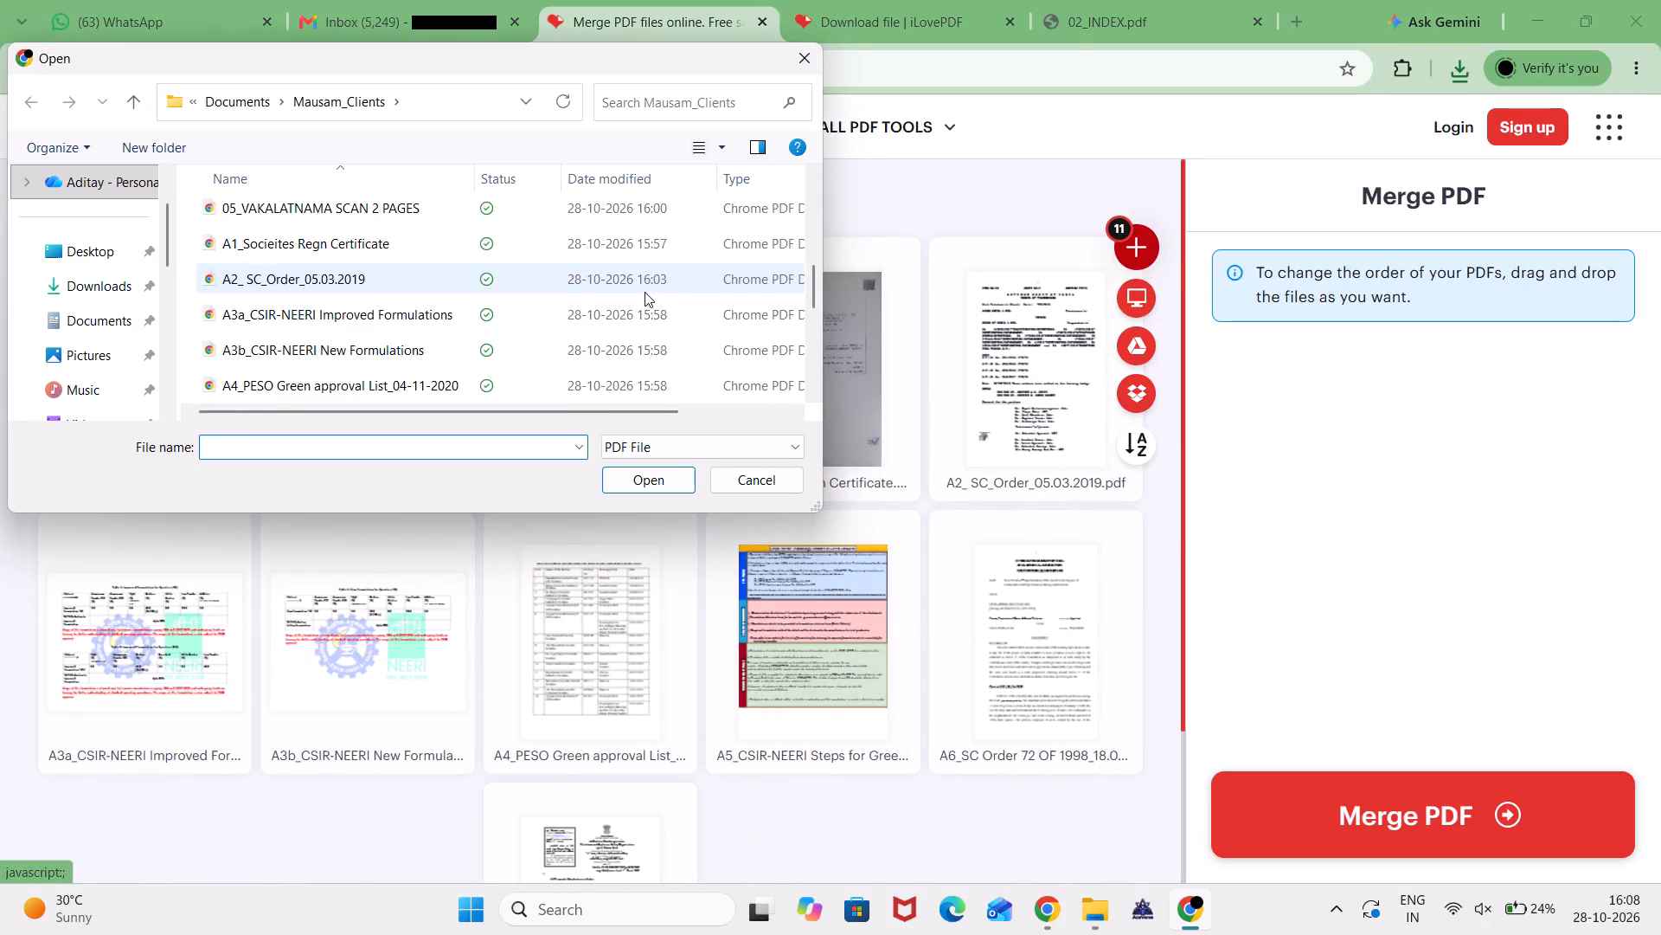
pyautogui.scroll(-1, 645, 292)
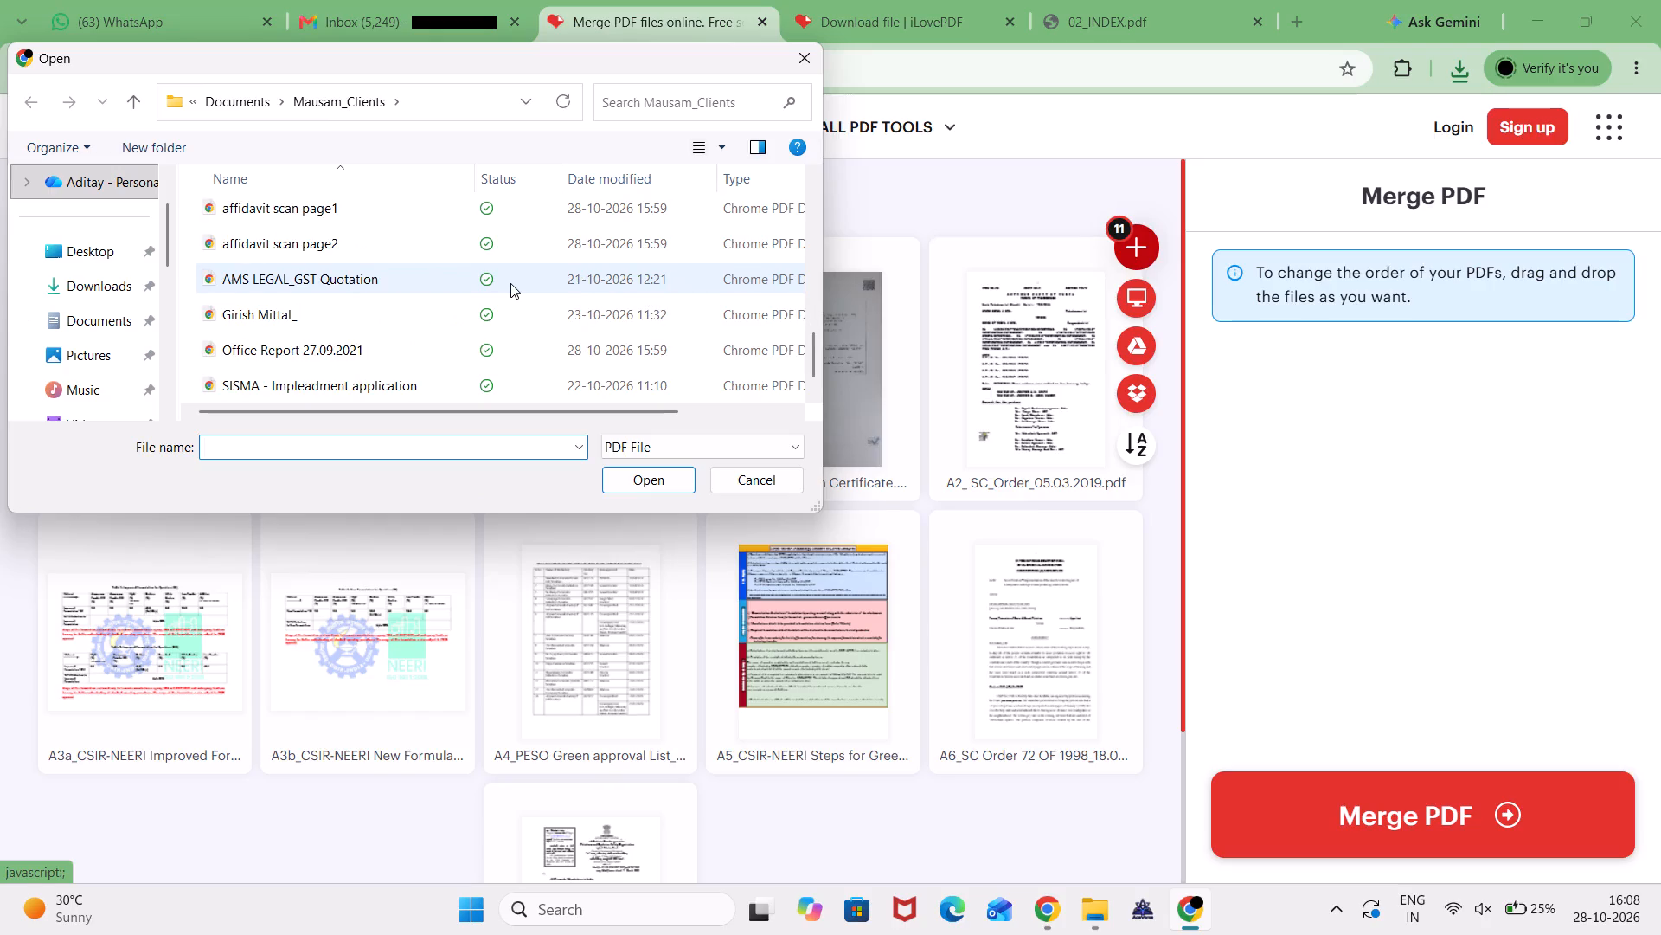
pyautogui.scroll(1, 510, 283)
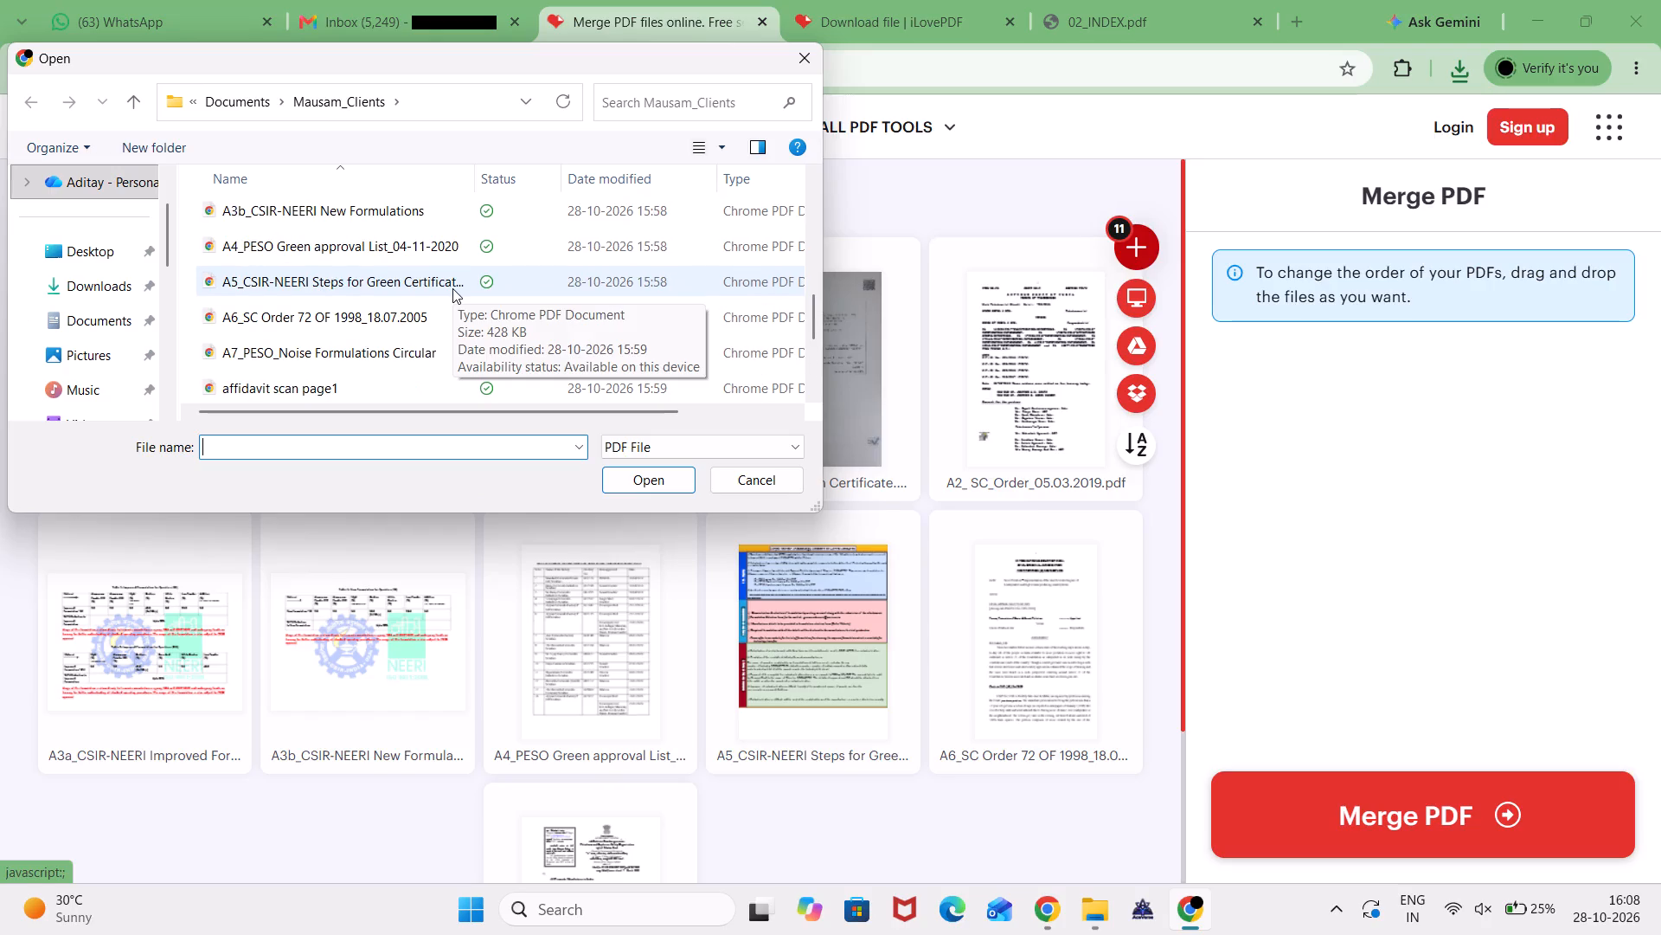
pyautogui.scroll(1, 452, 288)
pyautogui.scroll(-1, 394, 353)
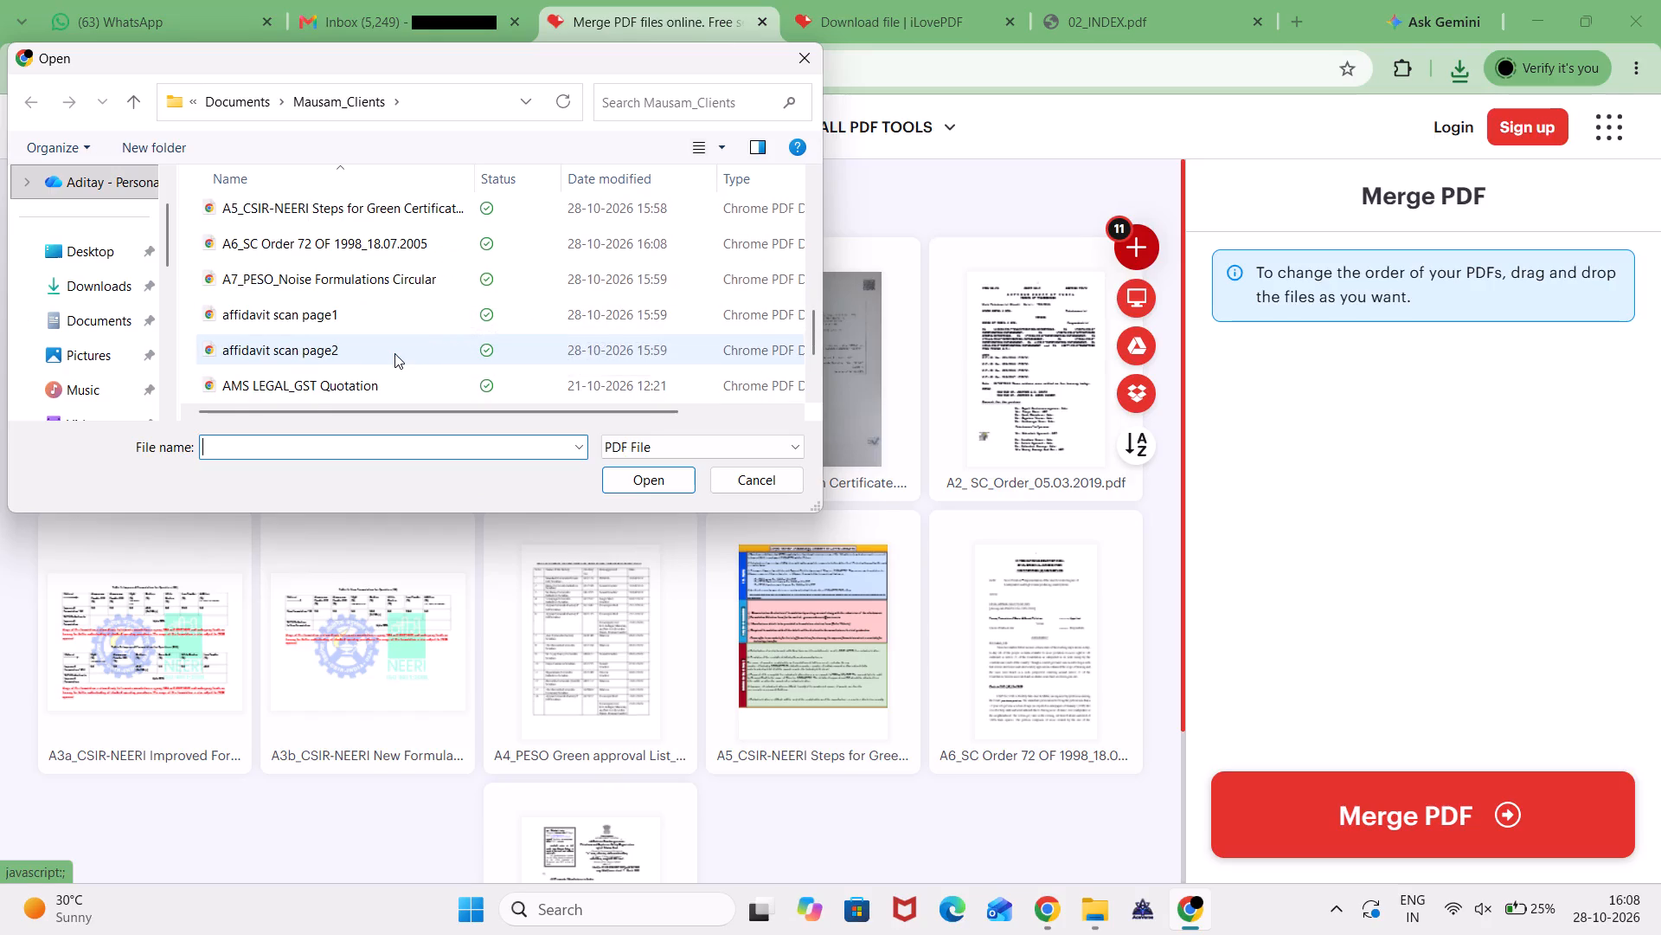
pyautogui.scroll(-2, 394, 353)
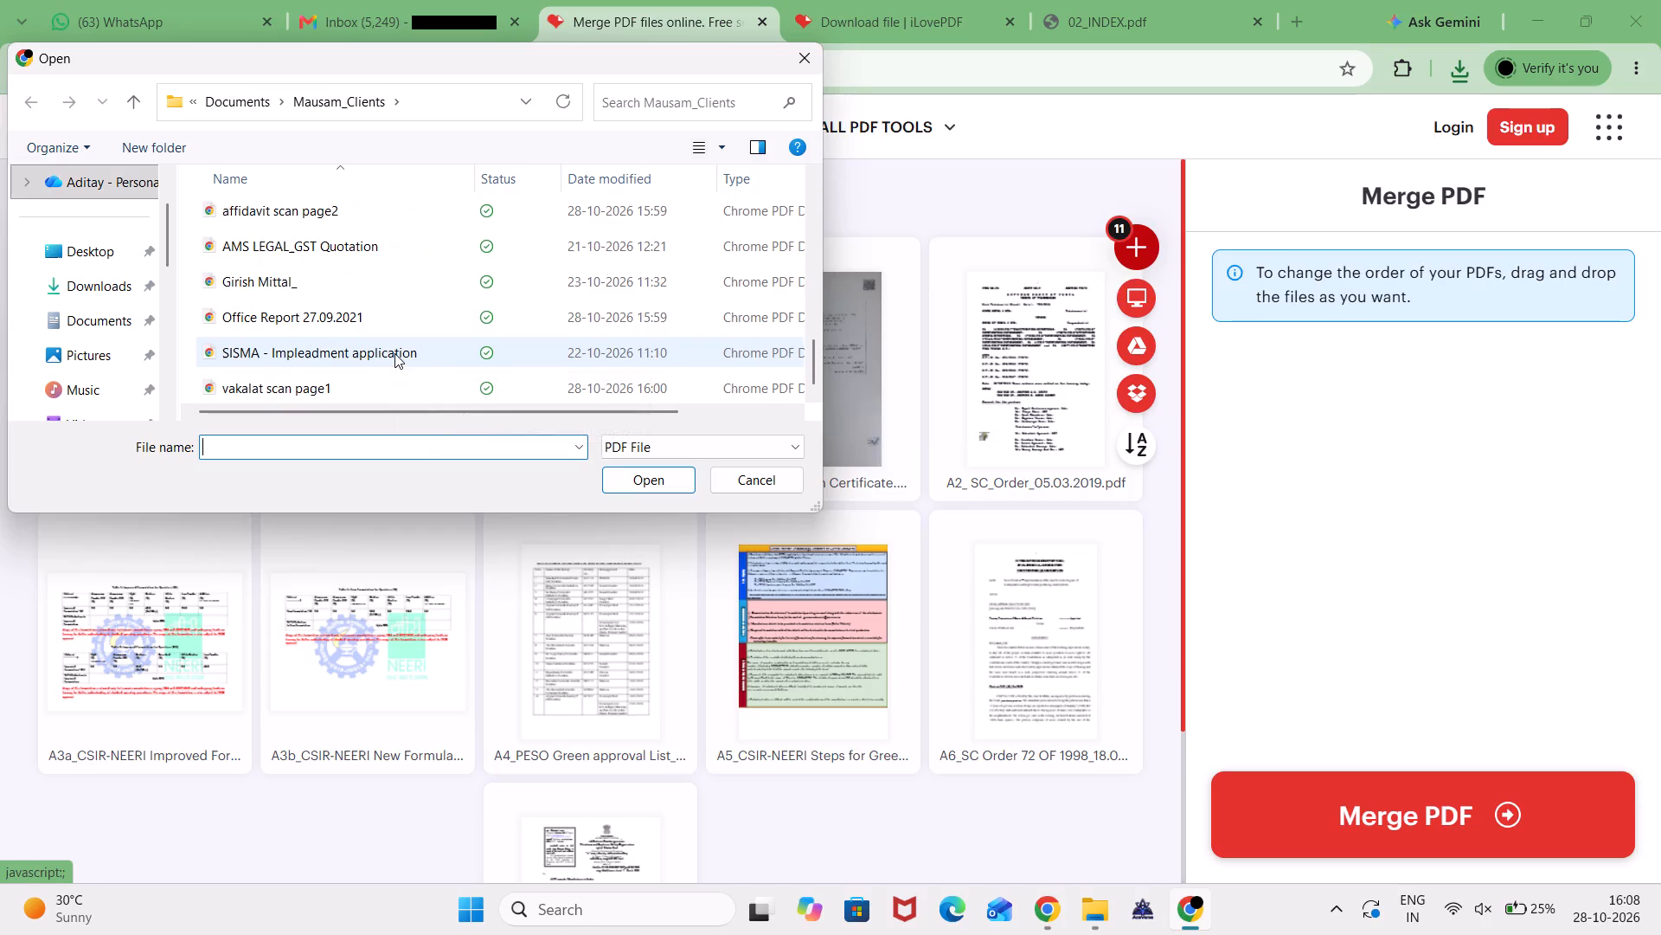
pyautogui.scroll(-2, 394, 353)
pyautogui.click(379, 377)
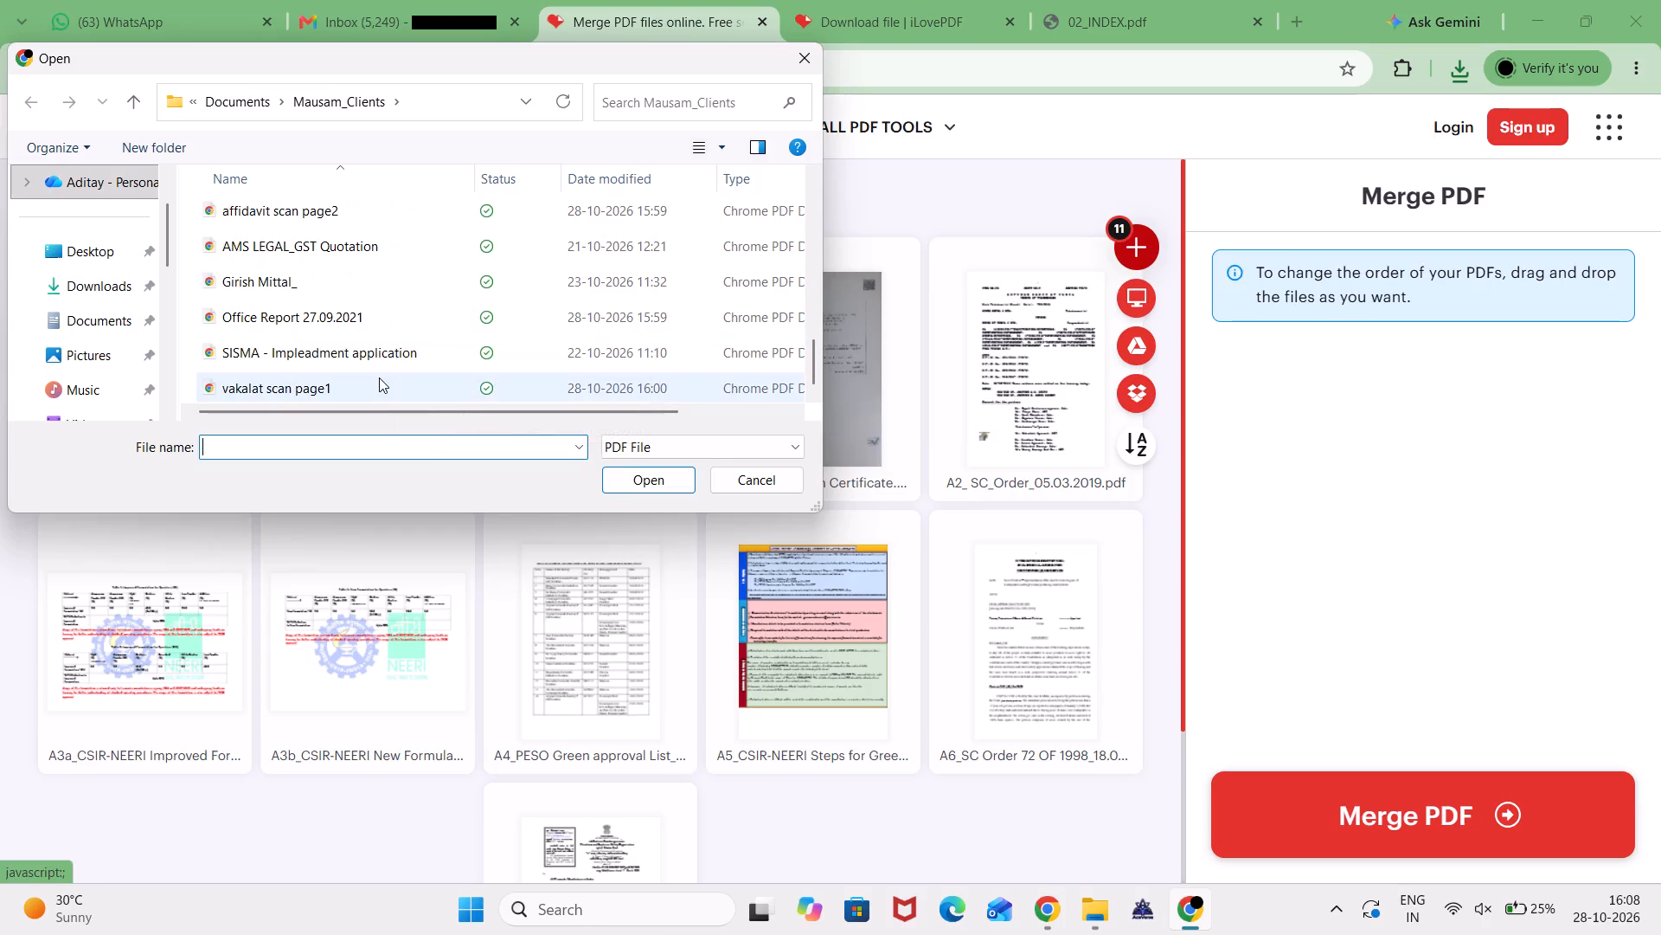
pyautogui.click(671, 486)
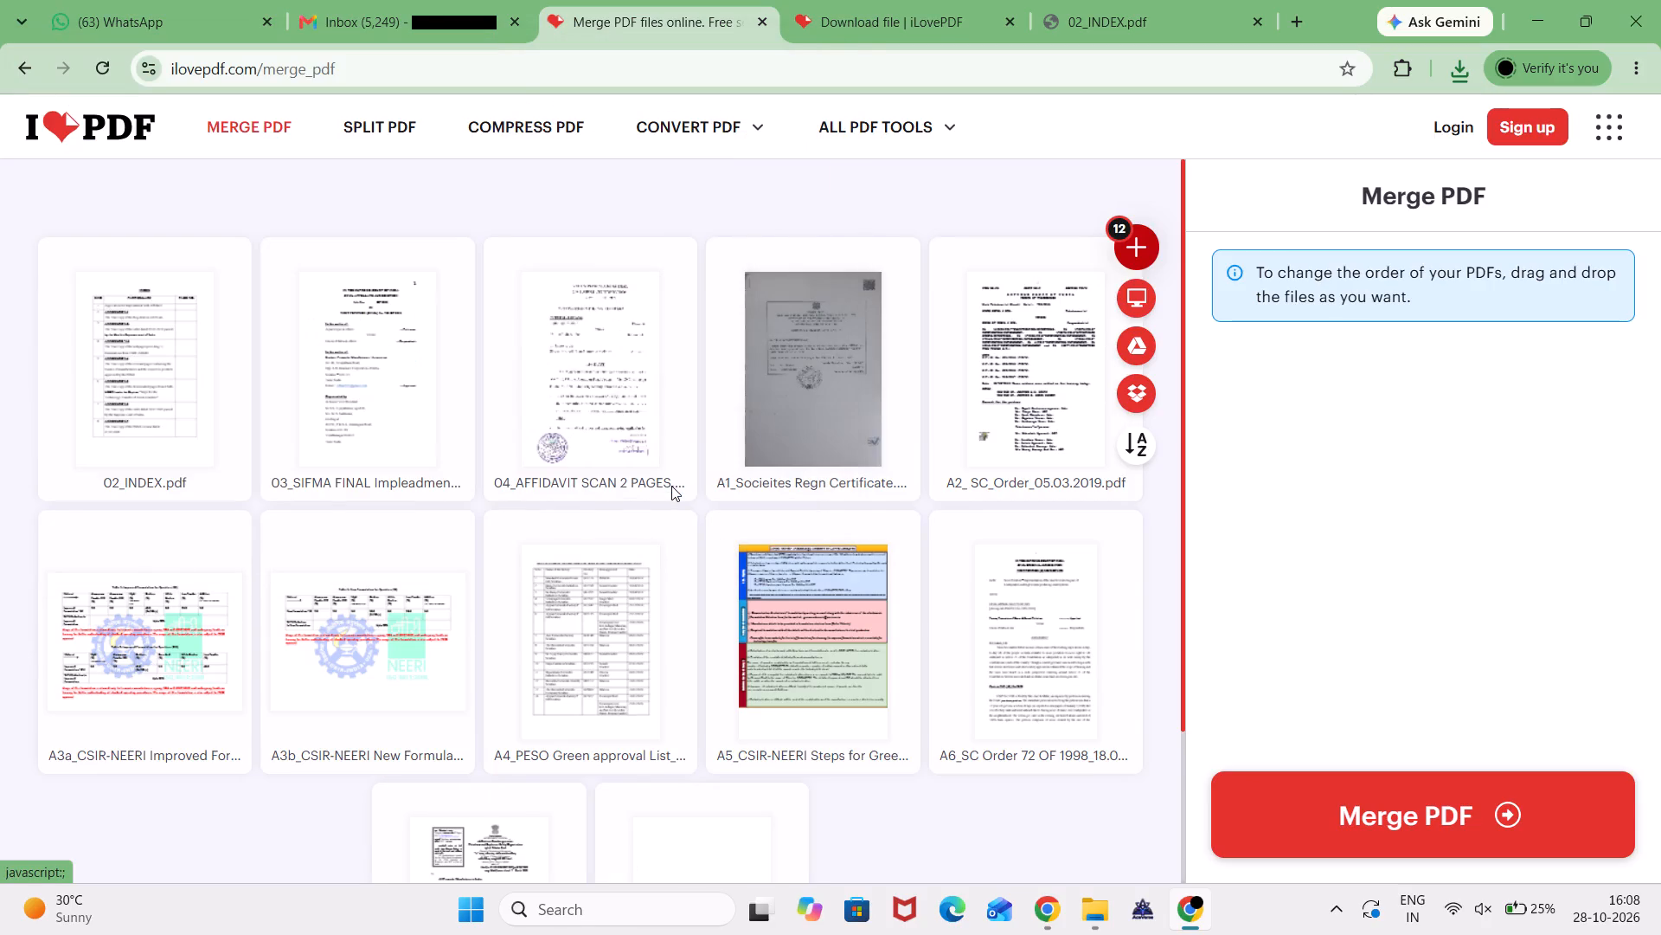
# Check the order of the arranged files and merge them into one PDF.
pyautogui.scroll(-1, 579, 840)
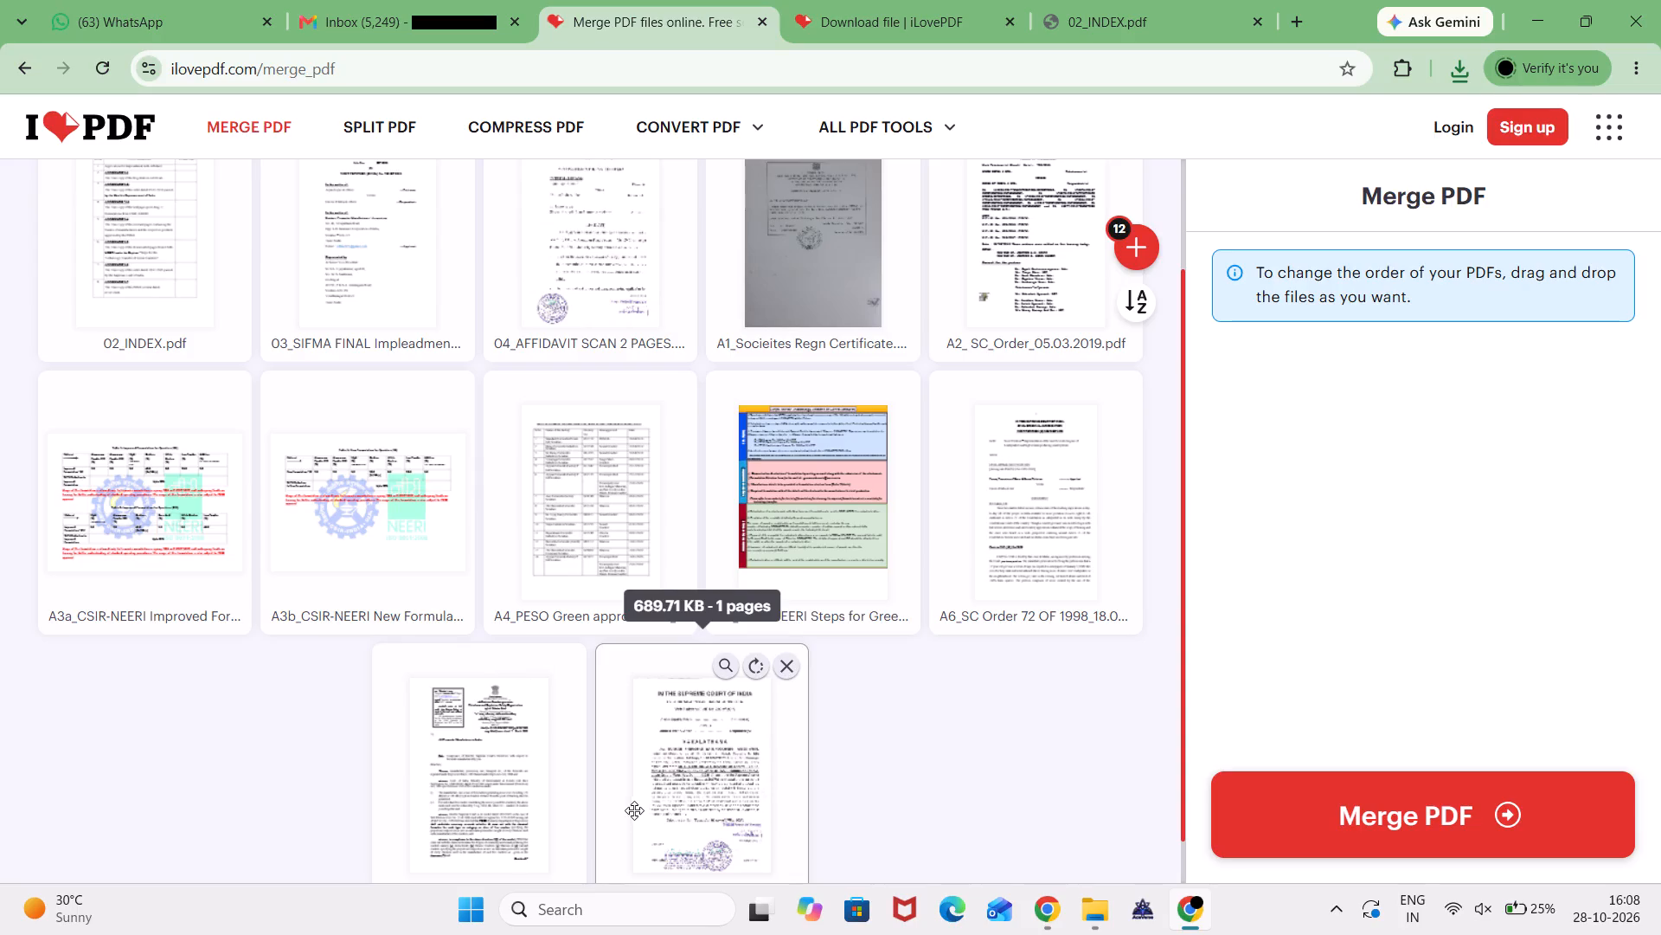
pyautogui.scroll(1, 638, 813)
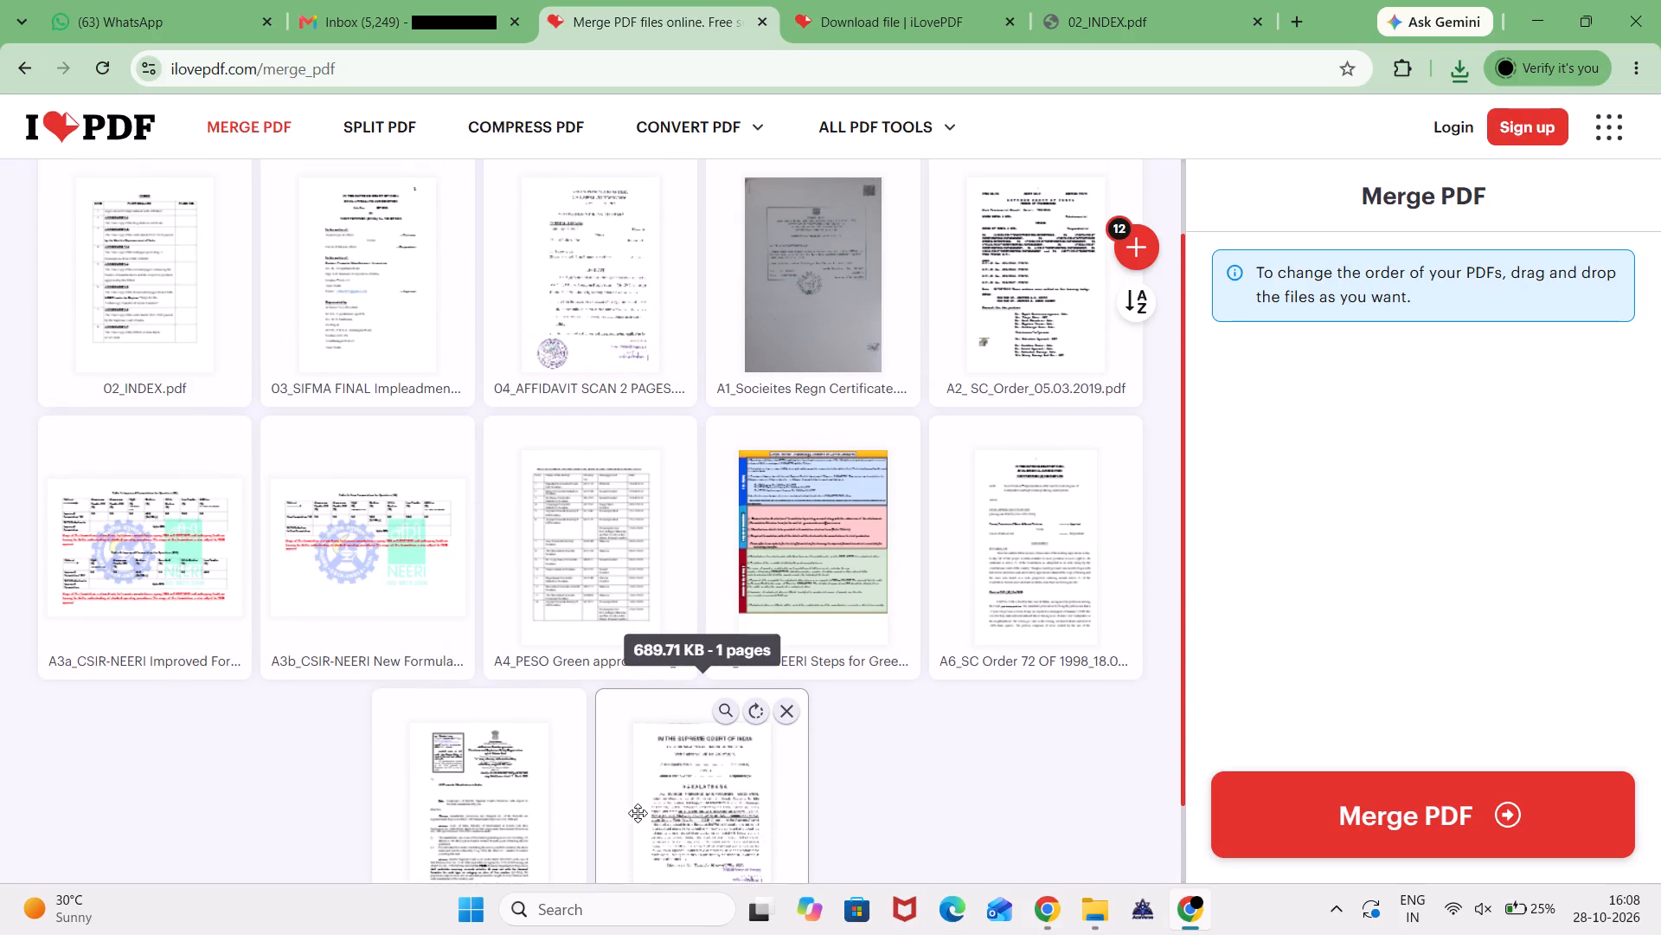
pyautogui.scroll(-1, 806, 705)
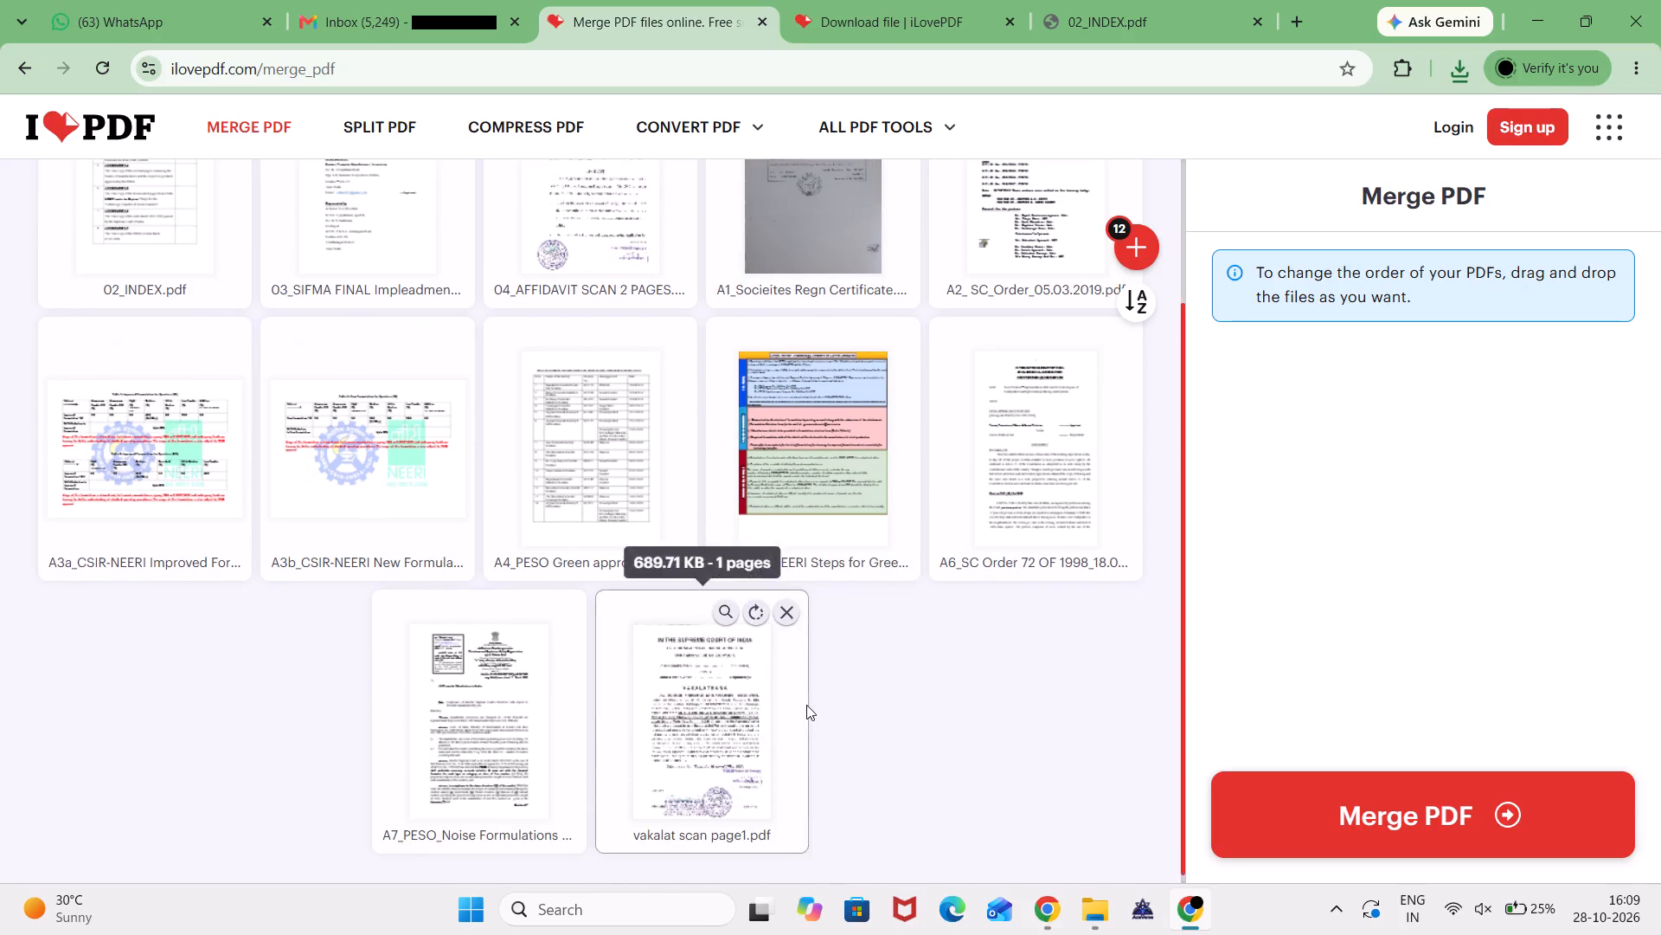
pyautogui.scroll(-1, 806, 705)
pyautogui.click(1393, 777)
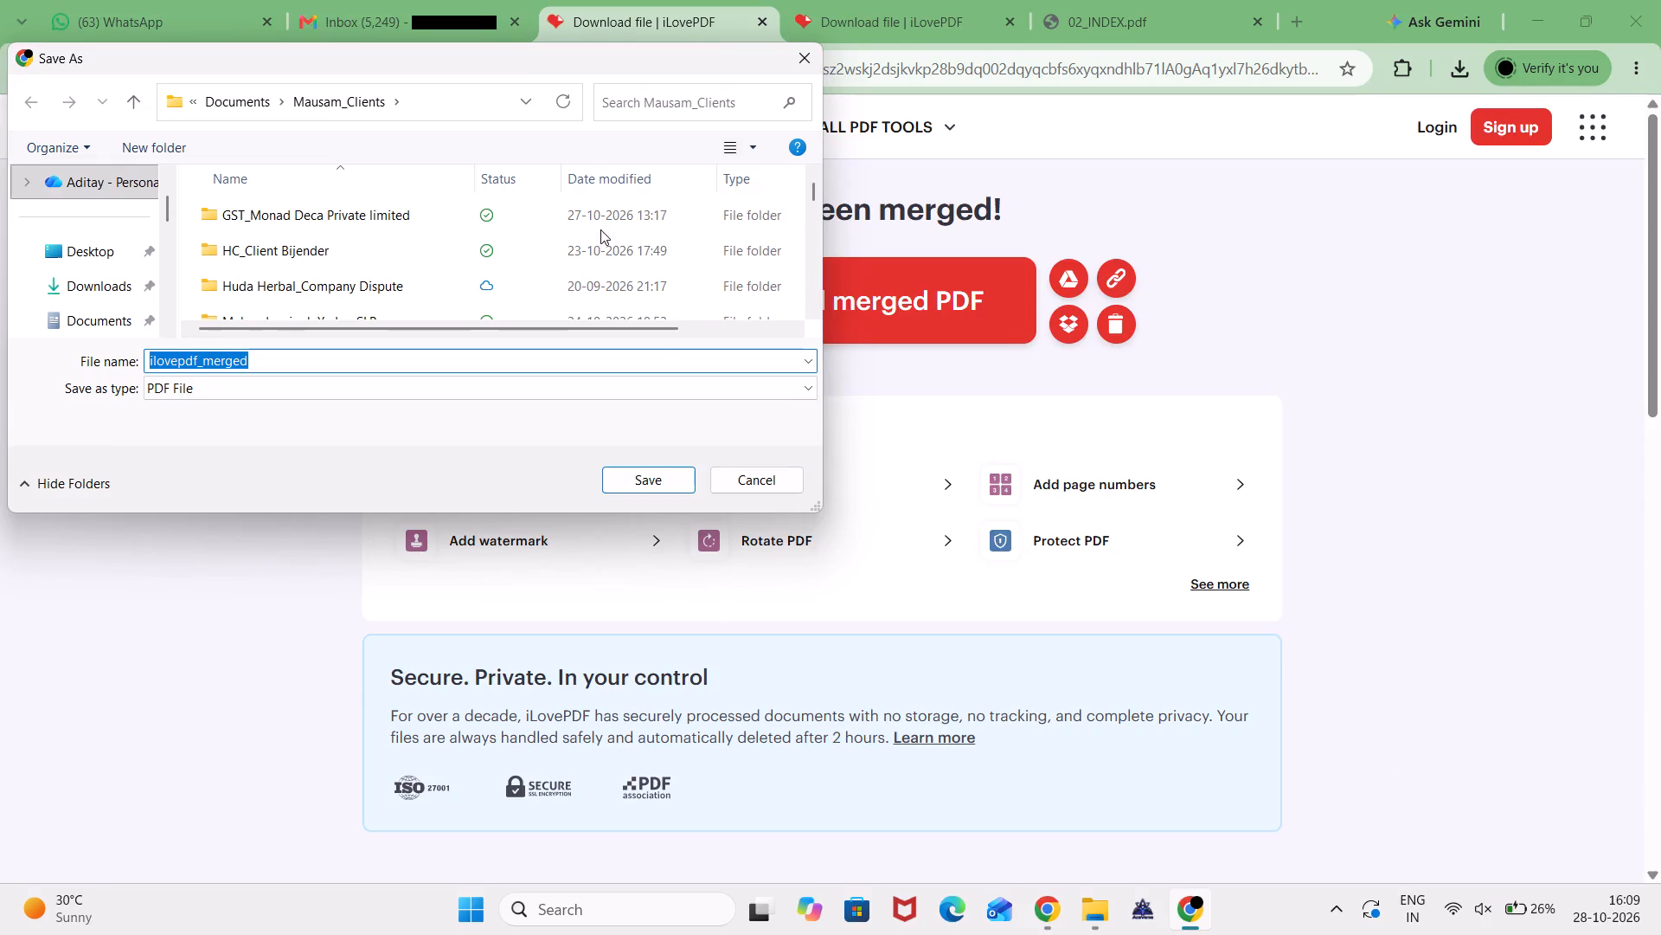
# Save the merged PDF in the Mausam_Clients folder under the name SIFMA_Impleadment Application.
pyautogui.scroll(-2, 525, 287)
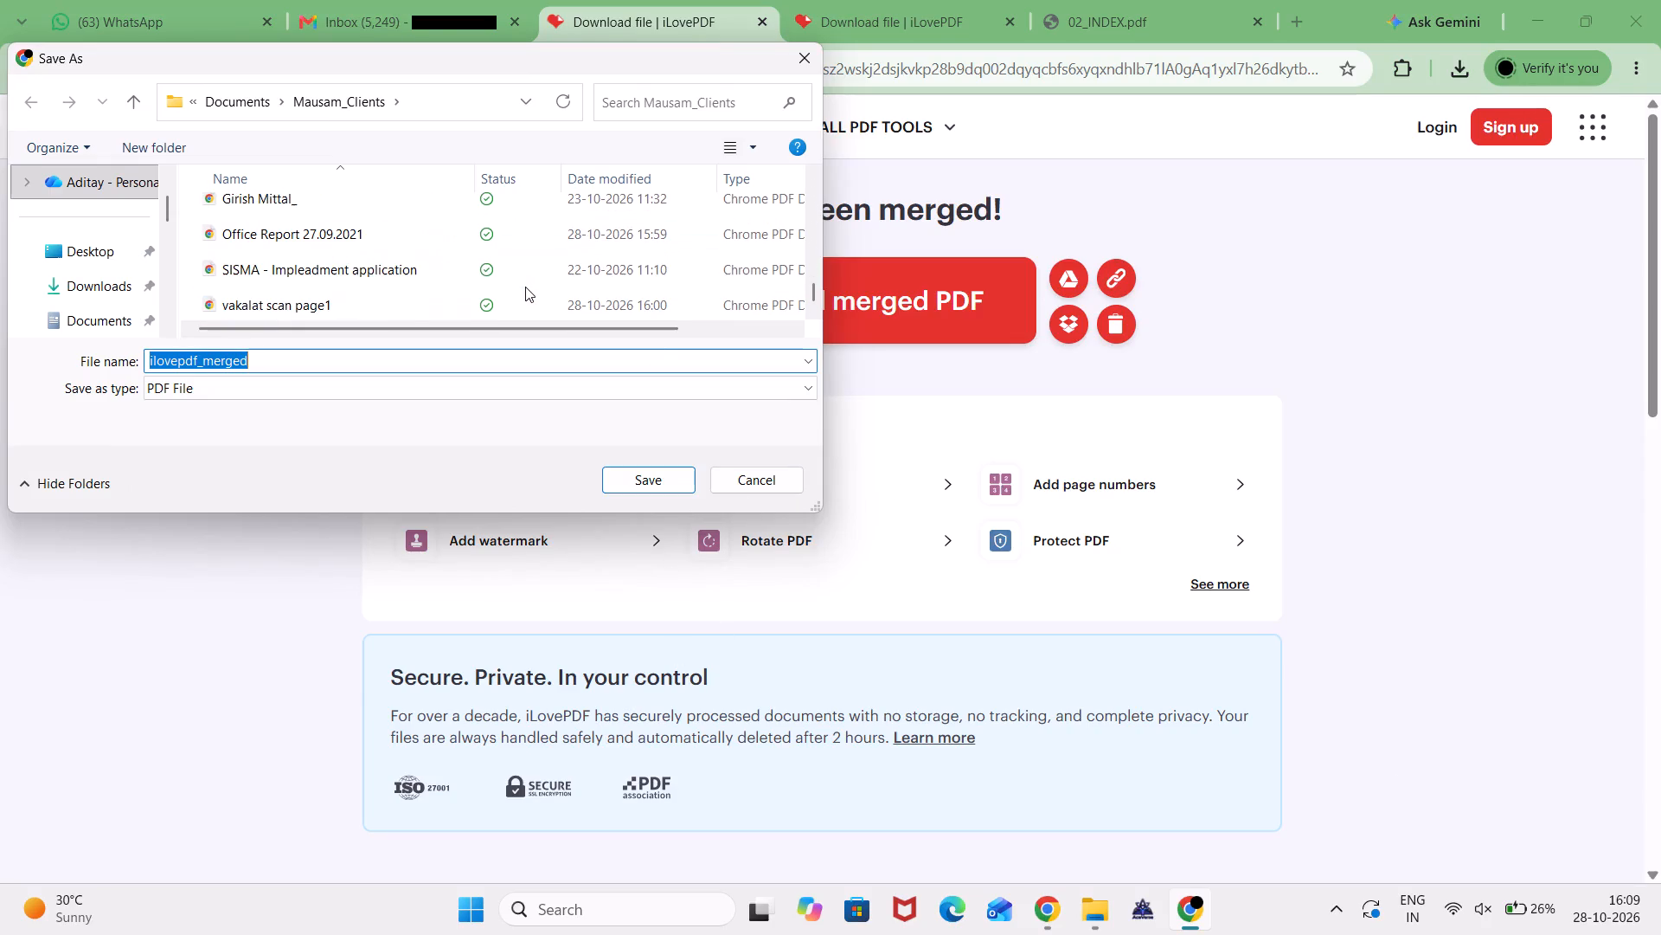
pyautogui.scroll(-3, 525, 287)
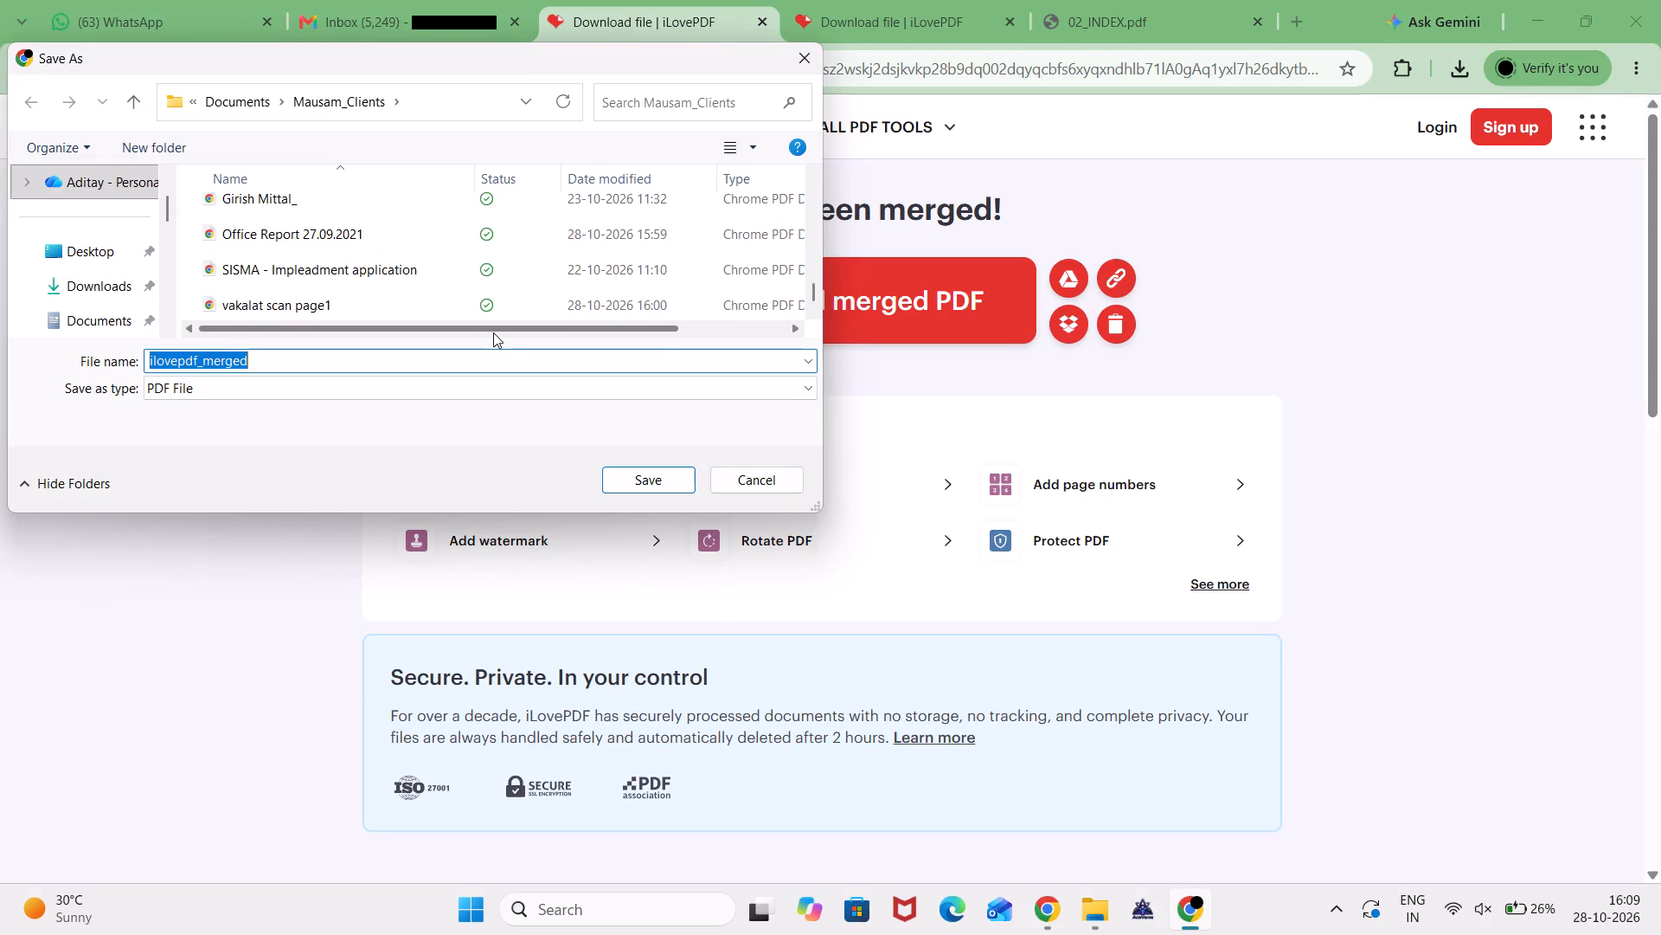
pyautogui.press('BackSpace')
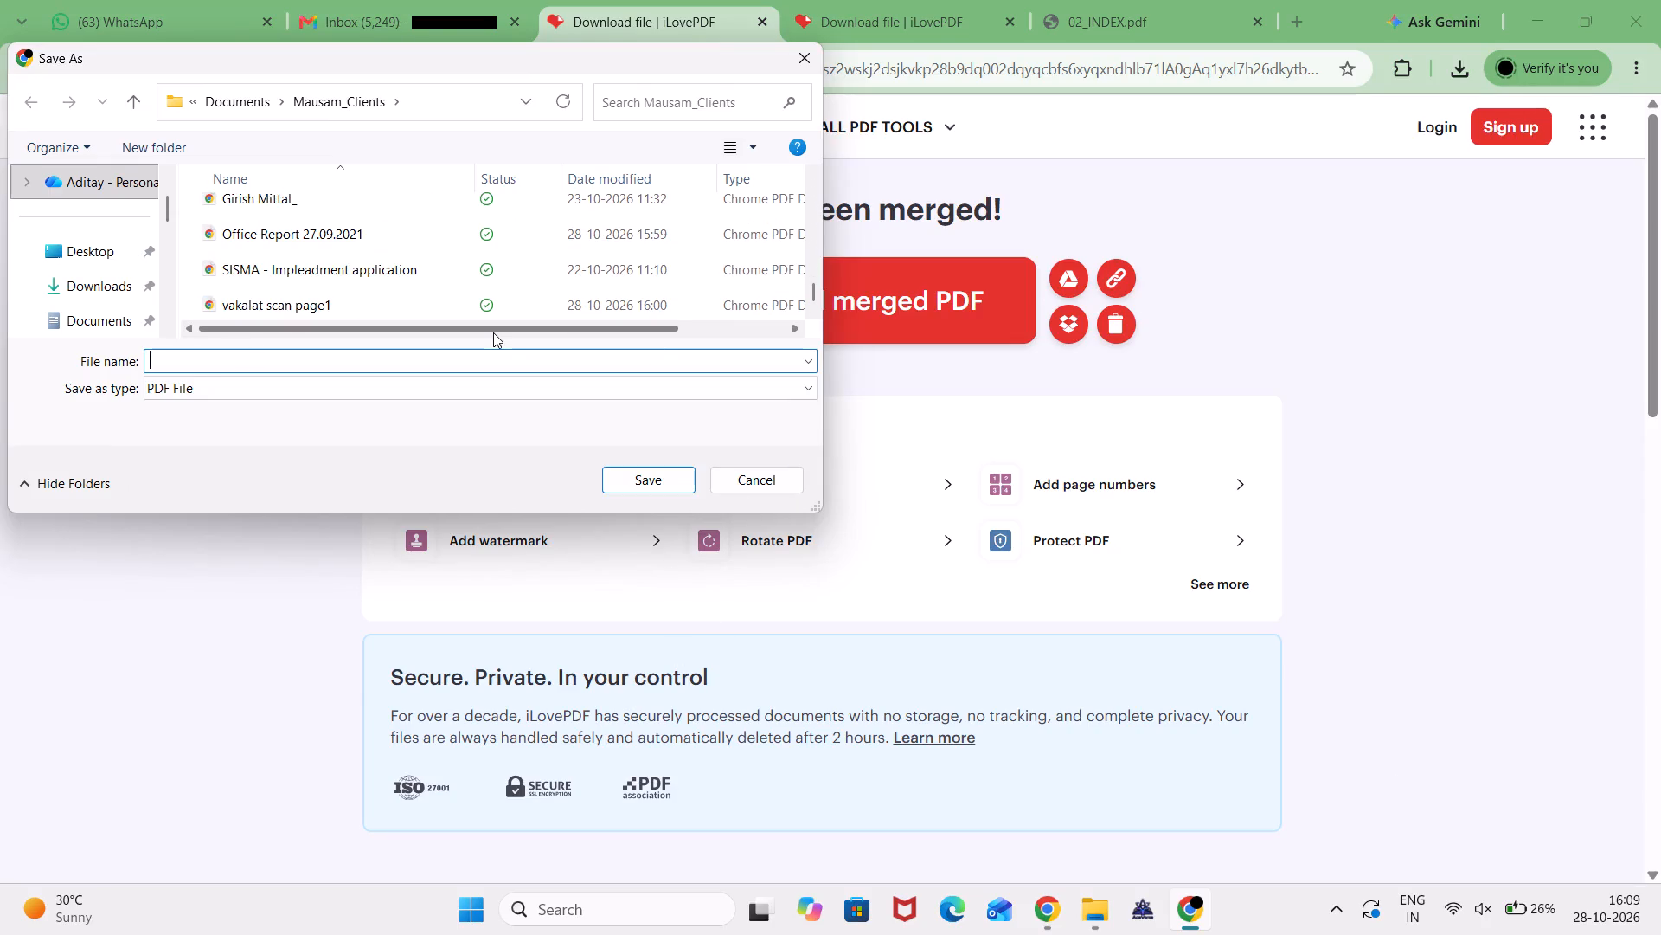
pyautogui.write('SI')
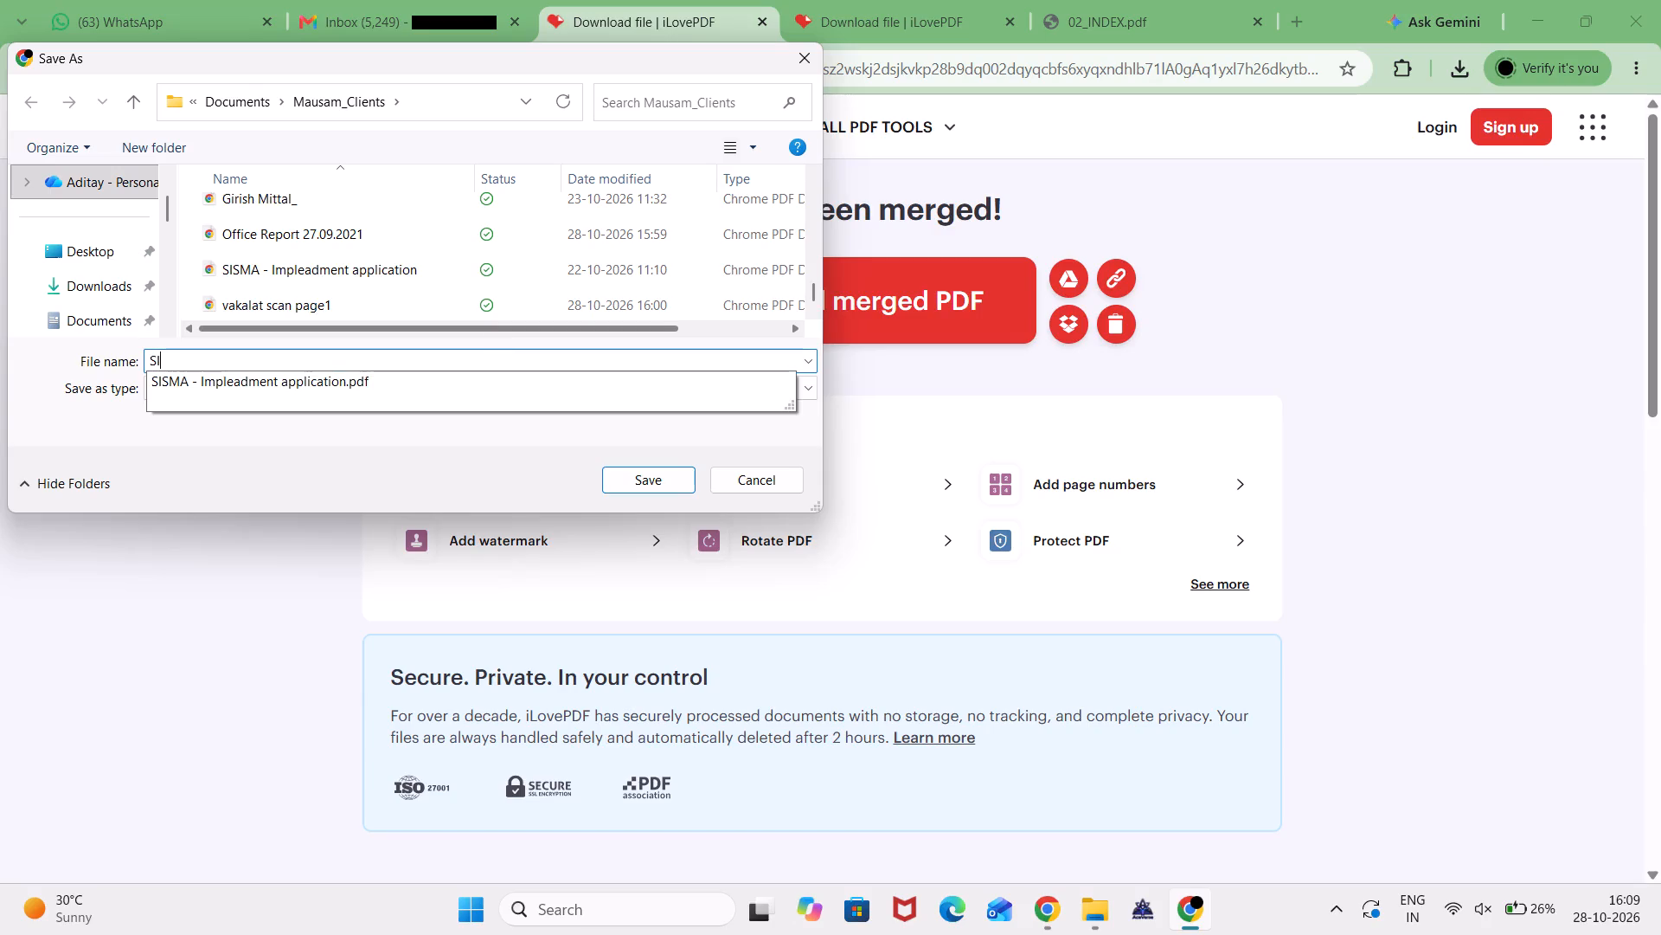
pyautogui.press('BackSpace')
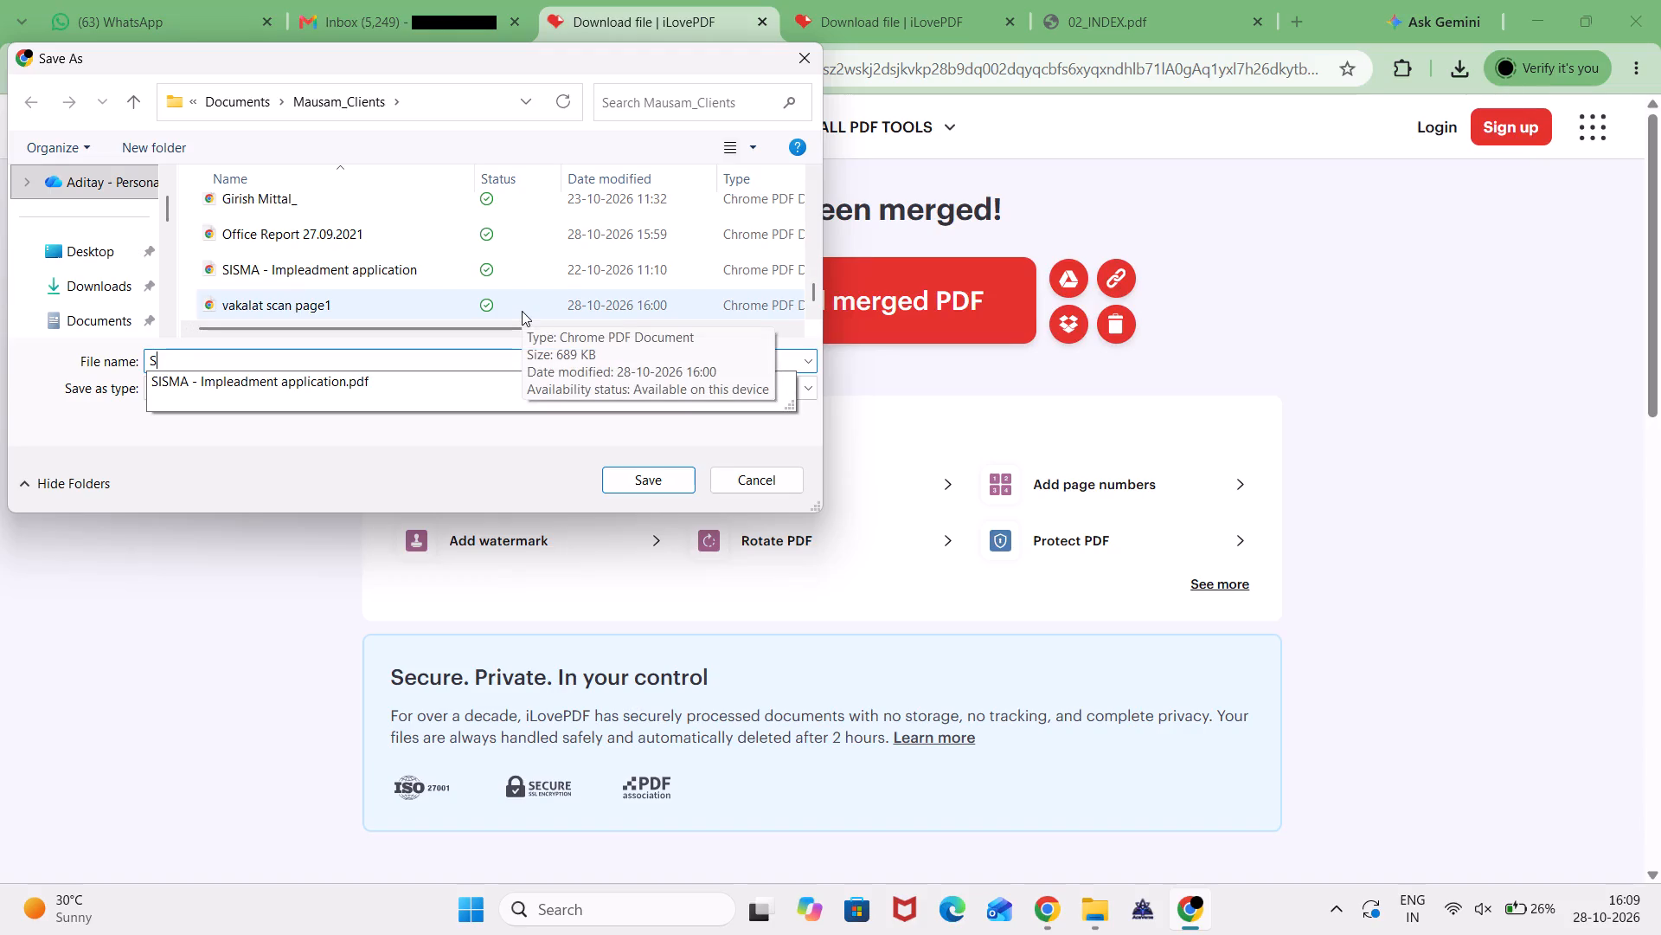
pyautogui.press('i')
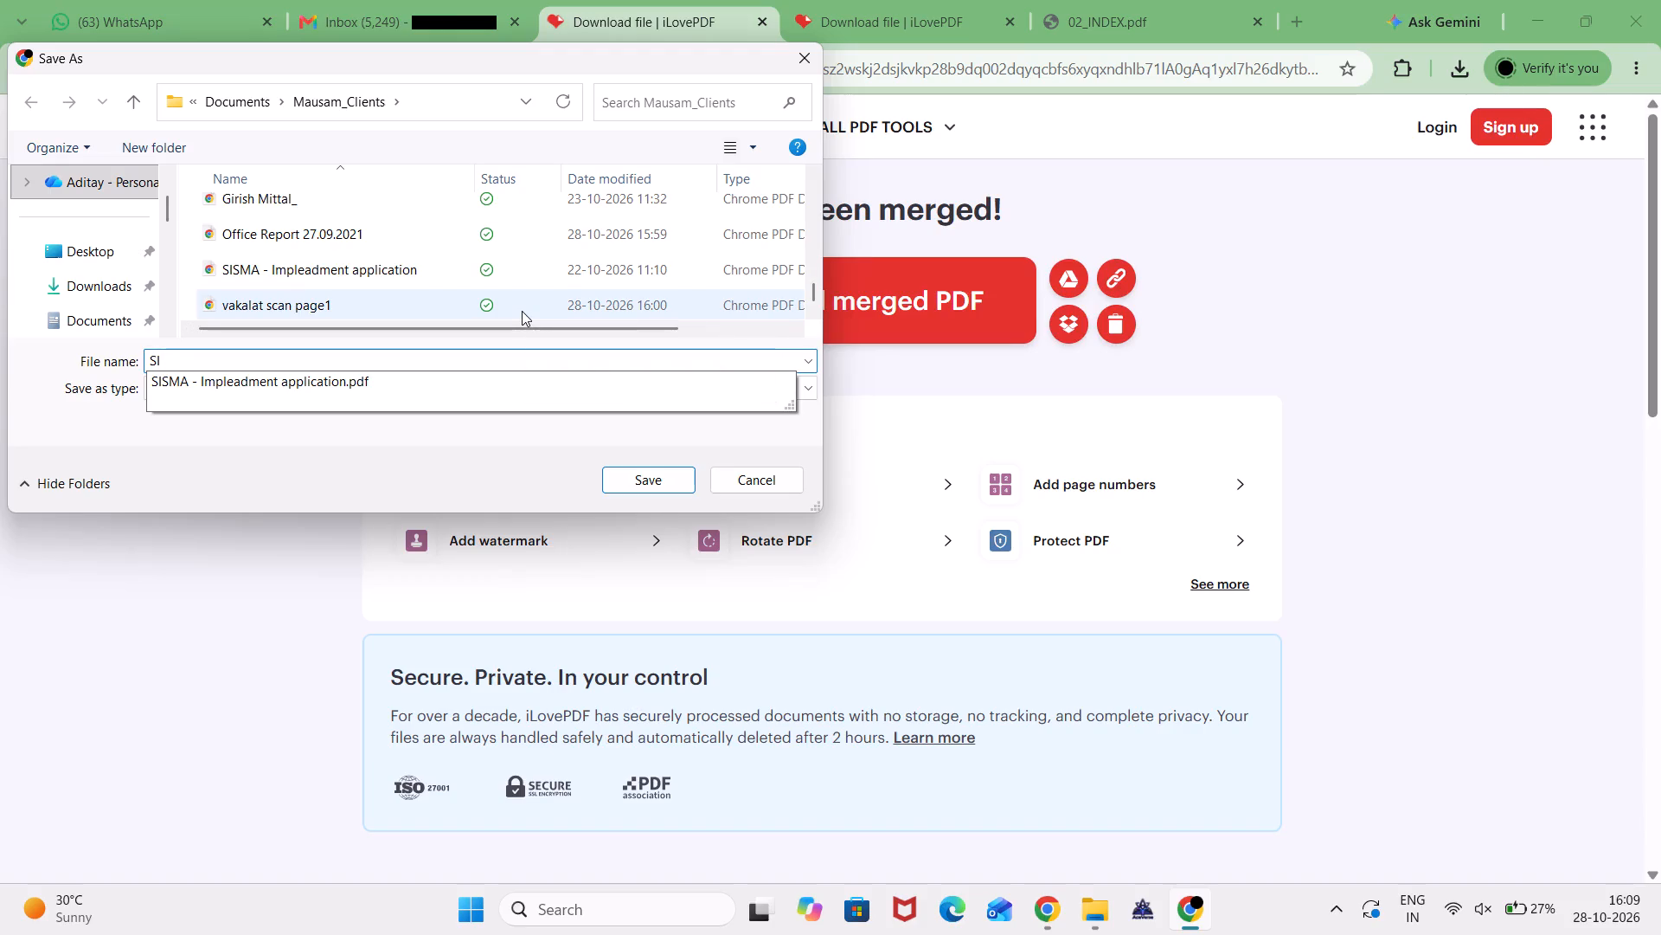
pyautogui.write('FMA')
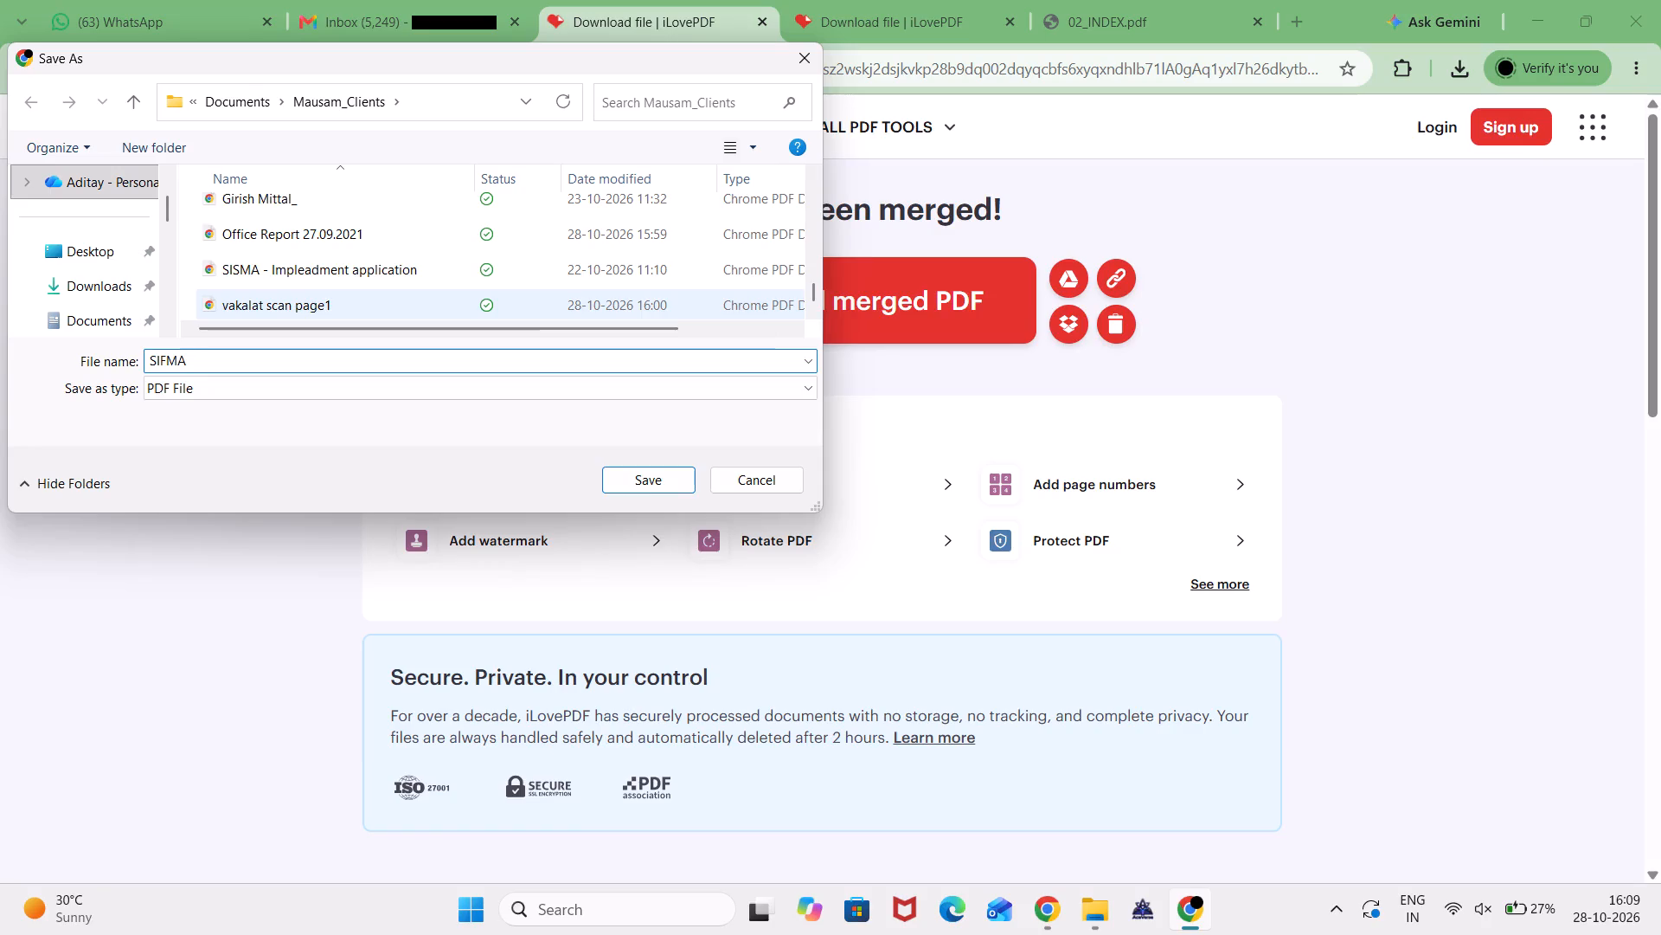
pyautogui.hotkey('shift', '_')
pyautogui.write('pleadment')
pyautogui.press('space')
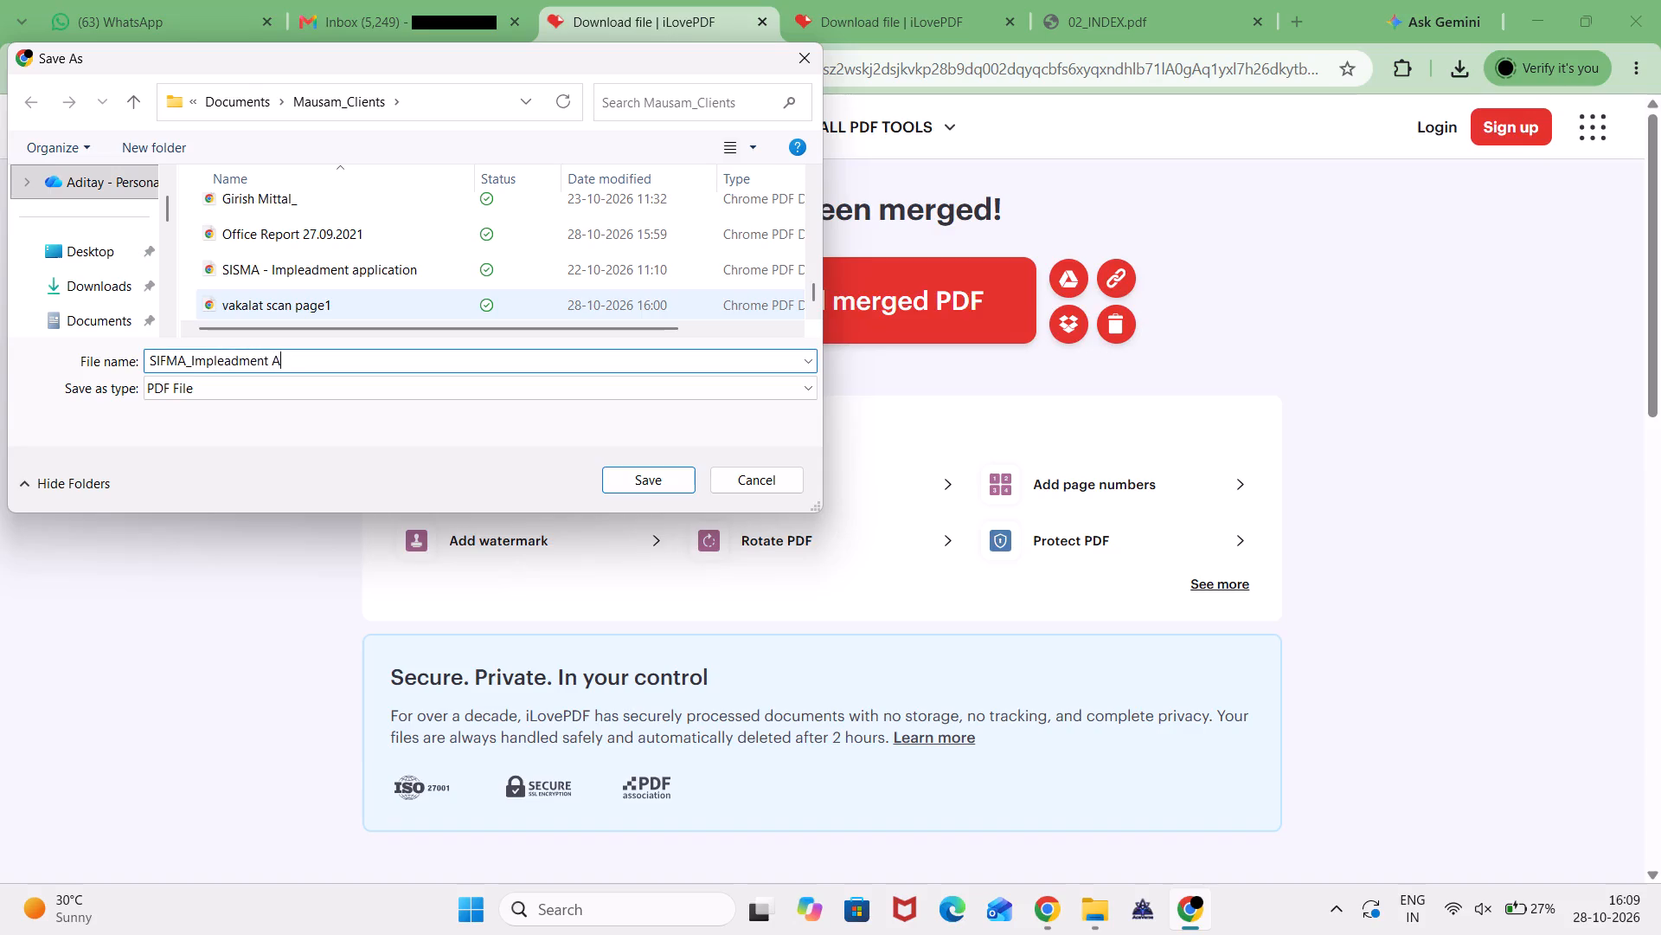
pyautogui.write('ppli')
pyautogui.write('cation')
pyautogui.press('space')
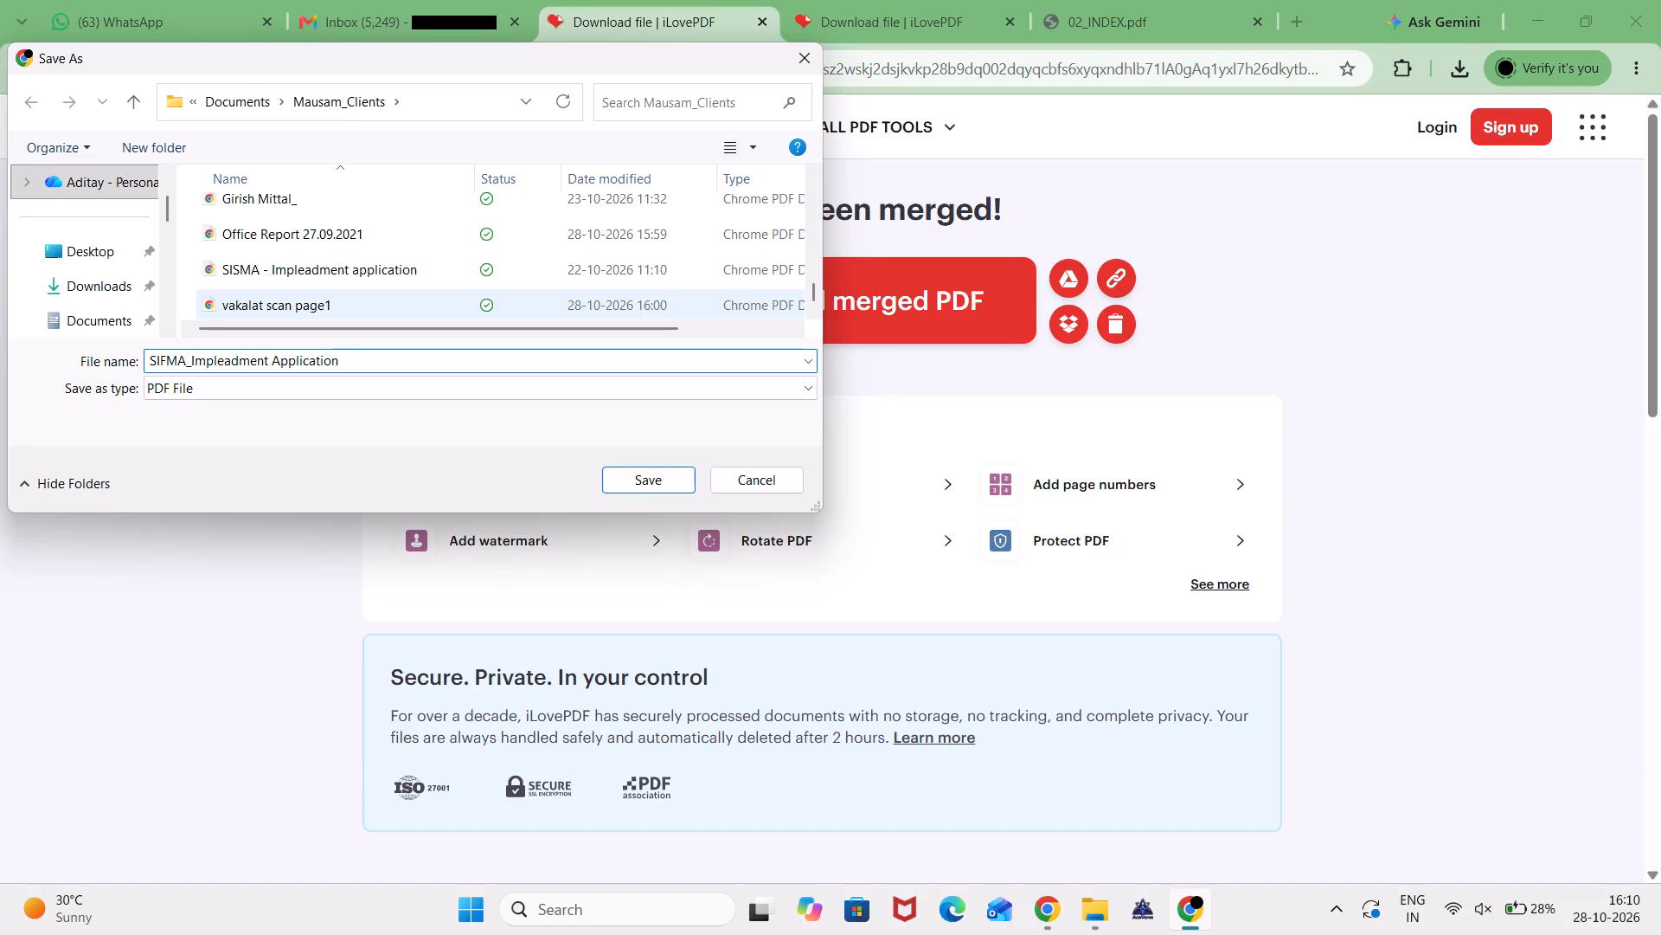
pyautogui.press('BackSpace')
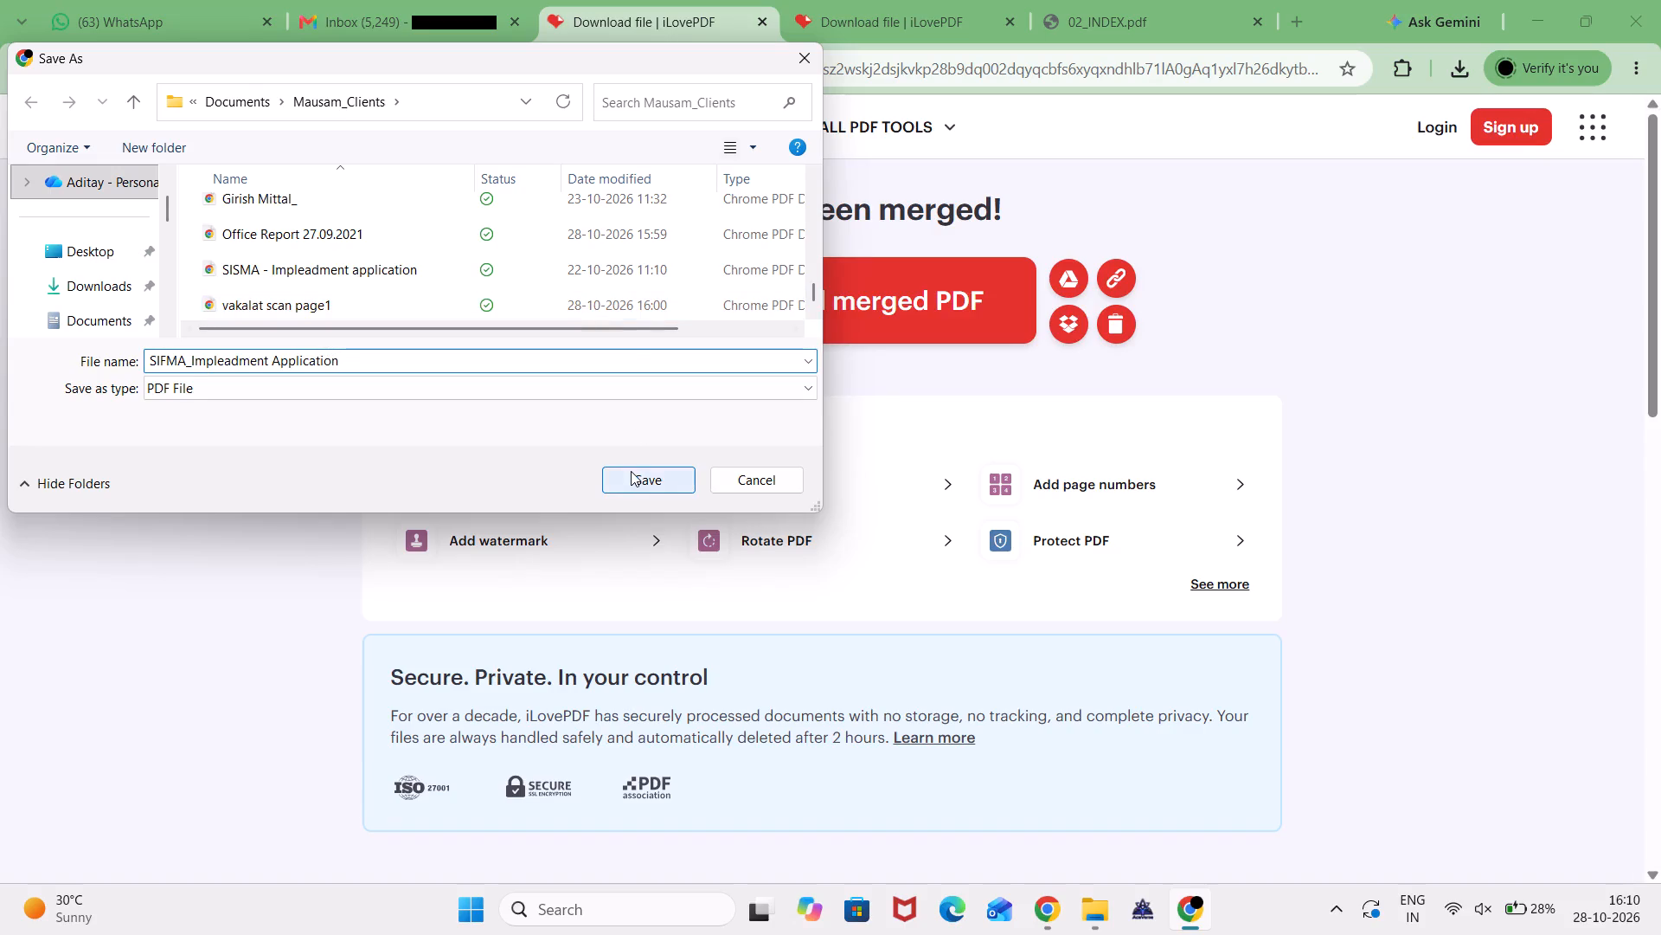
pyautogui.click(633, 473)
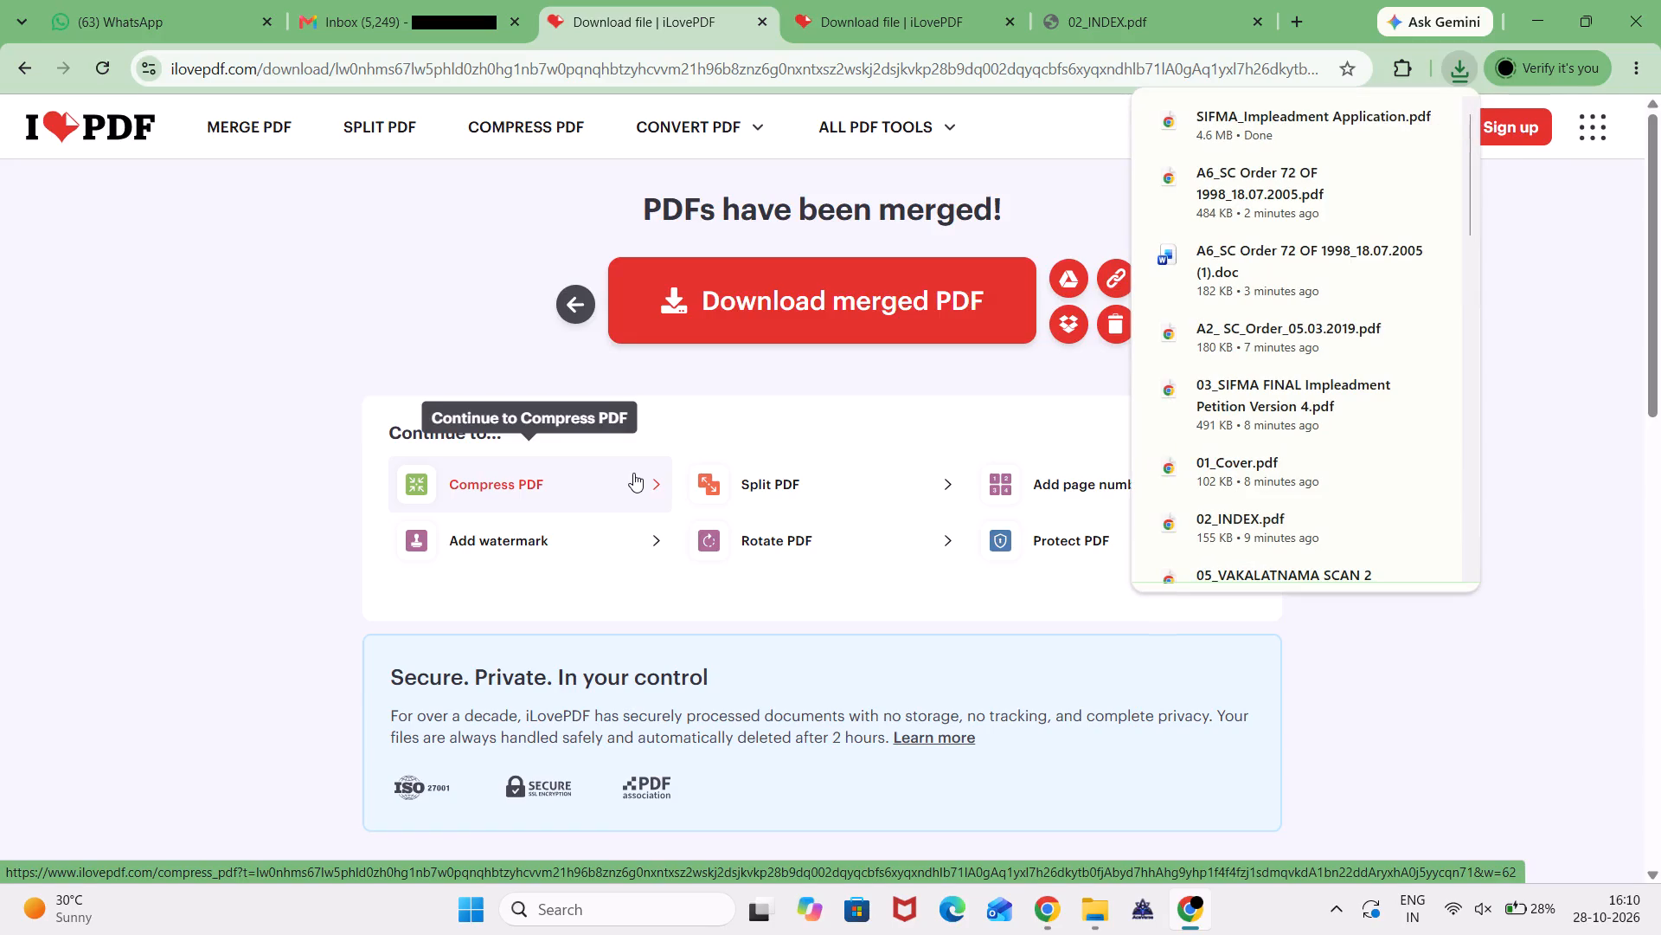
# Open the saved SIFMA_Impleadment Application PDF and look through its pages to check the index, petition, affidavit and annexures.
pyautogui.click(1249, 124)
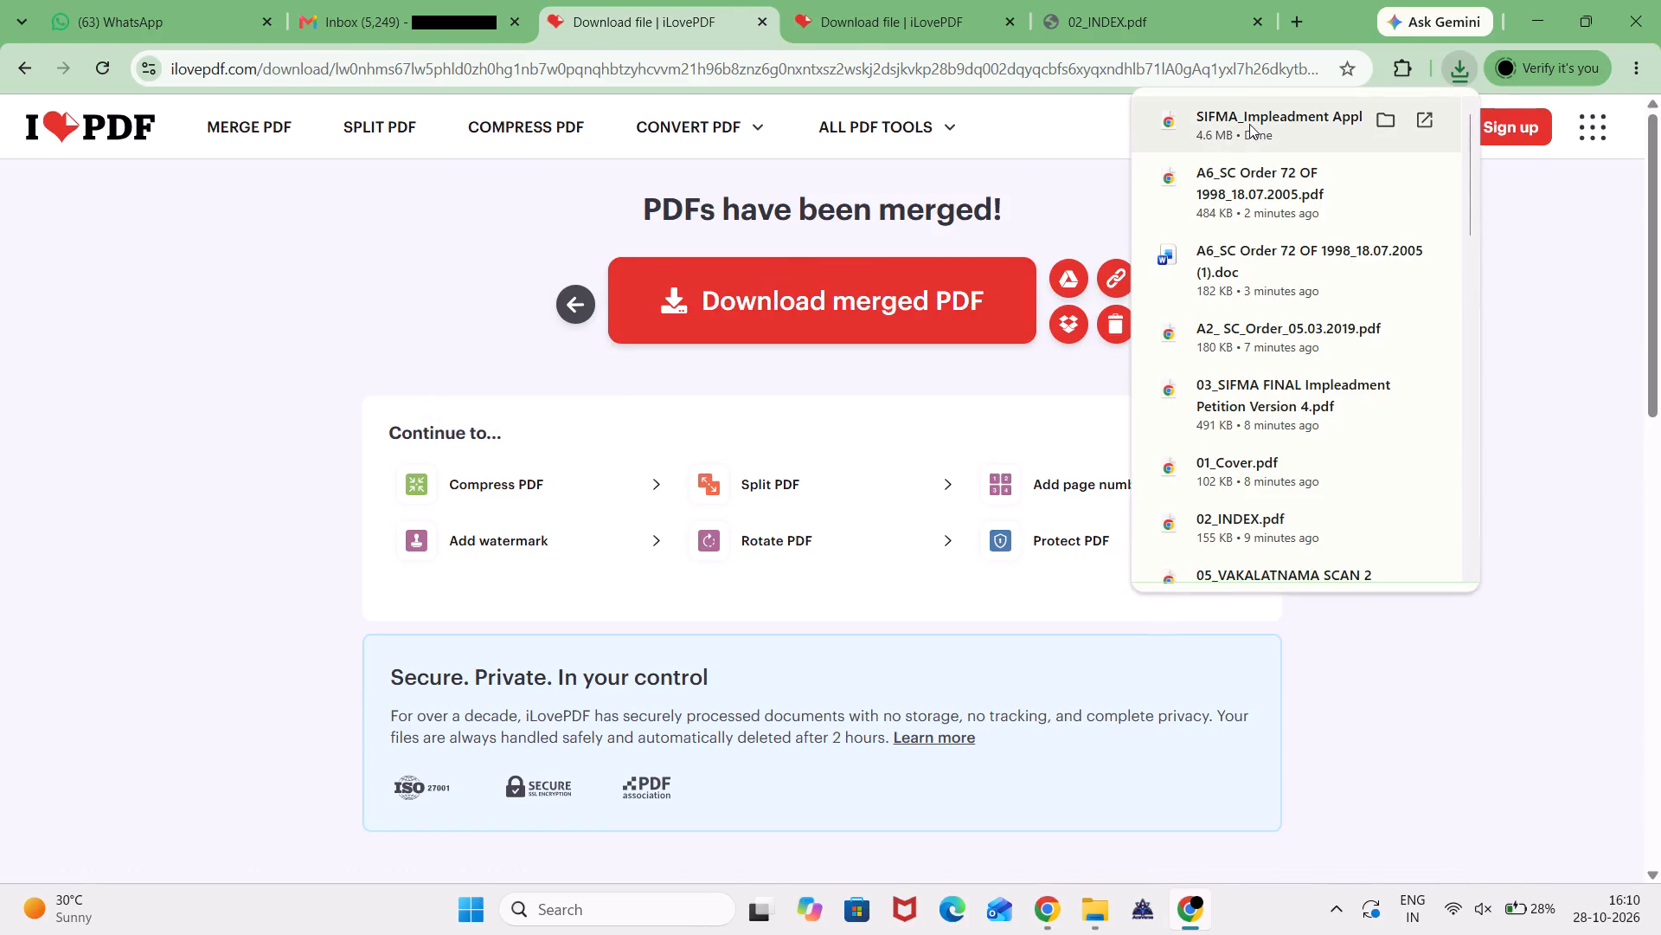
pyautogui.scroll(-10, 884, 418)
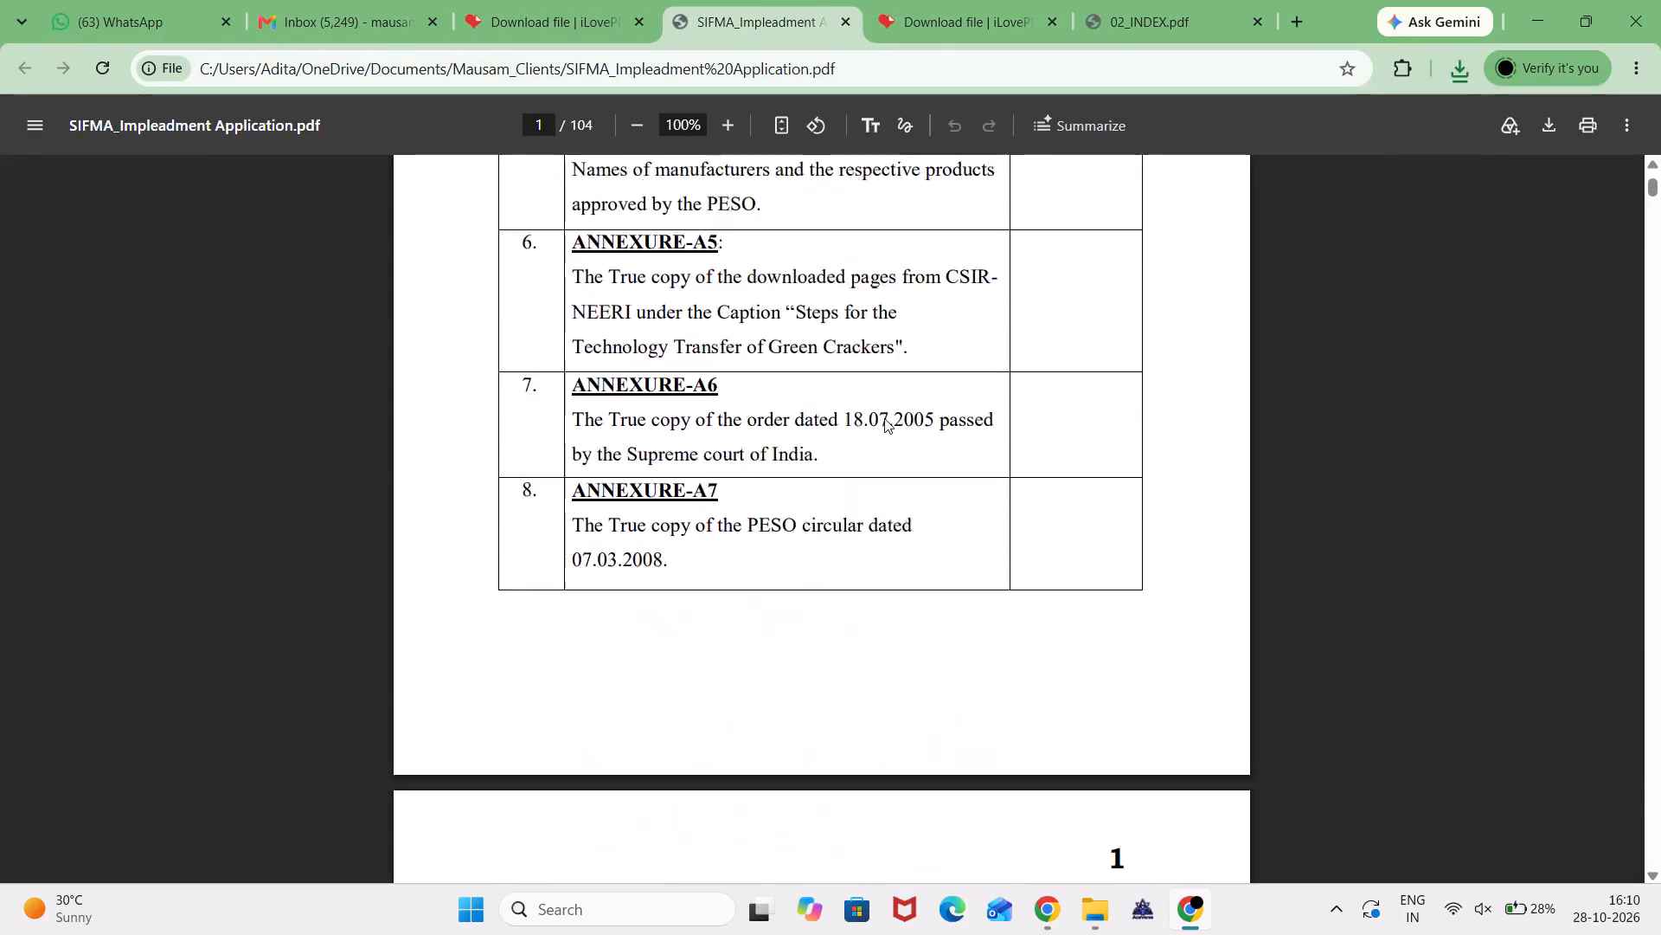
pyautogui.scroll(-6, 884, 418)
pyautogui.scroll(7, 884, 418)
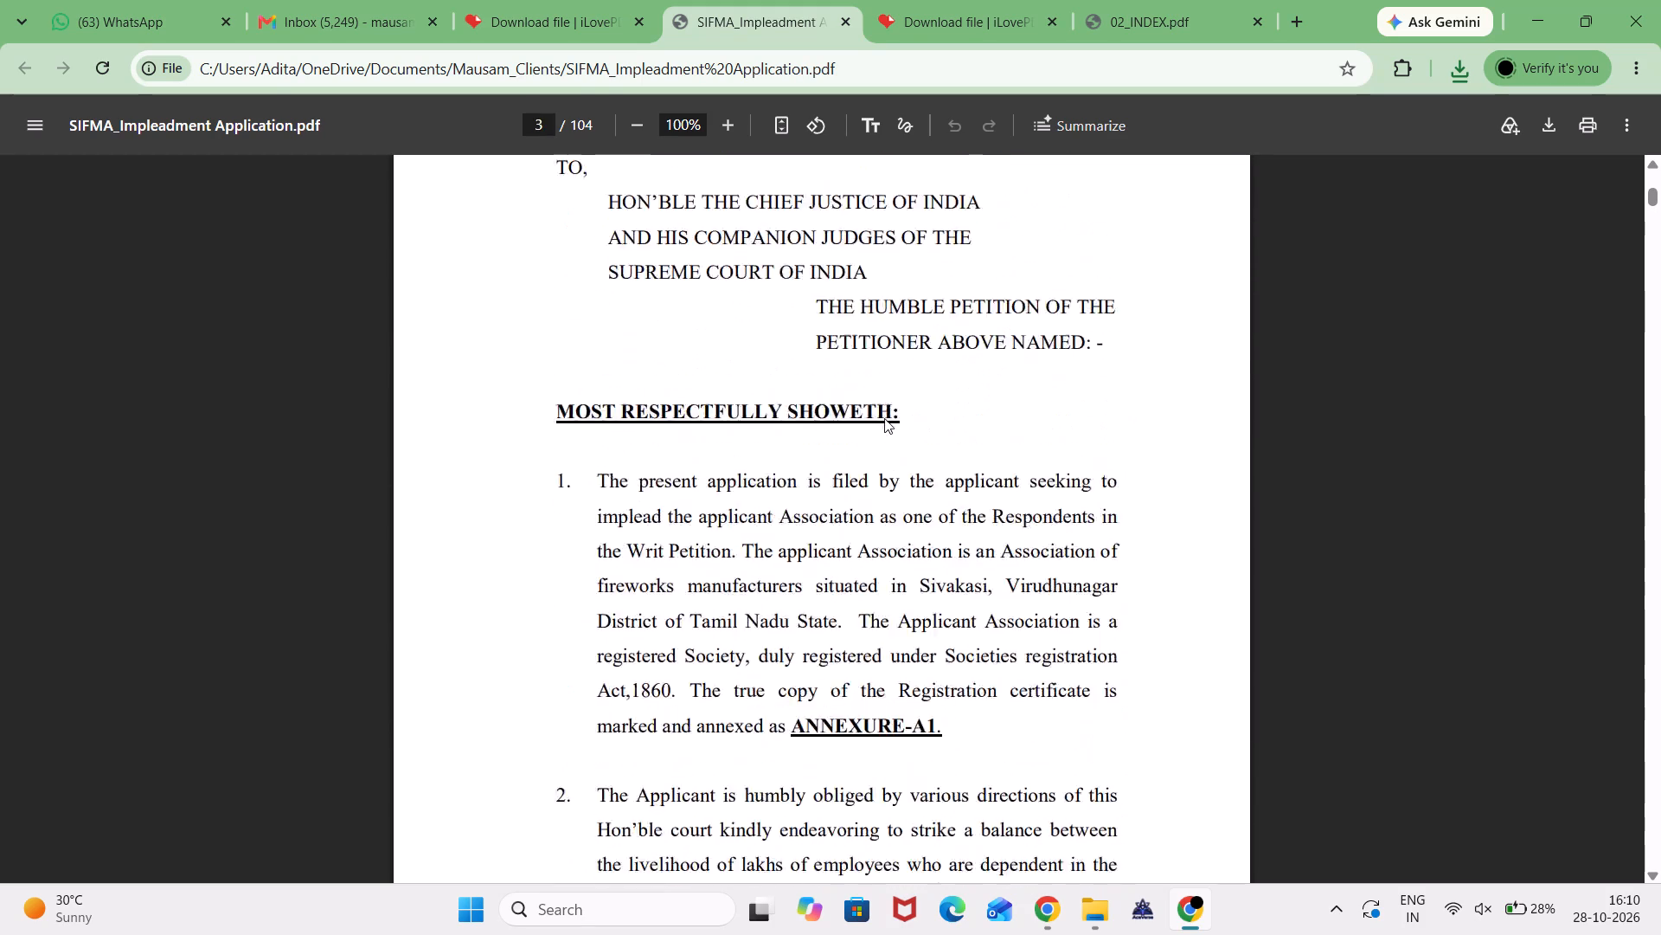
pyautogui.scroll(1, 884, 418)
pyautogui.scroll(-2, 884, 418)
pyautogui.scroll(5, 884, 418)
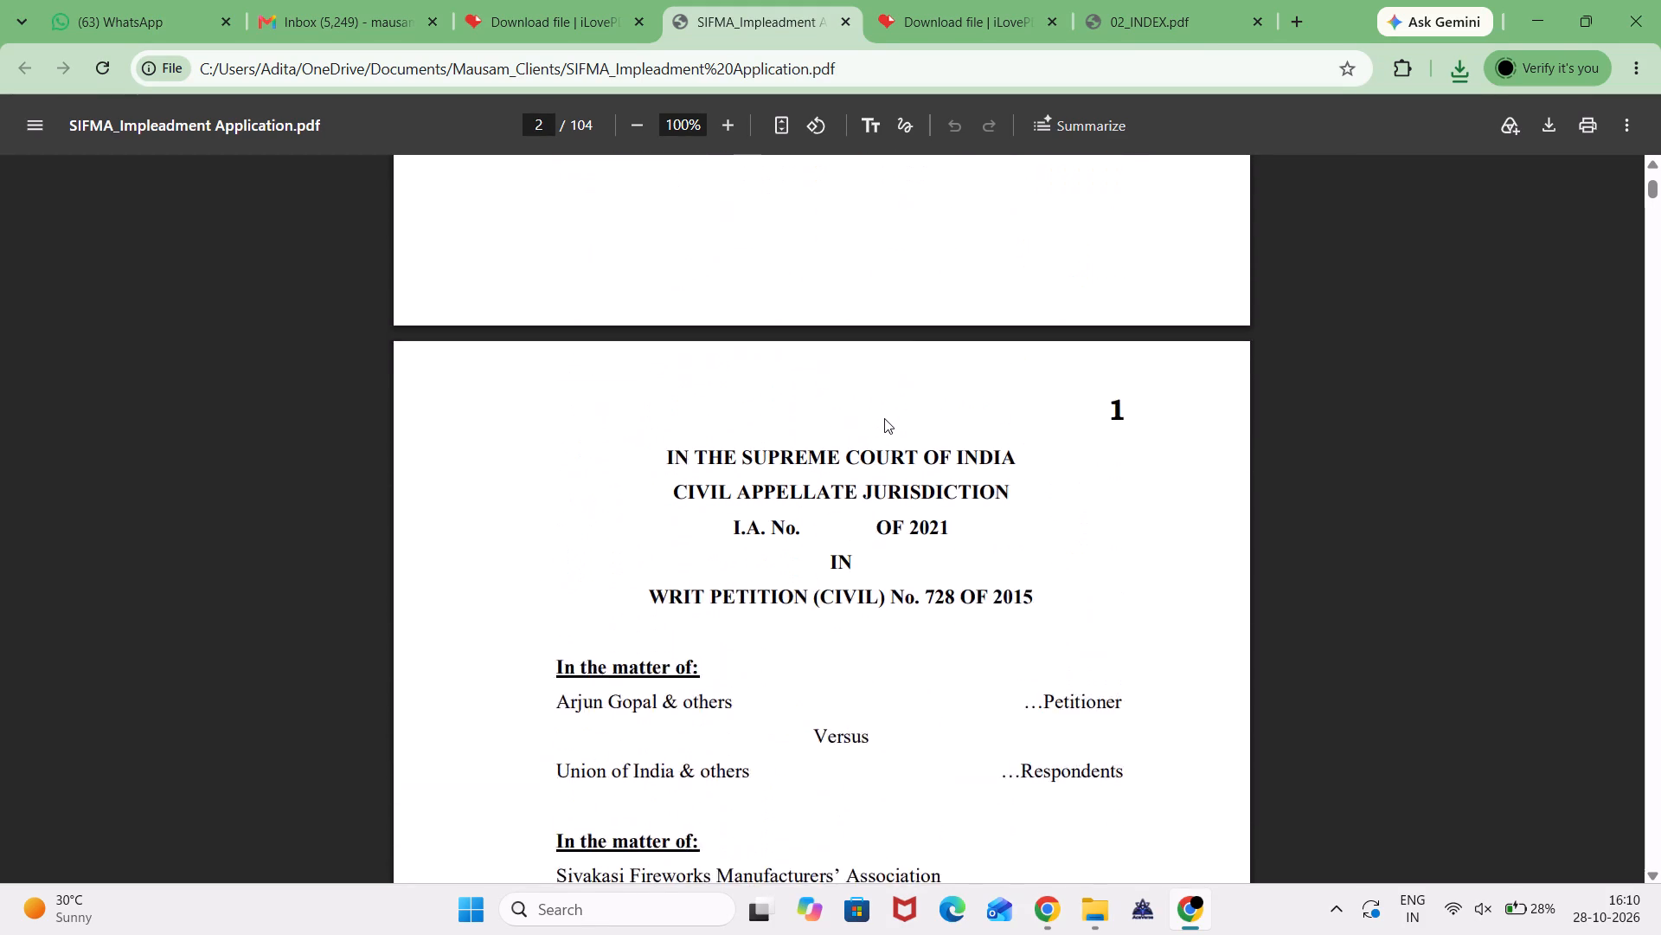
pyautogui.scroll(2, 884, 418)
pyautogui.scroll(-15, 884, 418)
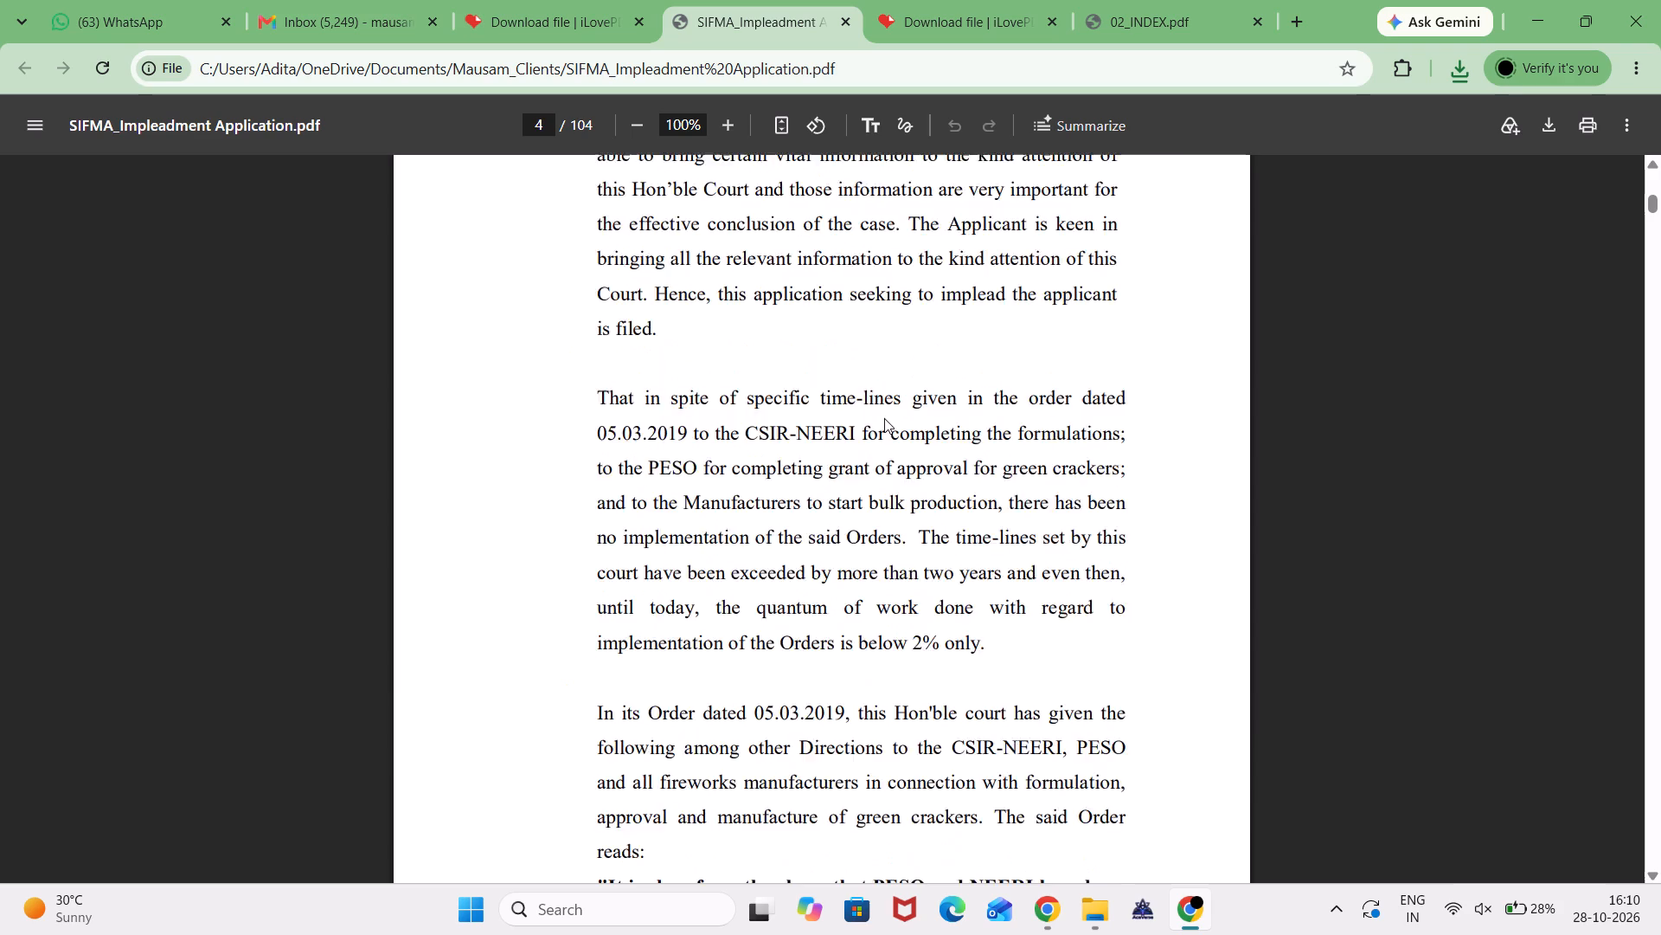
pyautogui.scroll(-20, 884, 418)
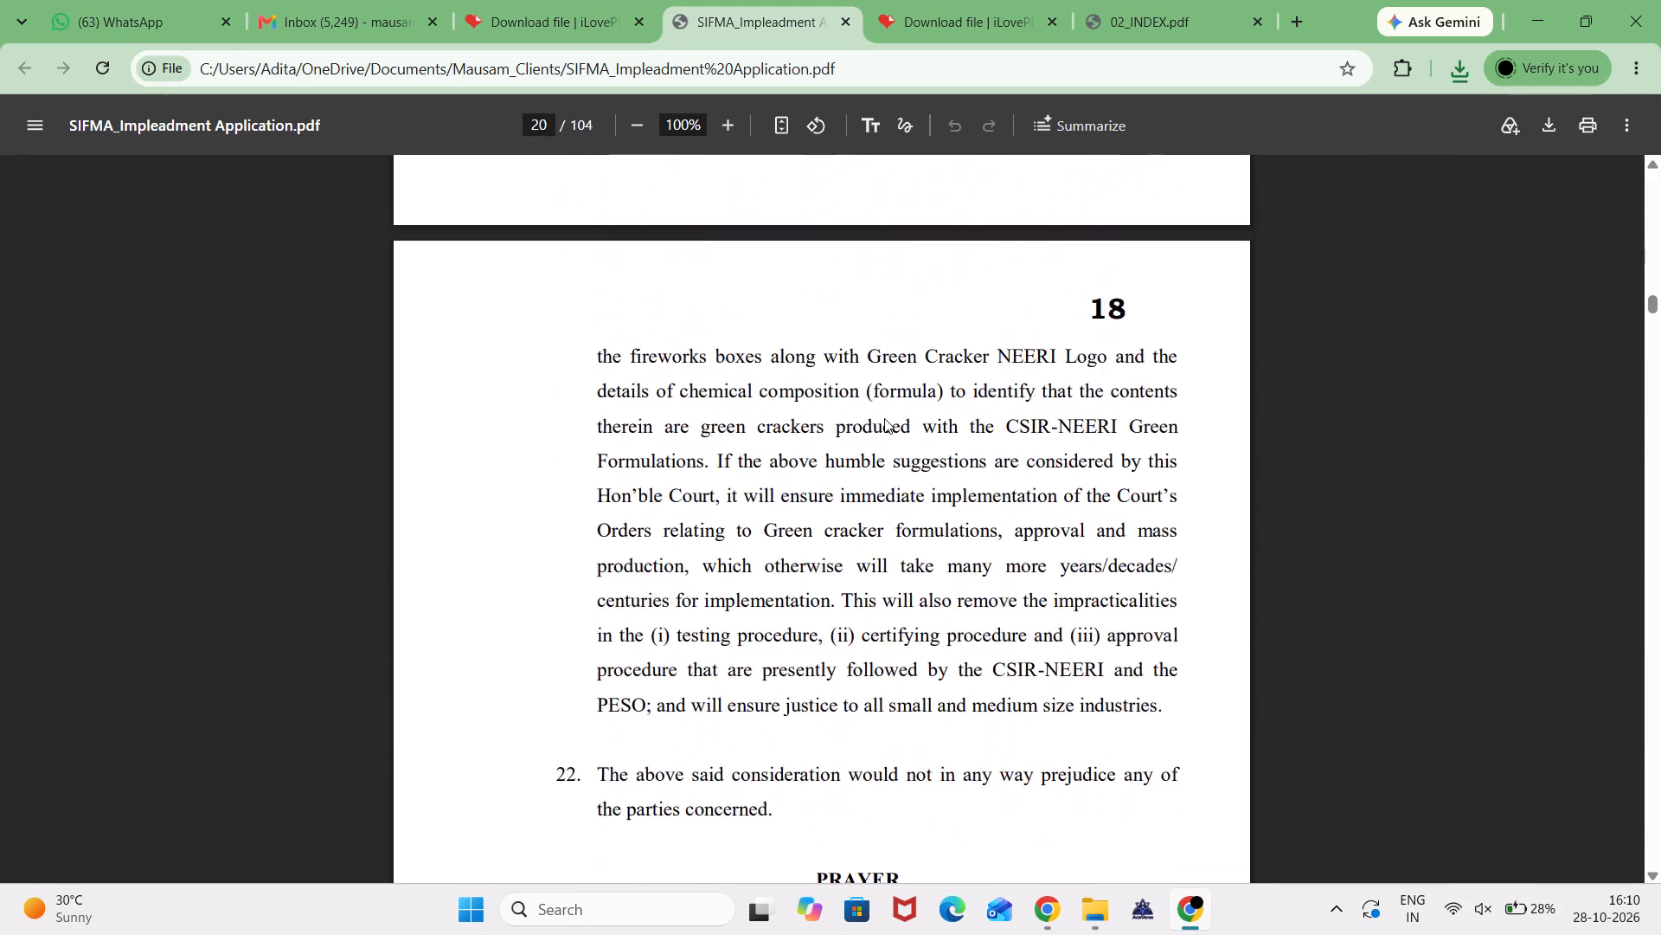
pyautogui.scroll(-4, 884, 418)
pyautogui.scroll(2, 884, 418)
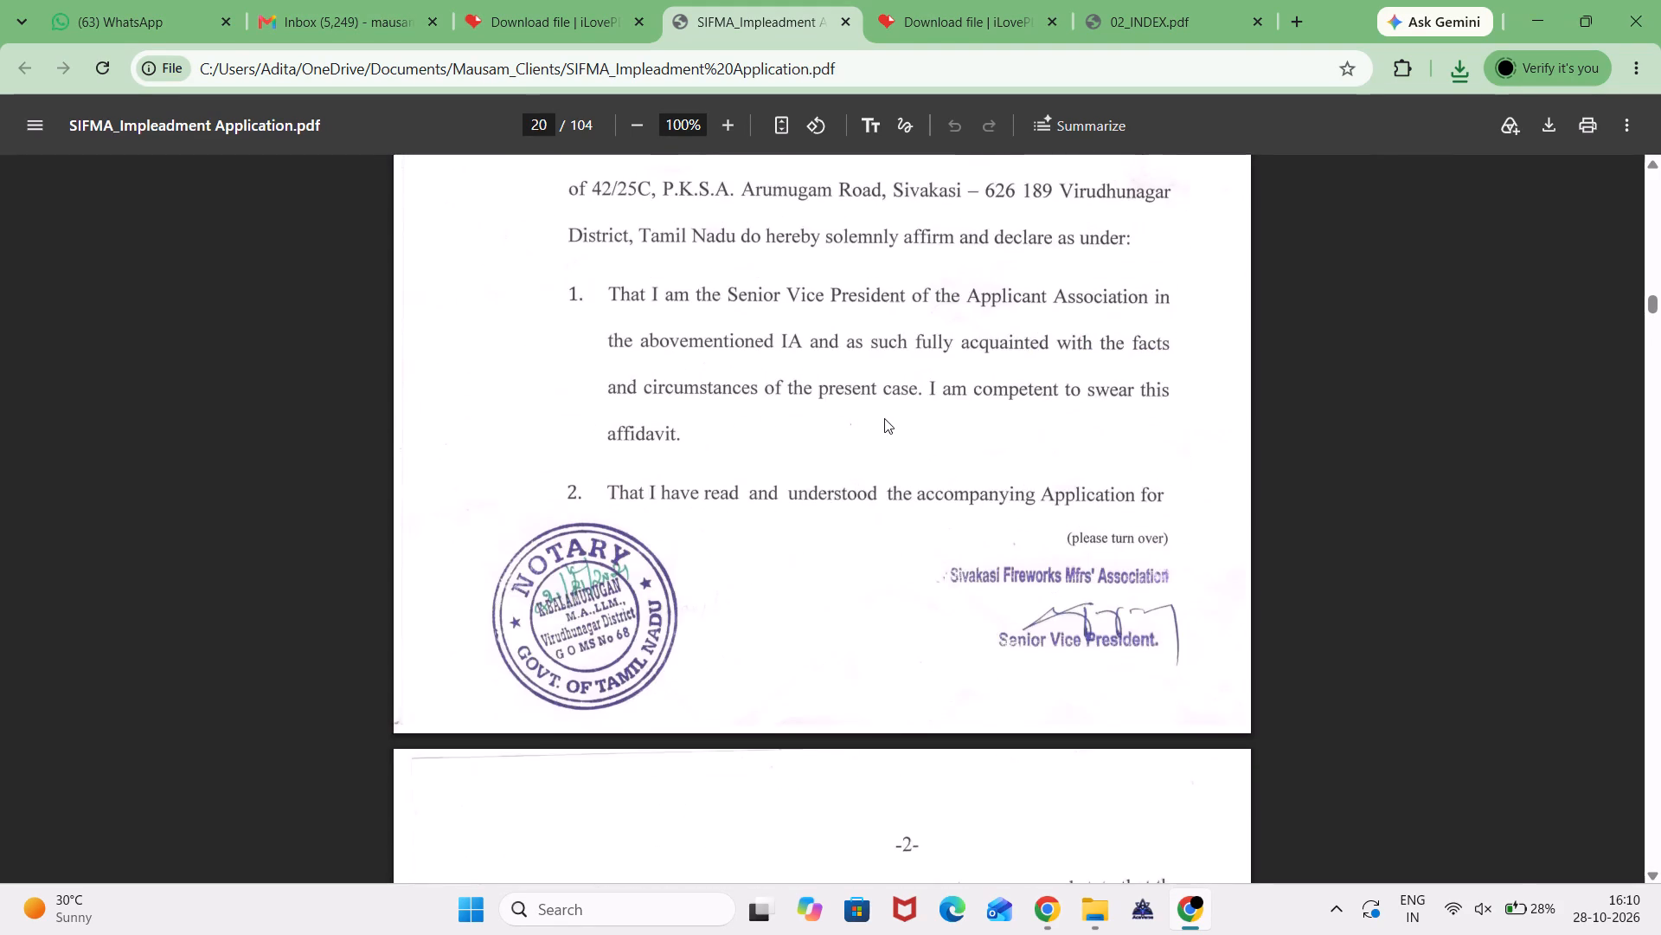
pyautogui.scroll(1, 884, 418)
pyautogui.scroll(-20, 884, 418)
pyautogui.scroll(-9, 884, 418)
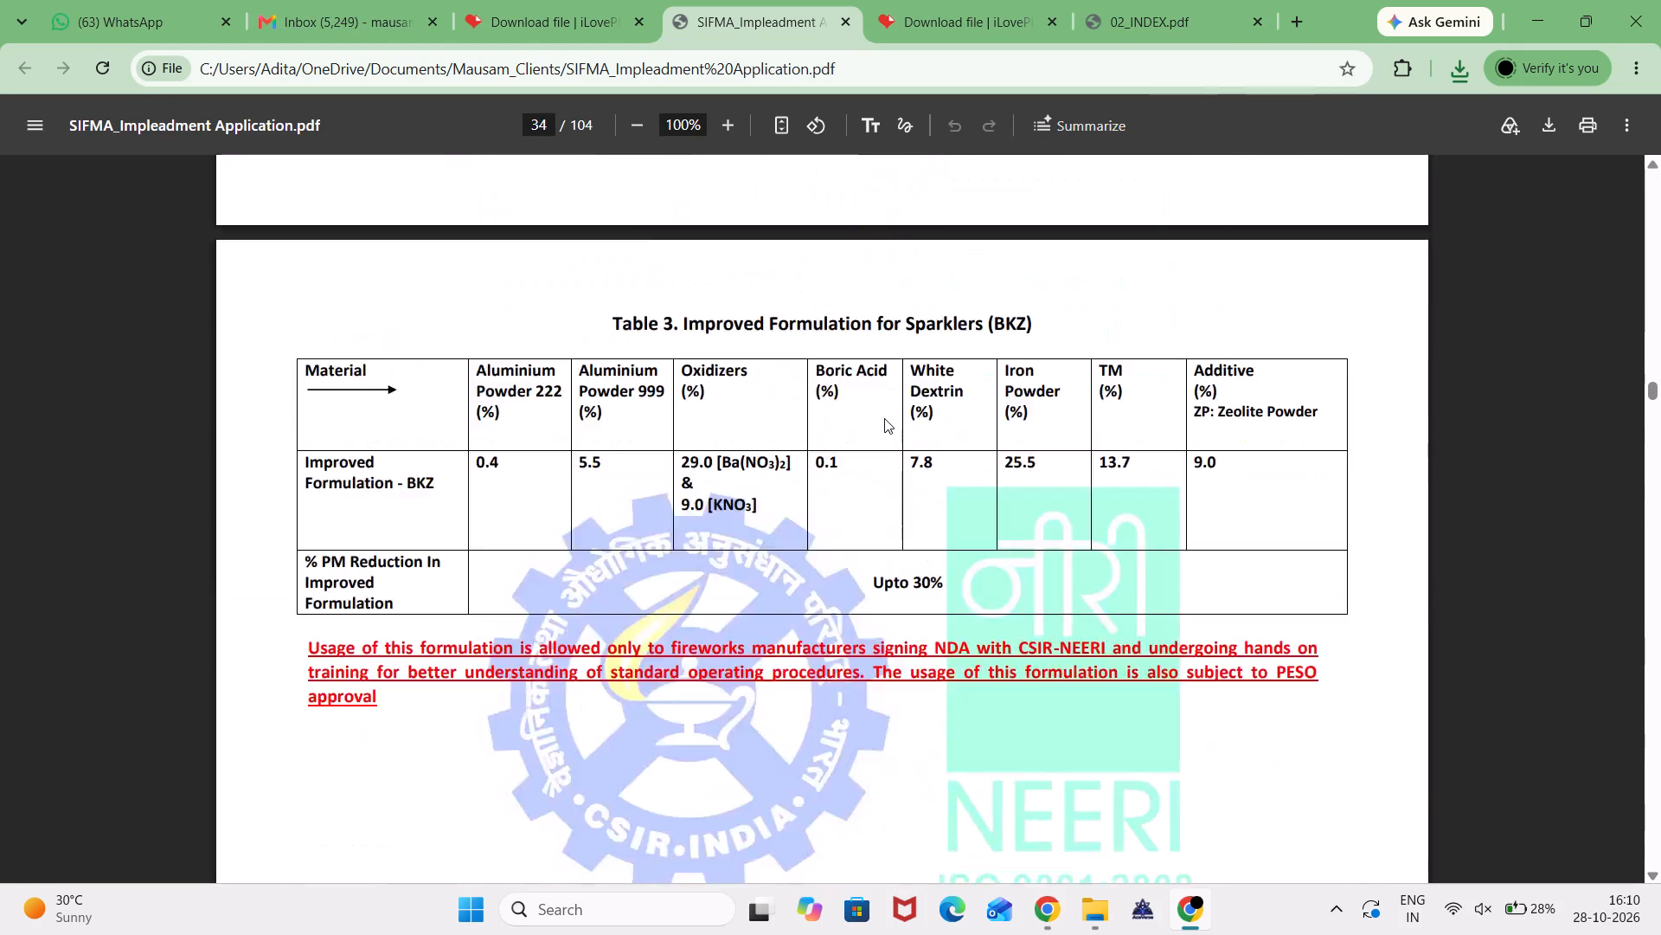
pyautogui.scroll(-20, 884, 418)
pyautogui.scroll(-12, 884, 418)
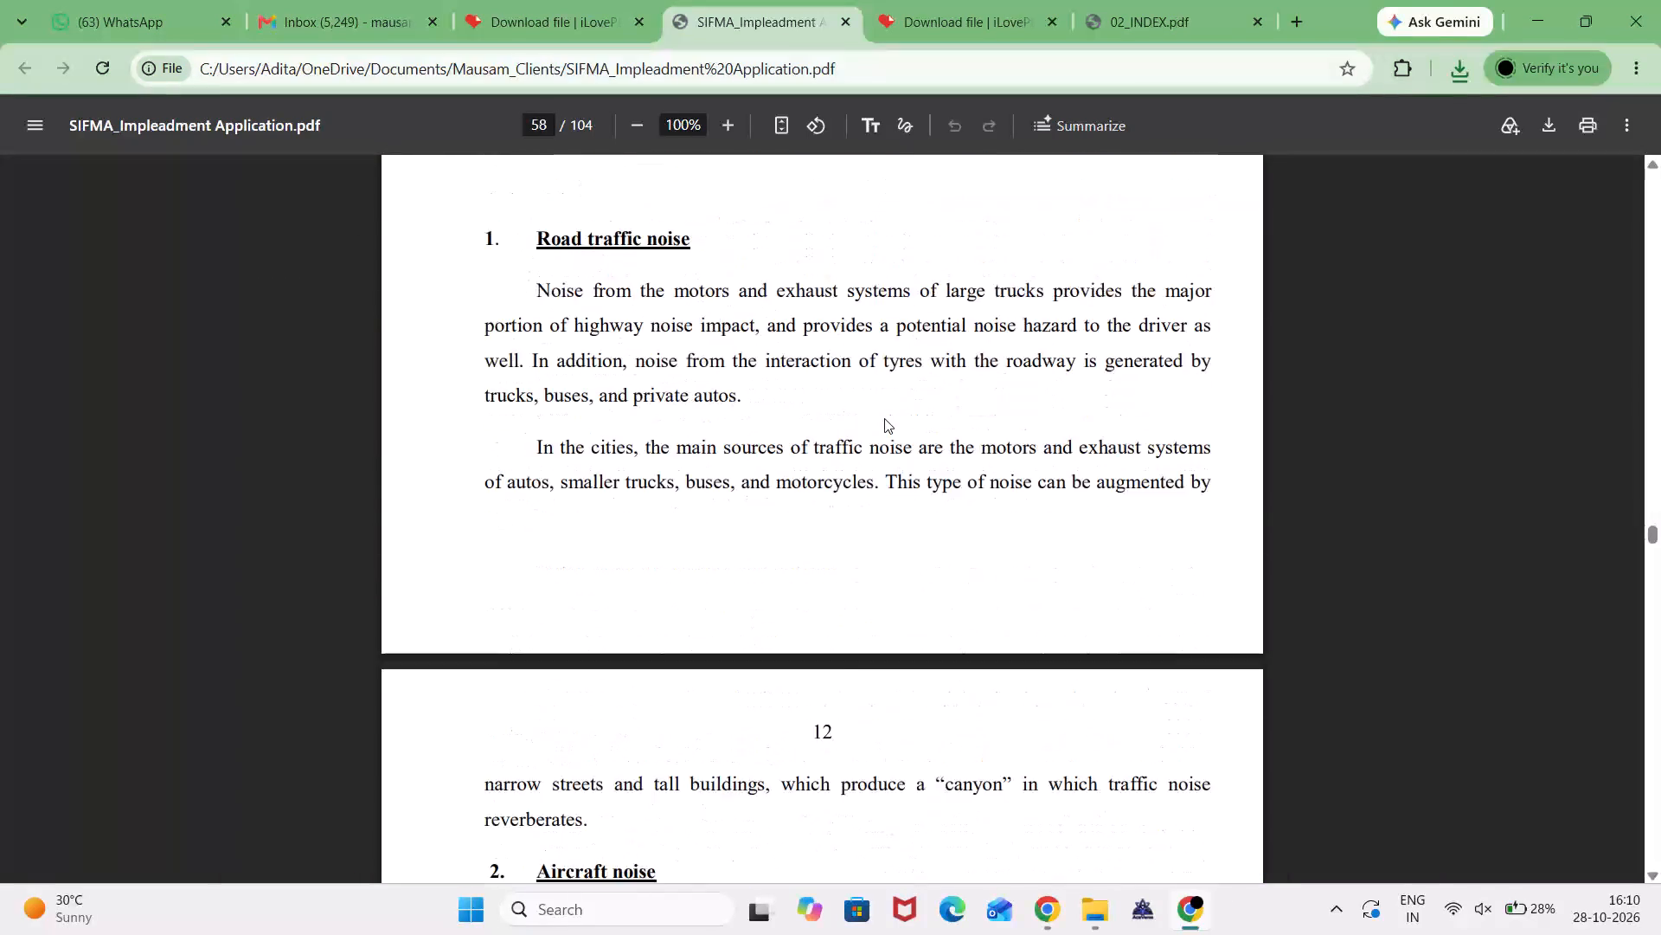
pyautogui.scroll(-20, 884, 418)
pyautogui.scroll(-20, 884, 418)
pyautogui.scroll(-9, 884, 418)
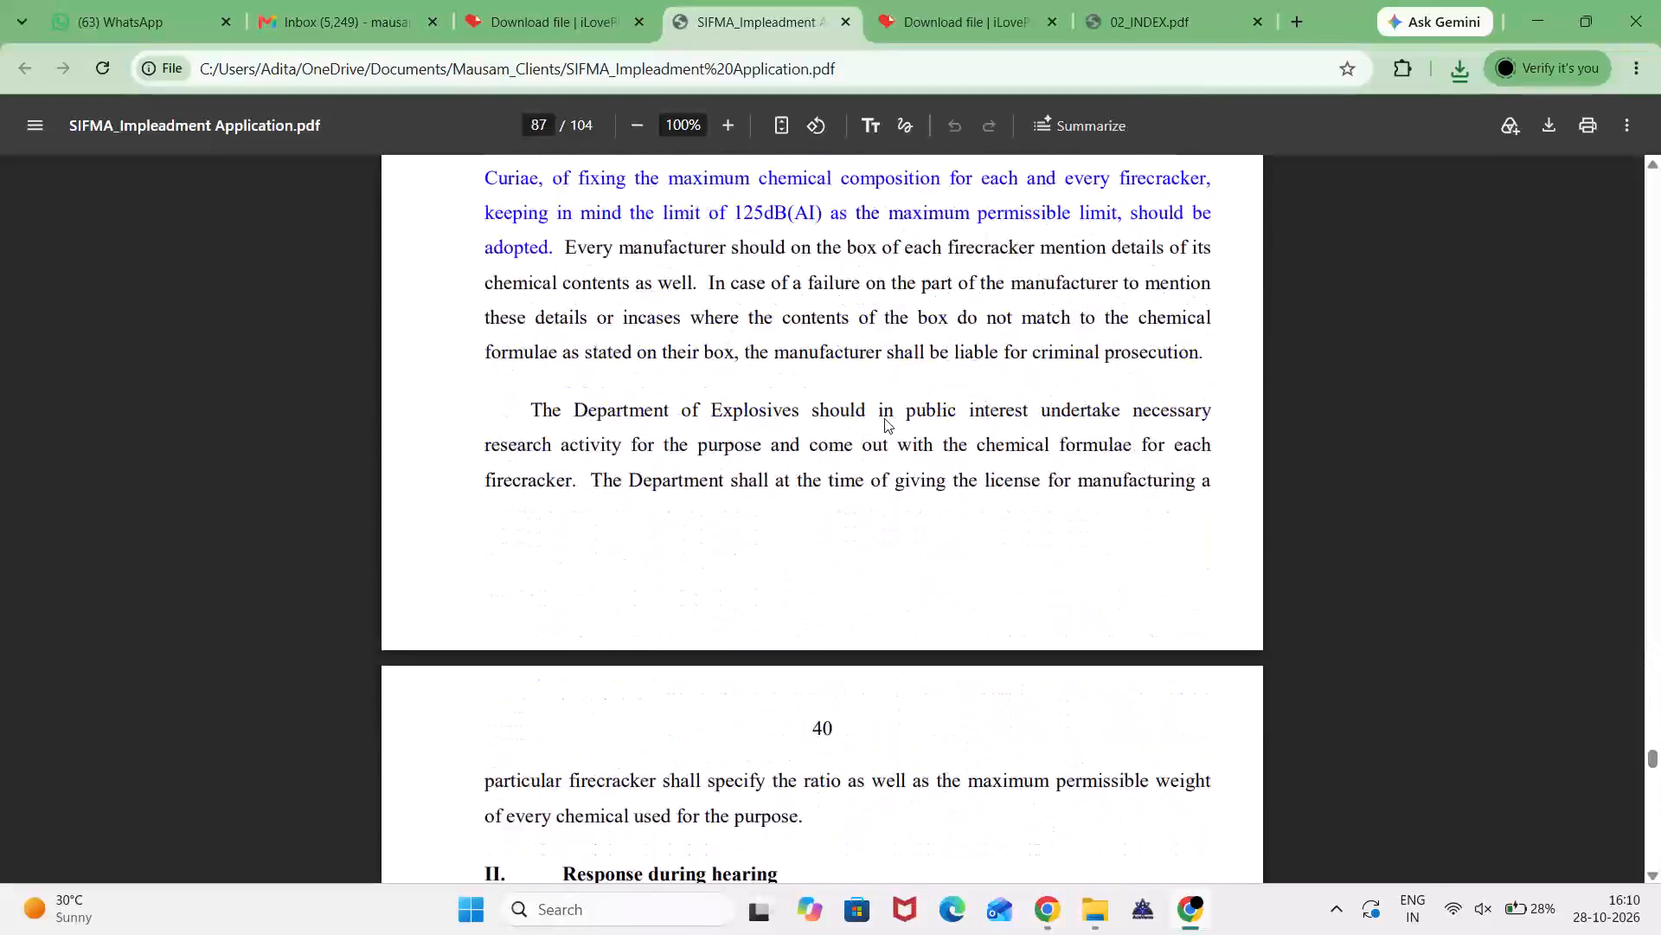
pyautogui.scroll(-20, 884, 418)
pyautogui.scroll(-3, 884, 418)
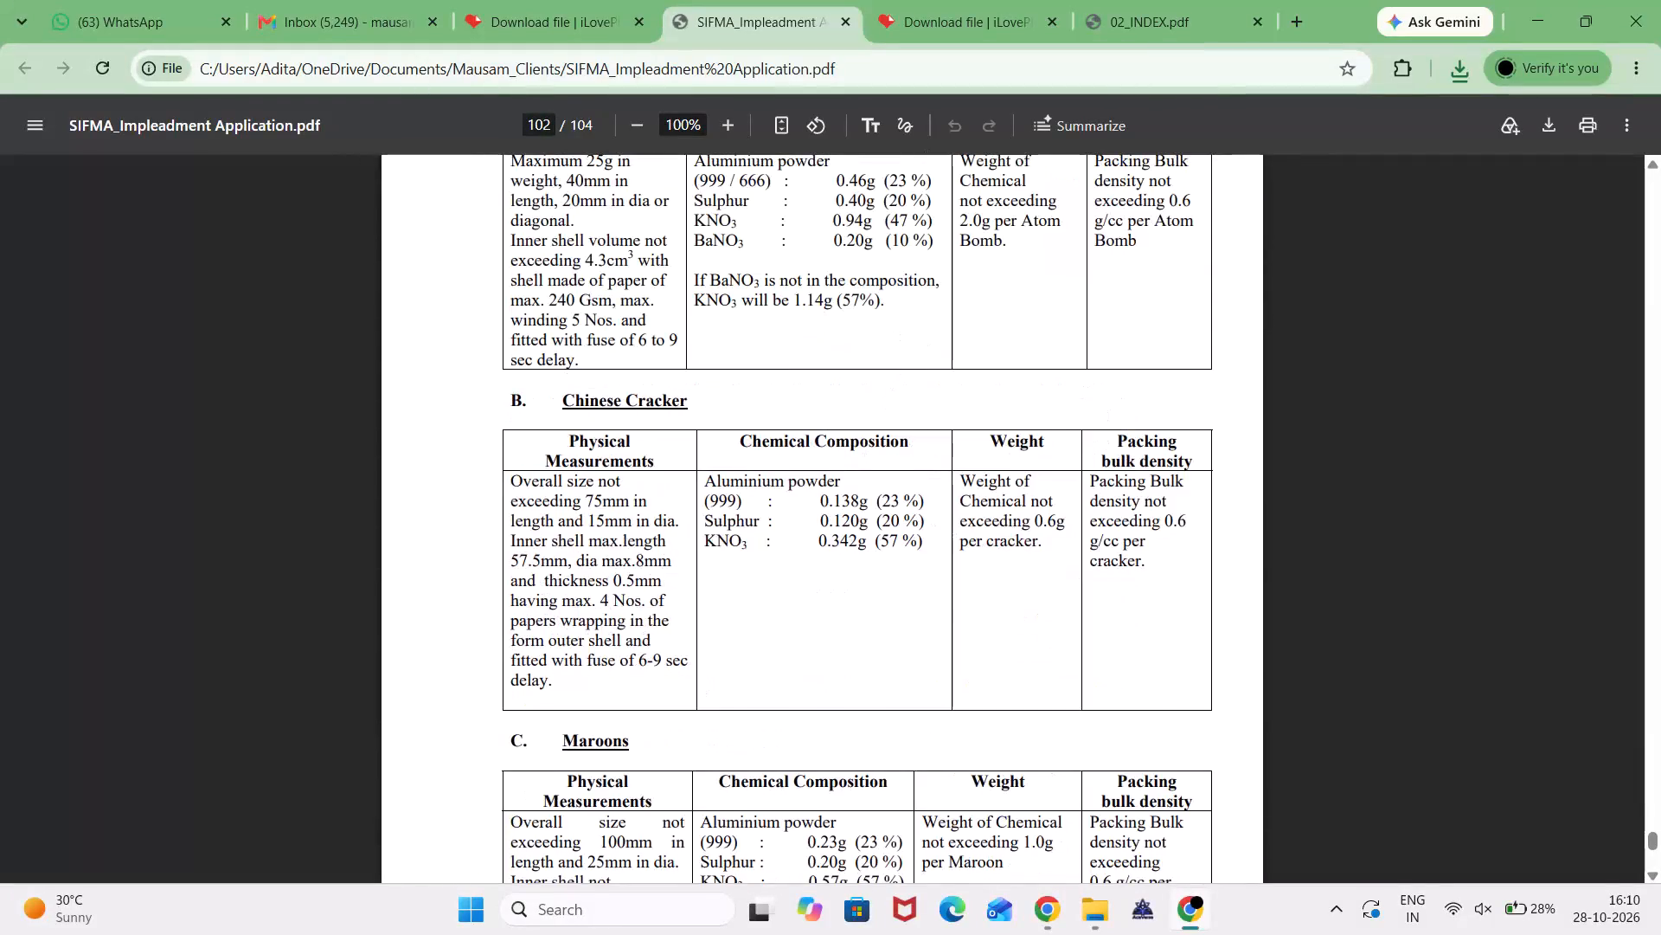
pyautogui.scroll(-16, 926, 510)
pyautogui.scroll(6, 926, 510)
pyautogui.scroll(20, 926, 510)
pyautogui.scroll(3, 926, 510)
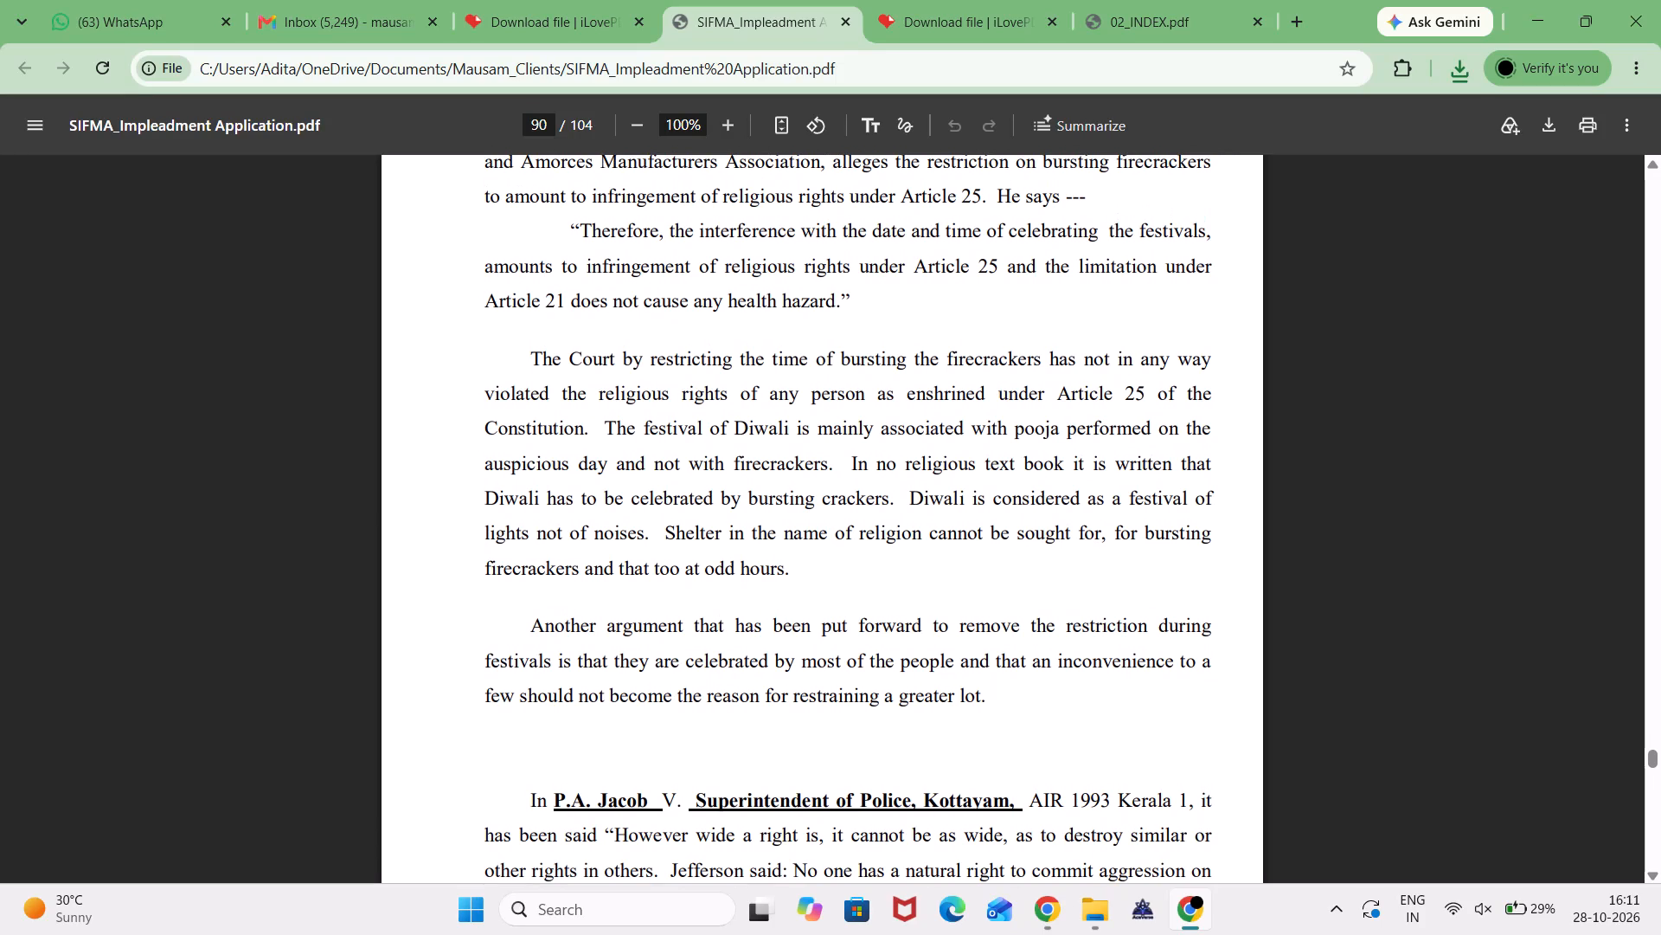
pyautogui.scroll(3, 926, 510)
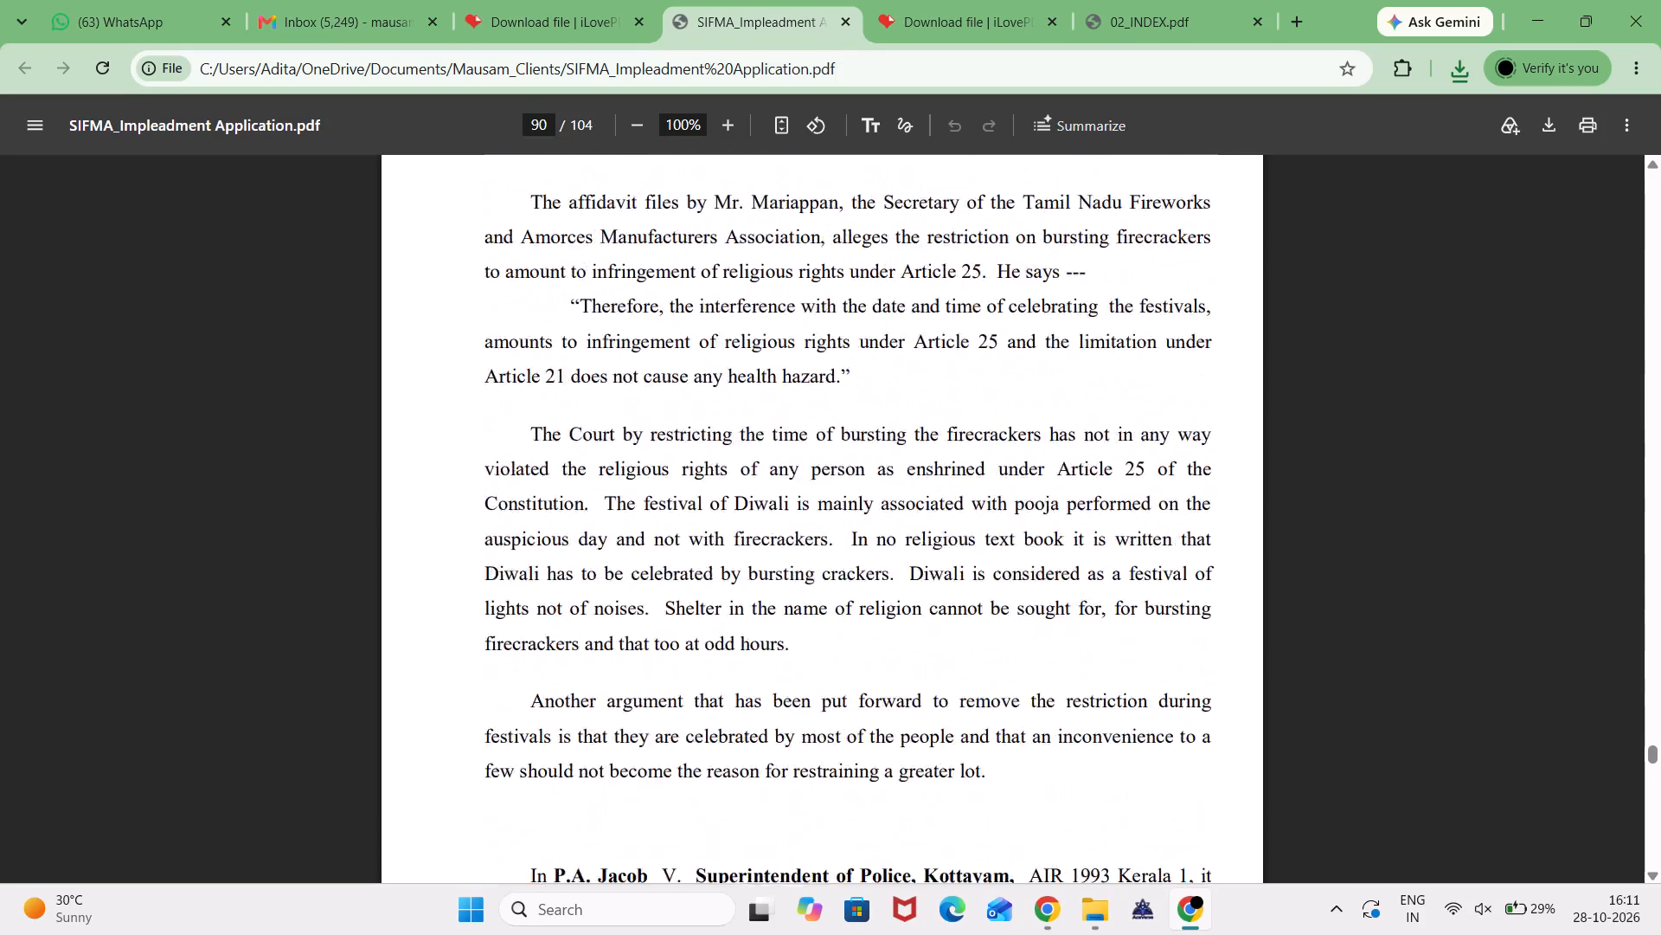
pyautogui.scroll(20, 926, 510)
pyautogui.scroll(2, 926, 510)
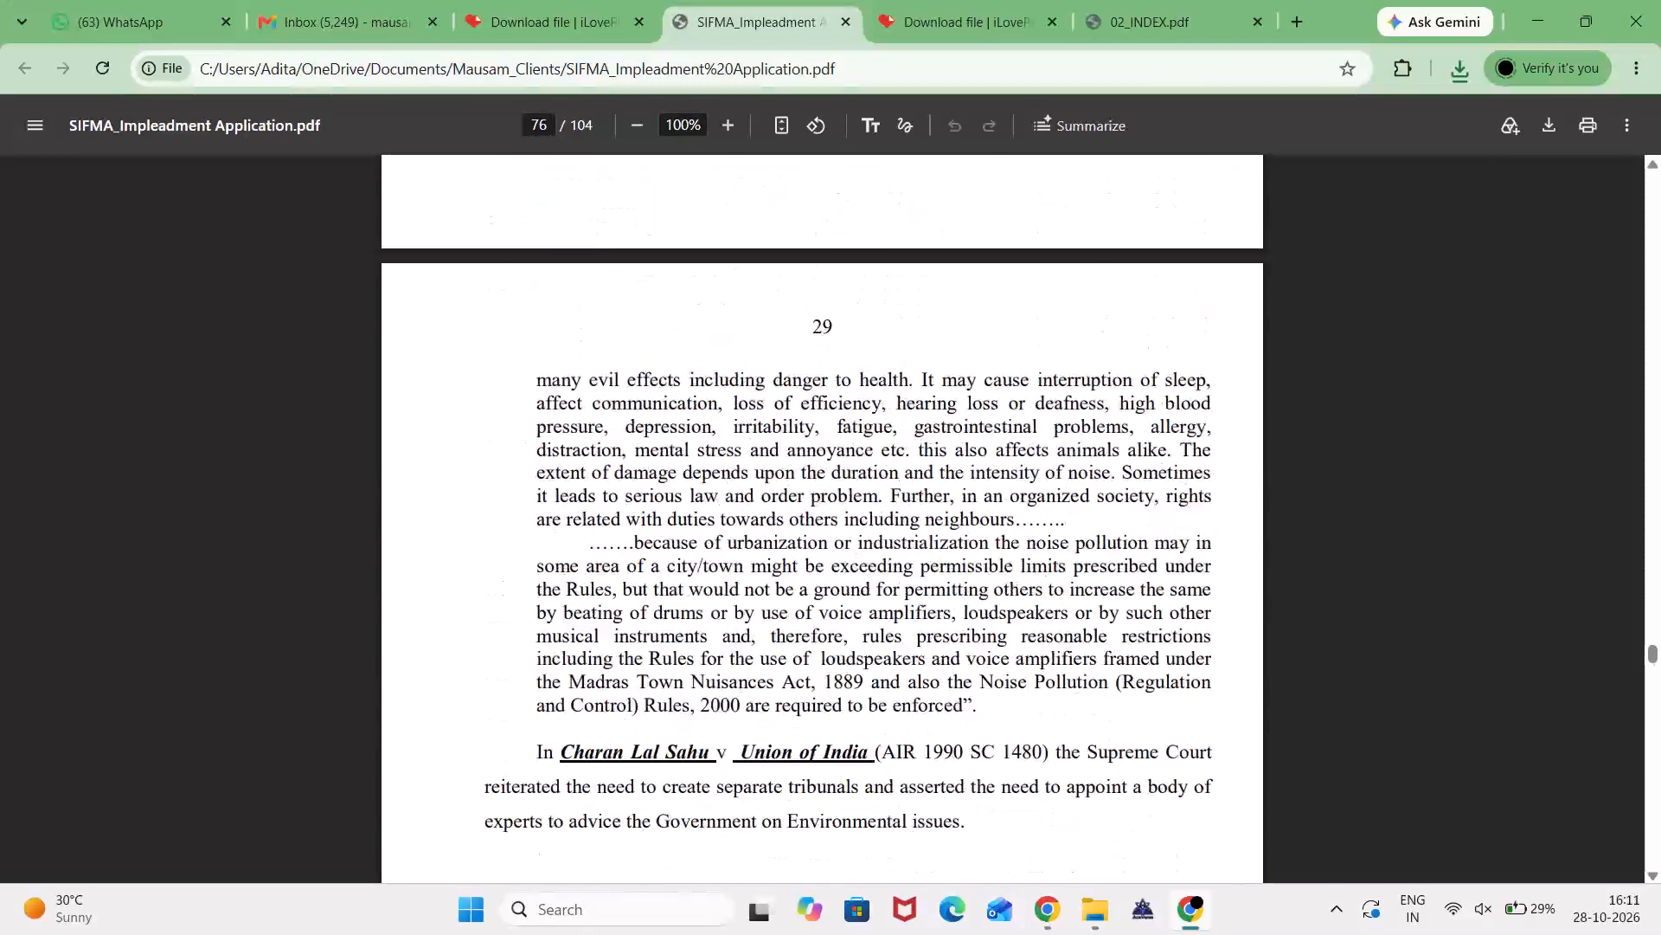
pyautogui.scroll(15, 926, 510)
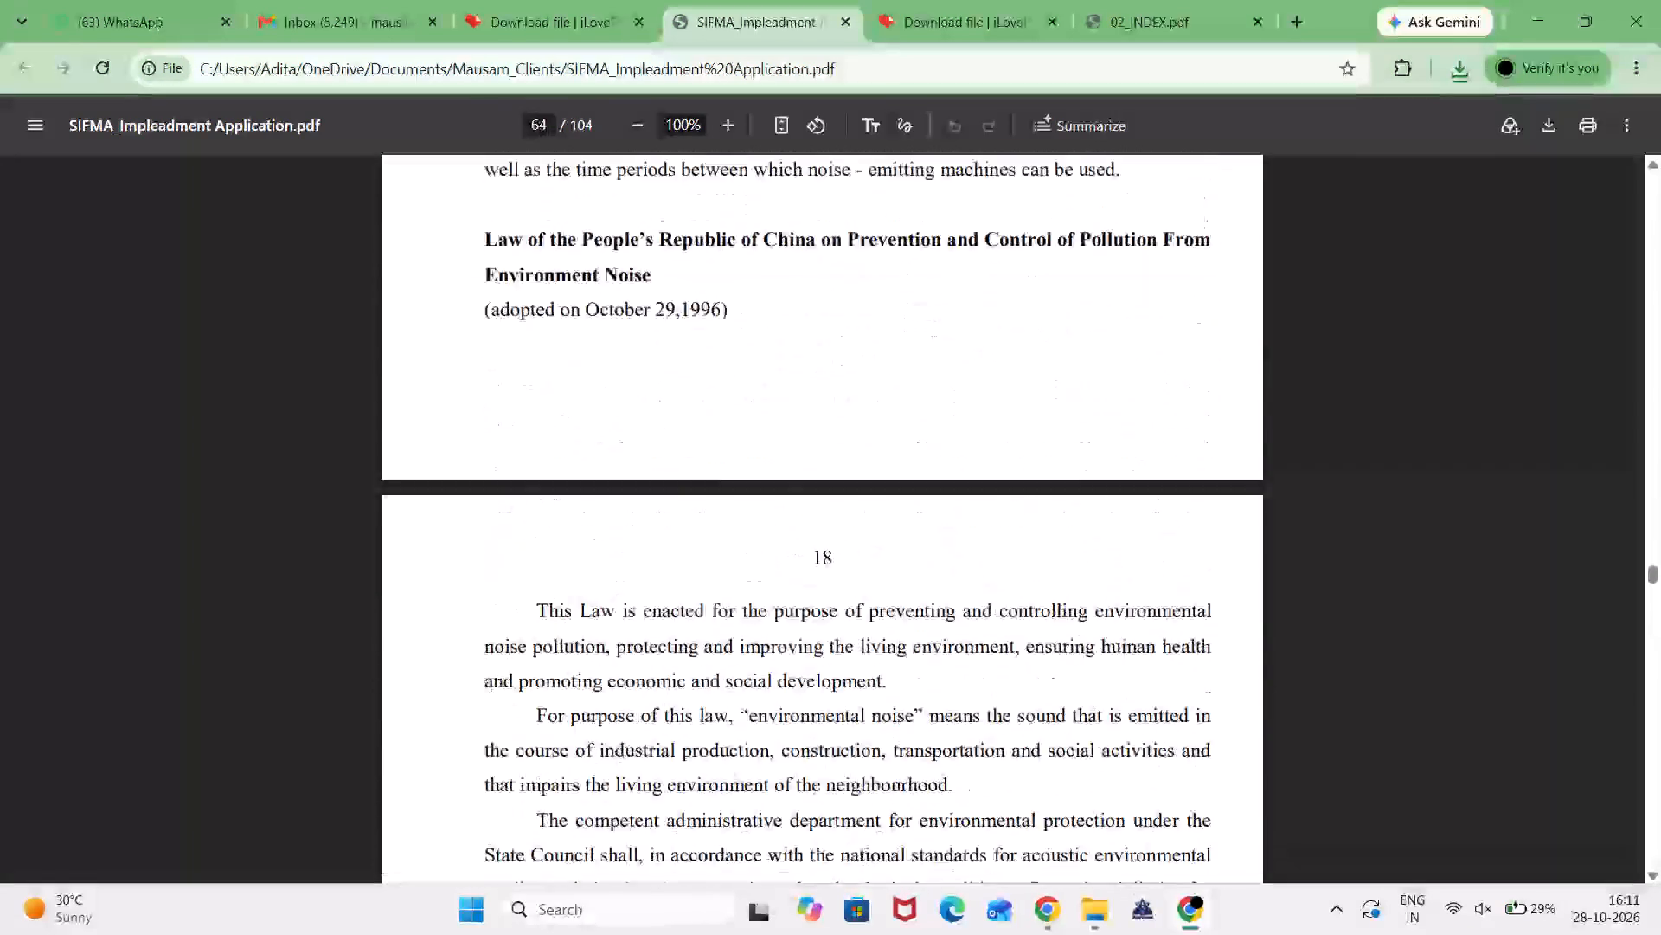
# Look back through the annexures and petition of the merged PDF to review the index on page 1.
pyautogui.scroll(15, 926, 510)
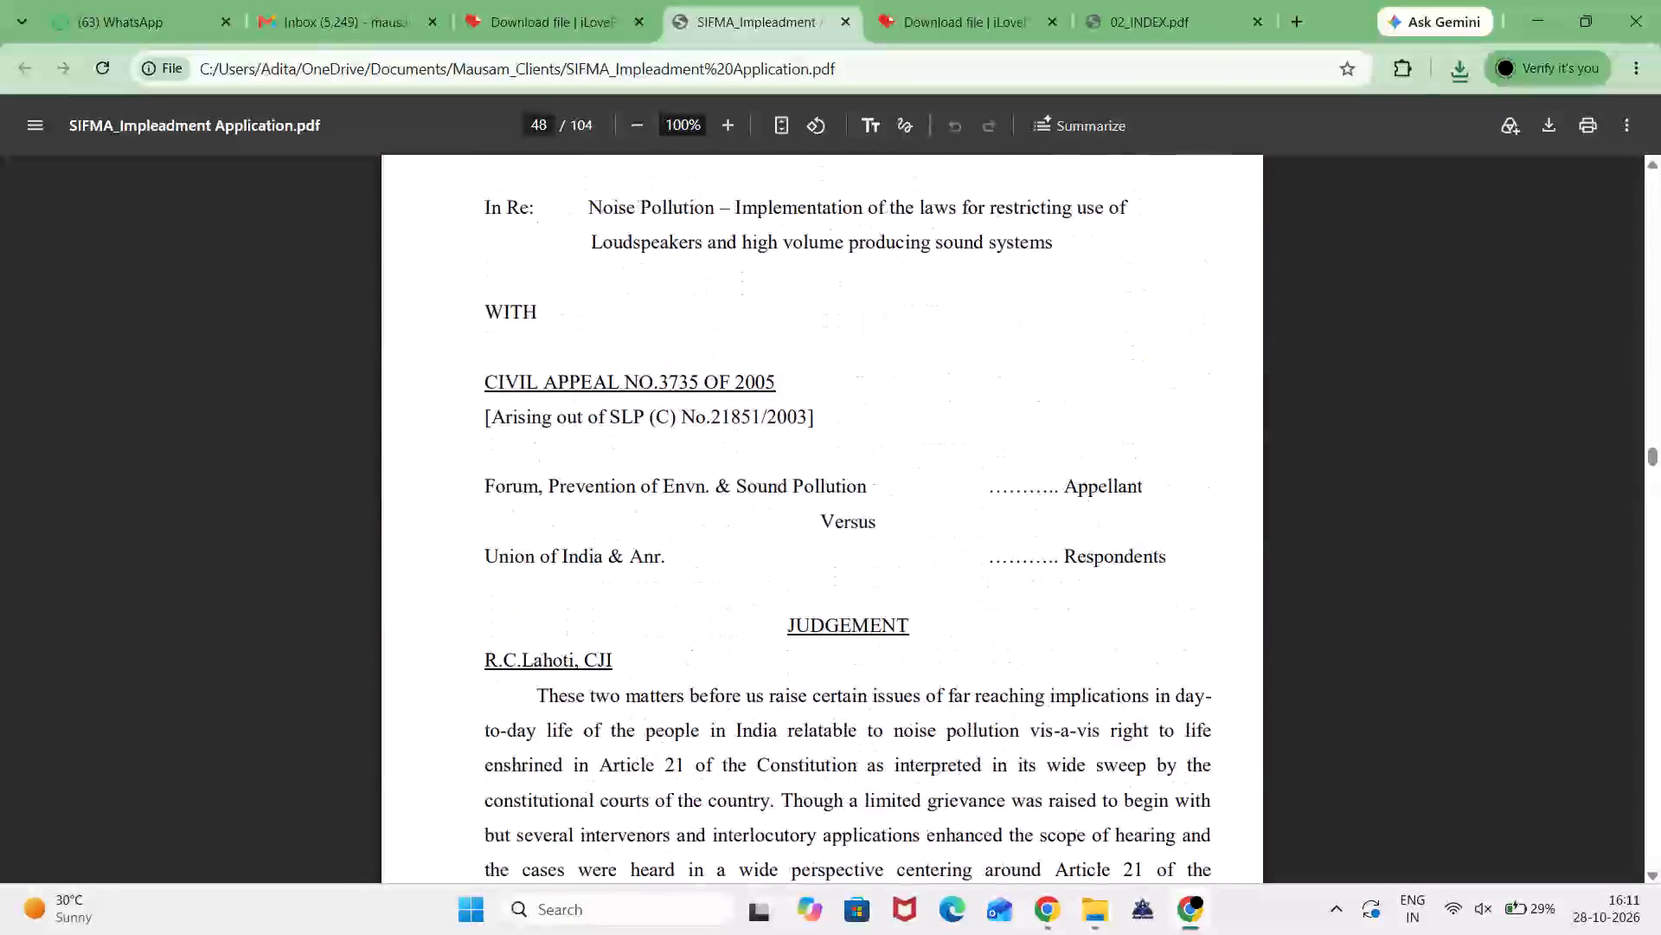
pyautogui.scroll(4, 926, 510)
pyautogui.scroll(-1, 926, 510)
pyautogui.scroll(5, 839, 661)
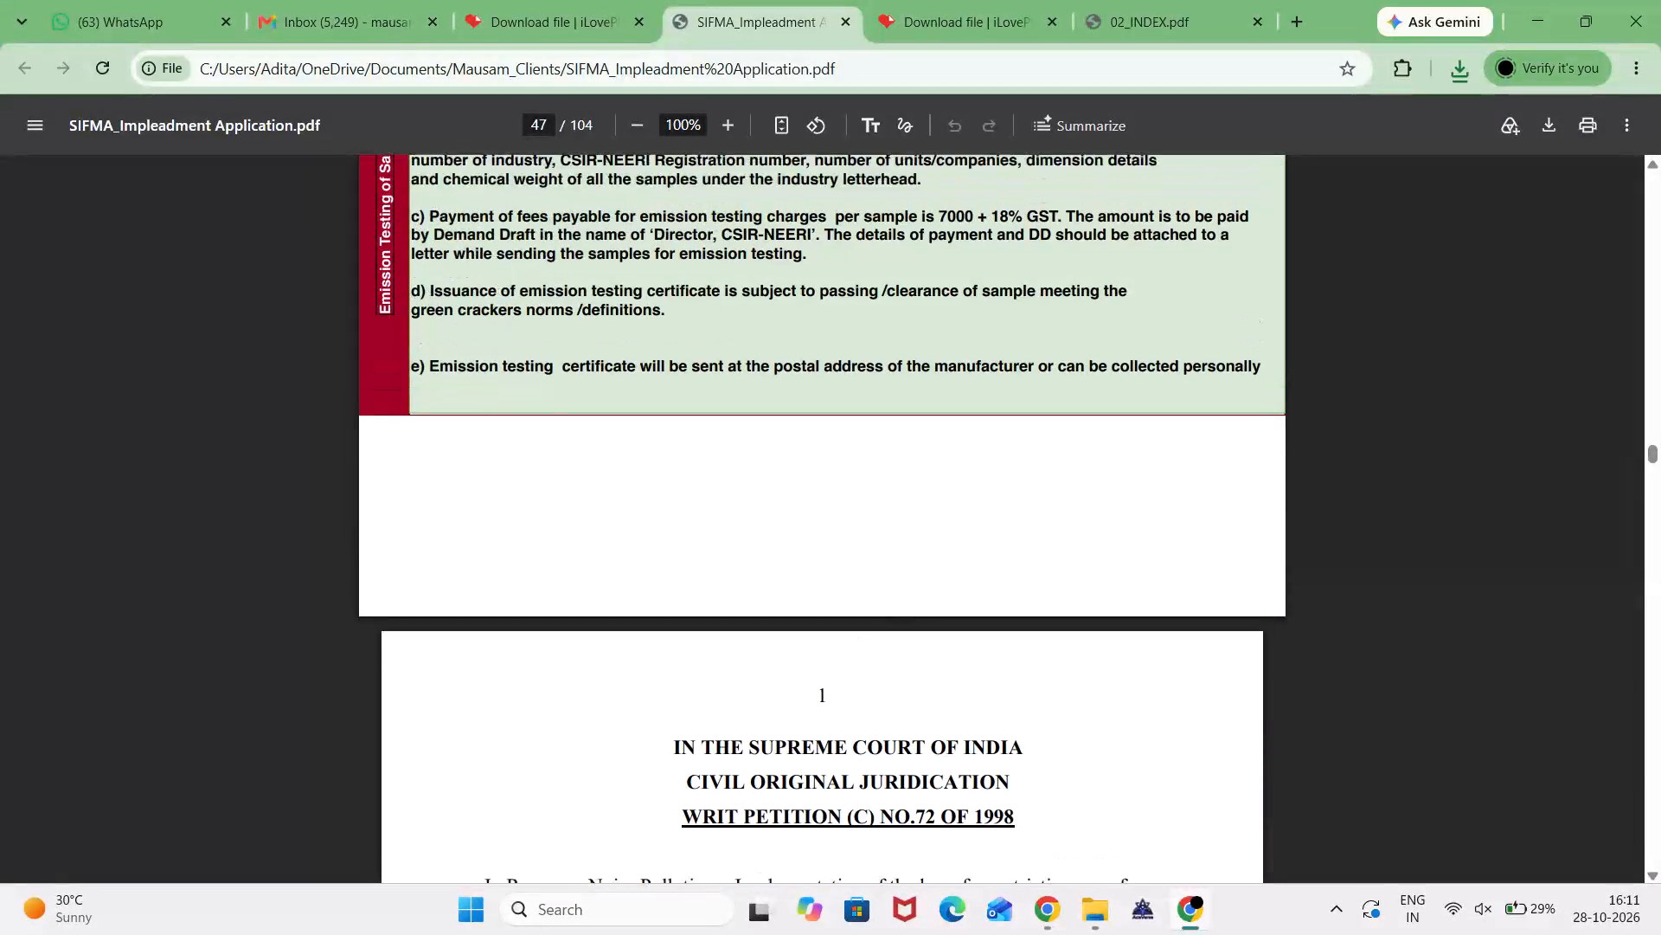
pyautogui.scroll(20, 839, 661)
pyautogui.scroll(6, 839, 661)
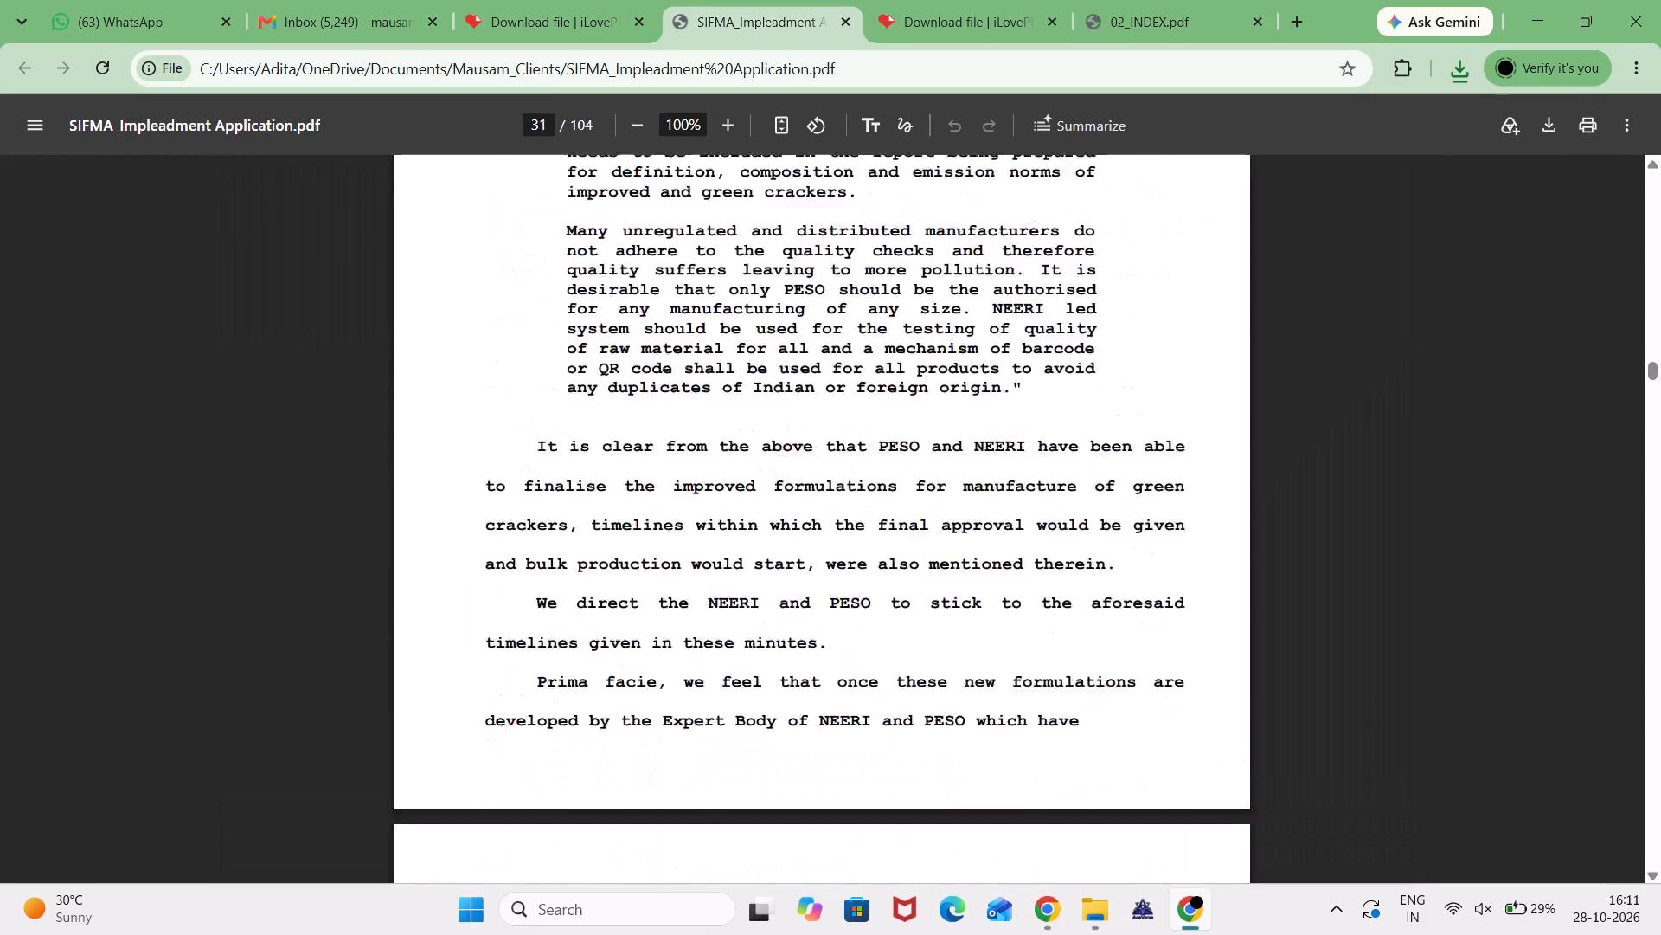
pyautogui.scroll(20, 839, 661)
pyautogui.scroll(6, 839, 661)
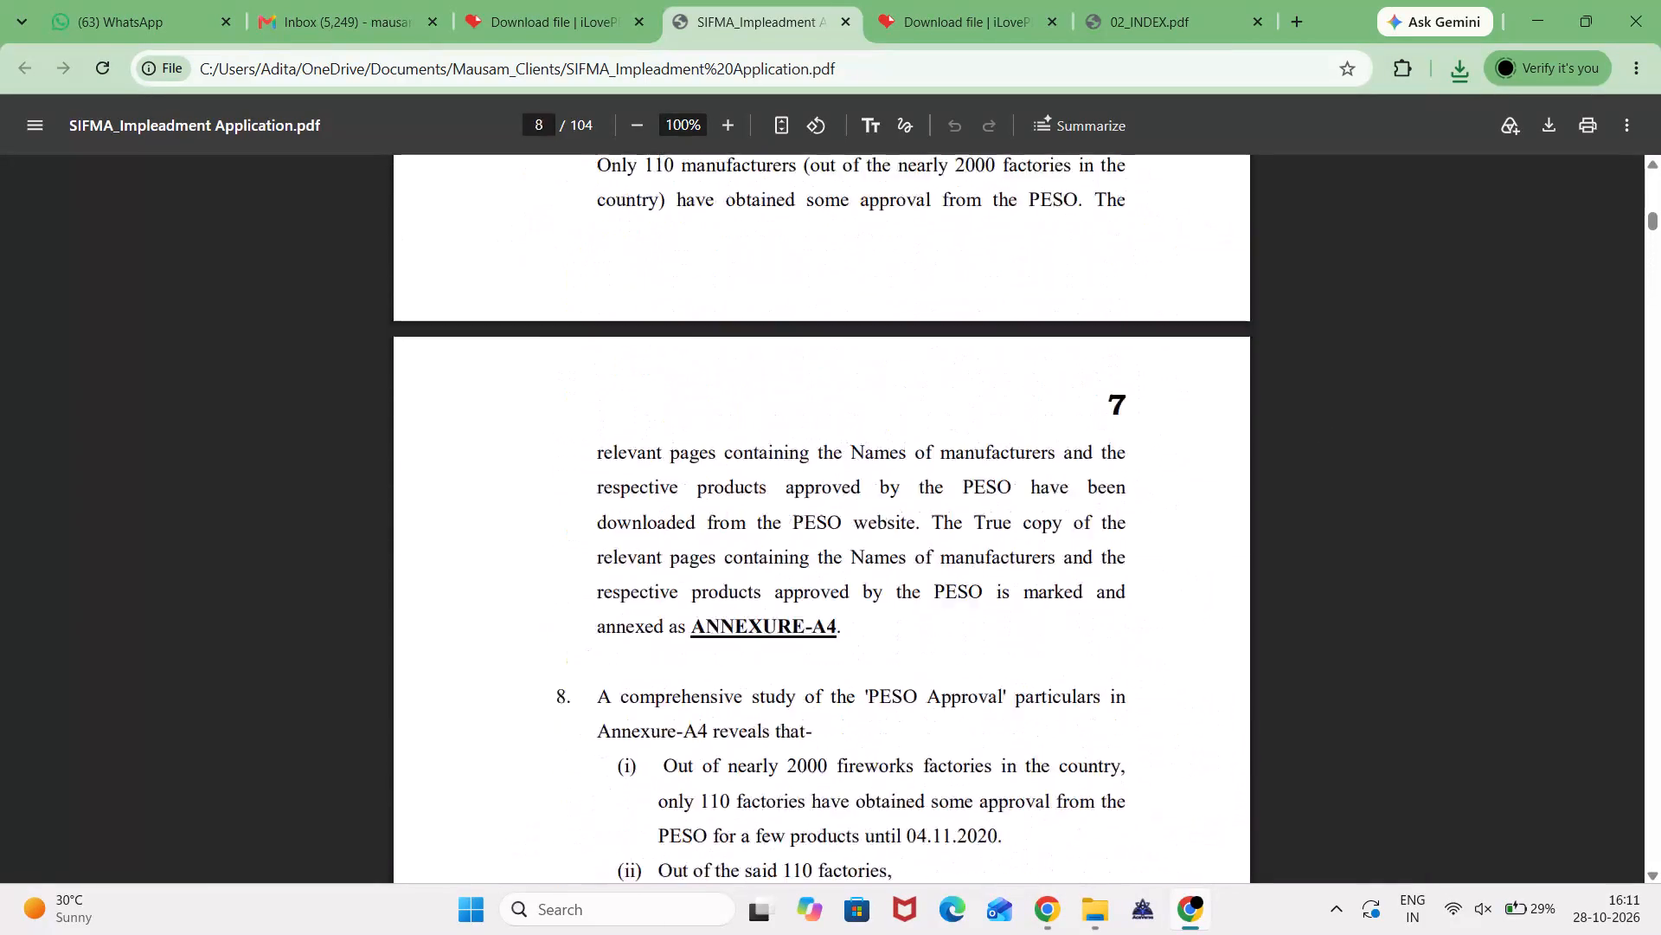
pyautogui.scroll(11, 839, 661)
pyautogui.scroll(-2, 839, 661)
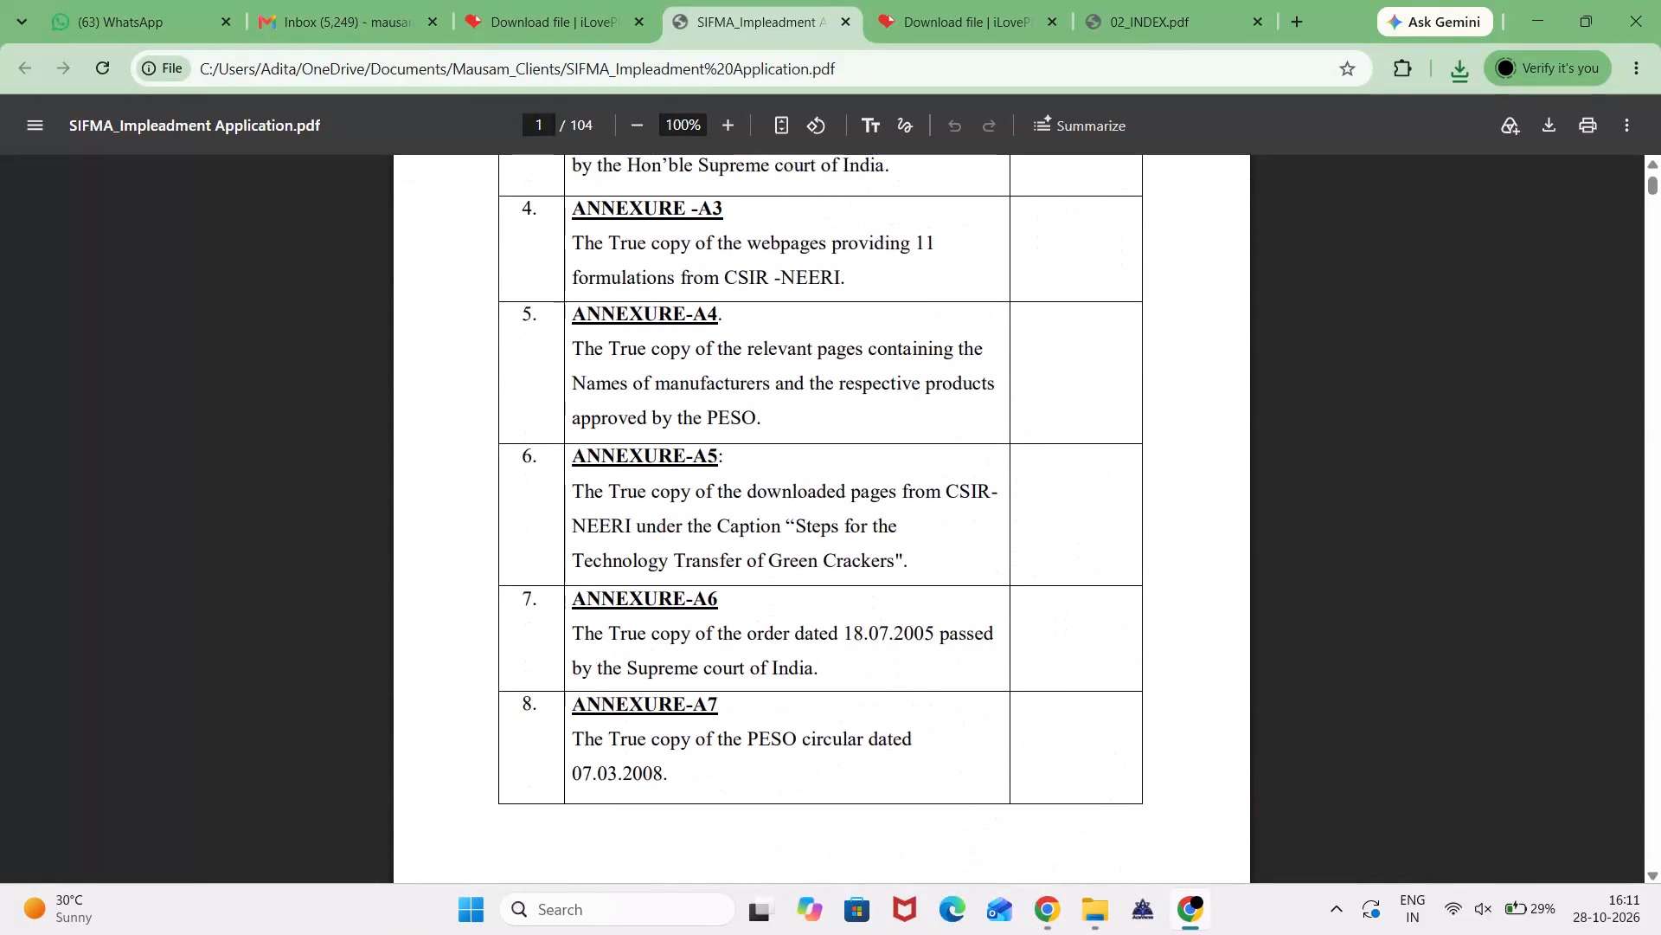
# Read through the impleadment application pages and check the notarised affidavit that follows them.
pyautogui.scroll(-6, 839, 661)
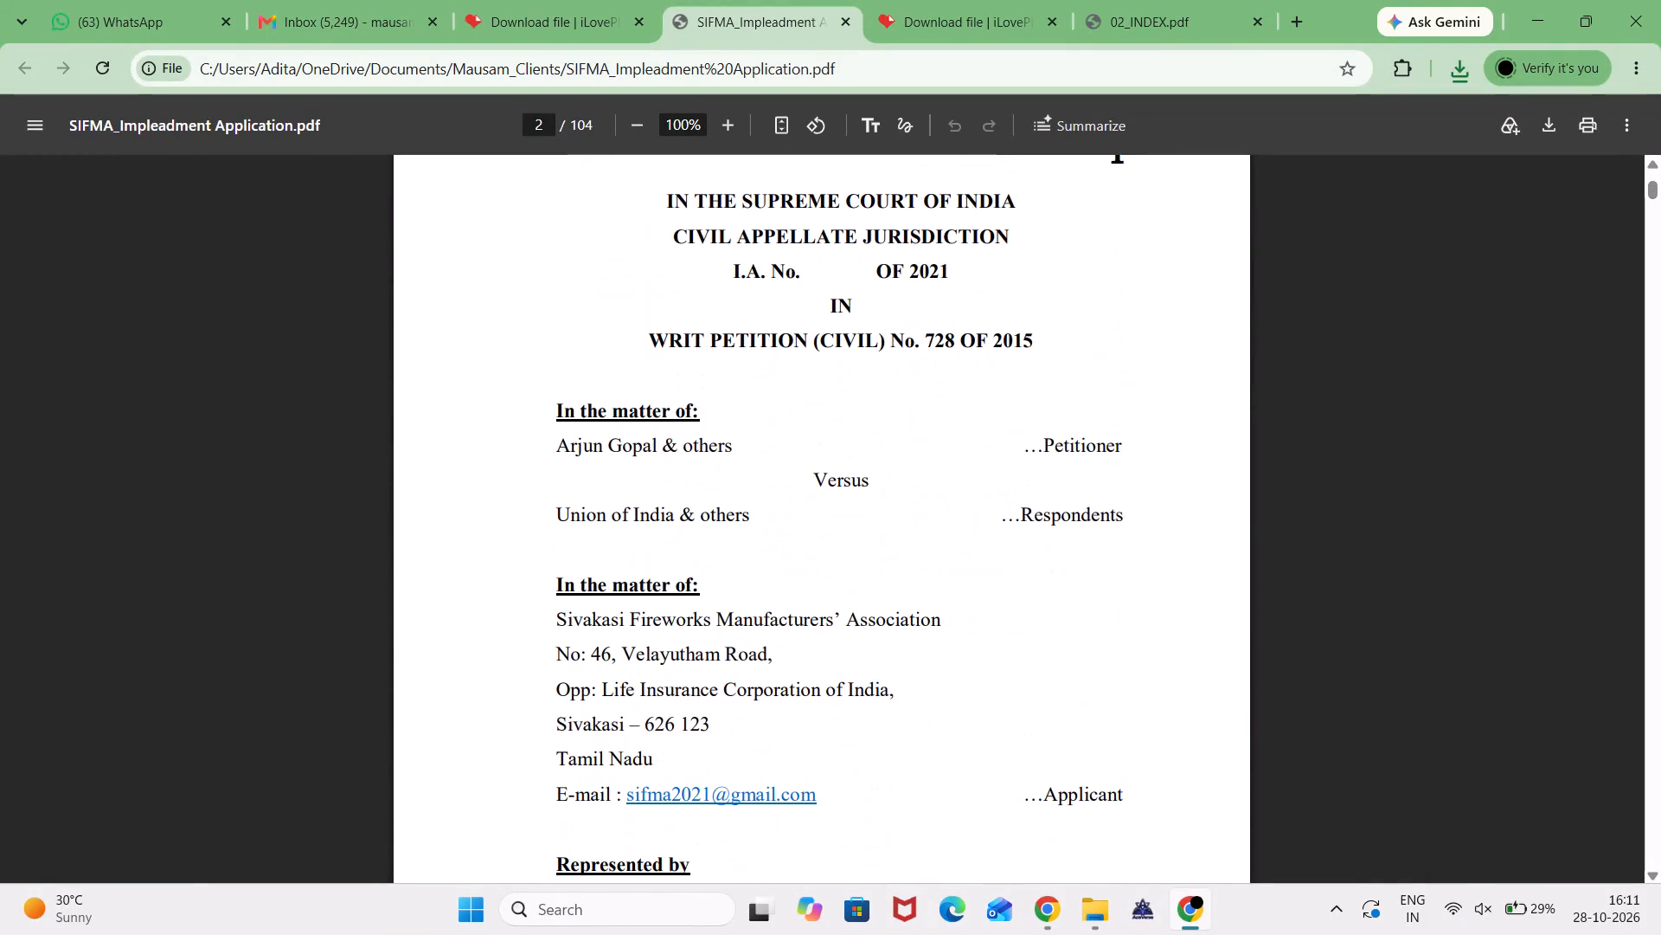
pyautogui.scroll(-10, 839, 661)
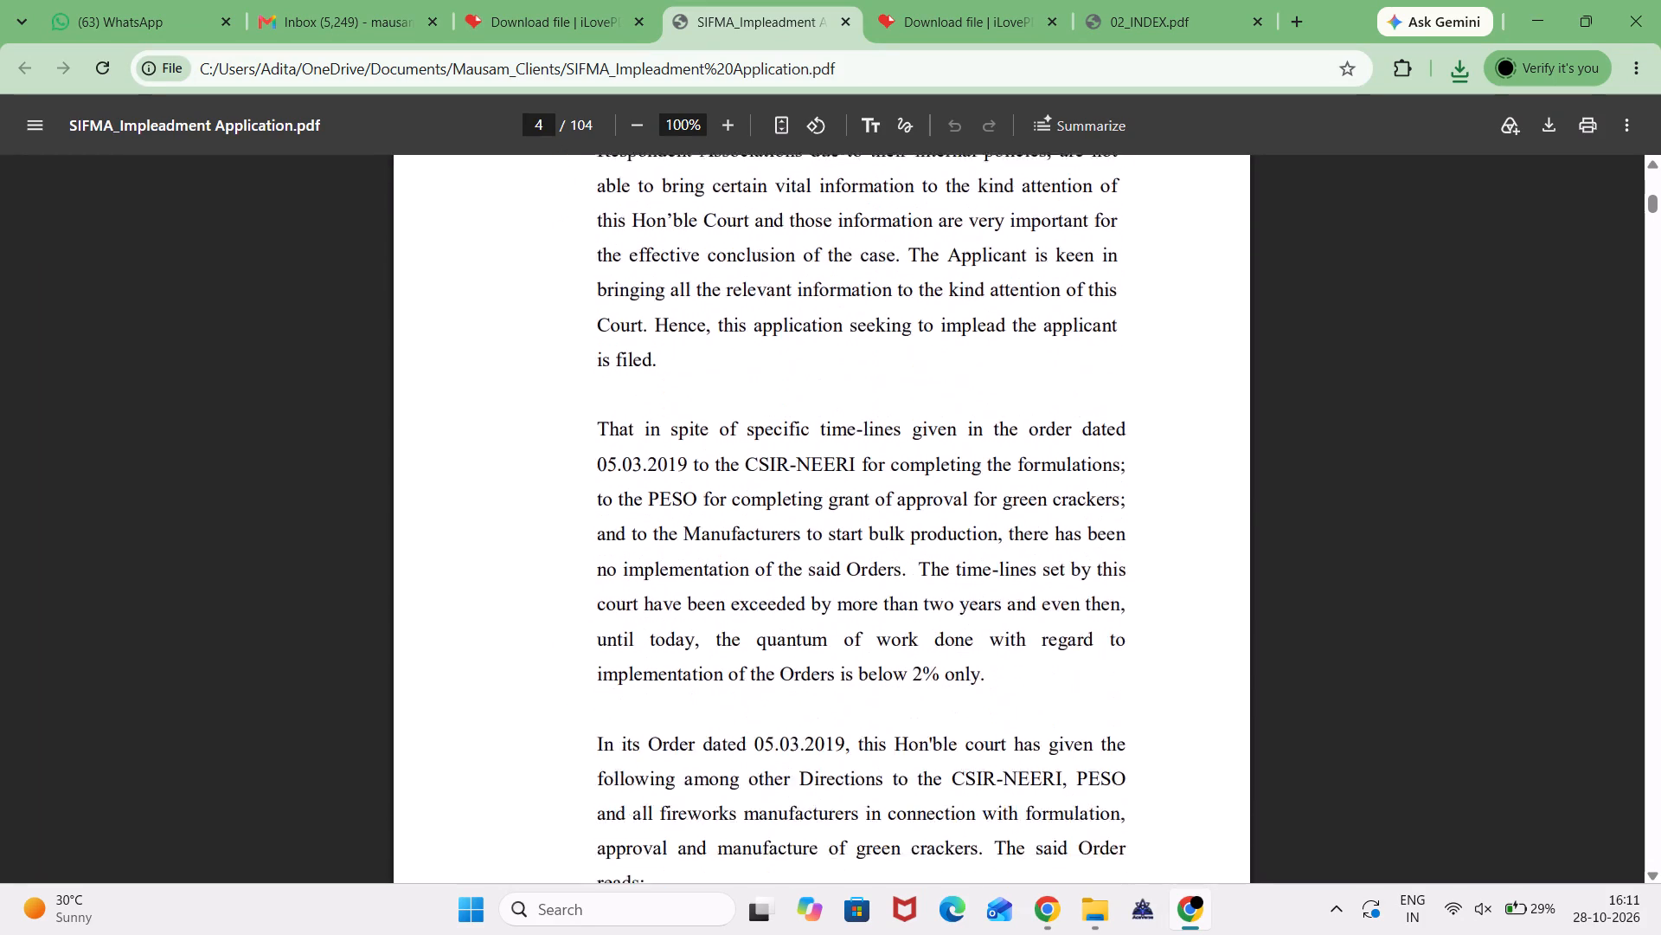
pyautogui.scroll(-11, 839, 661)
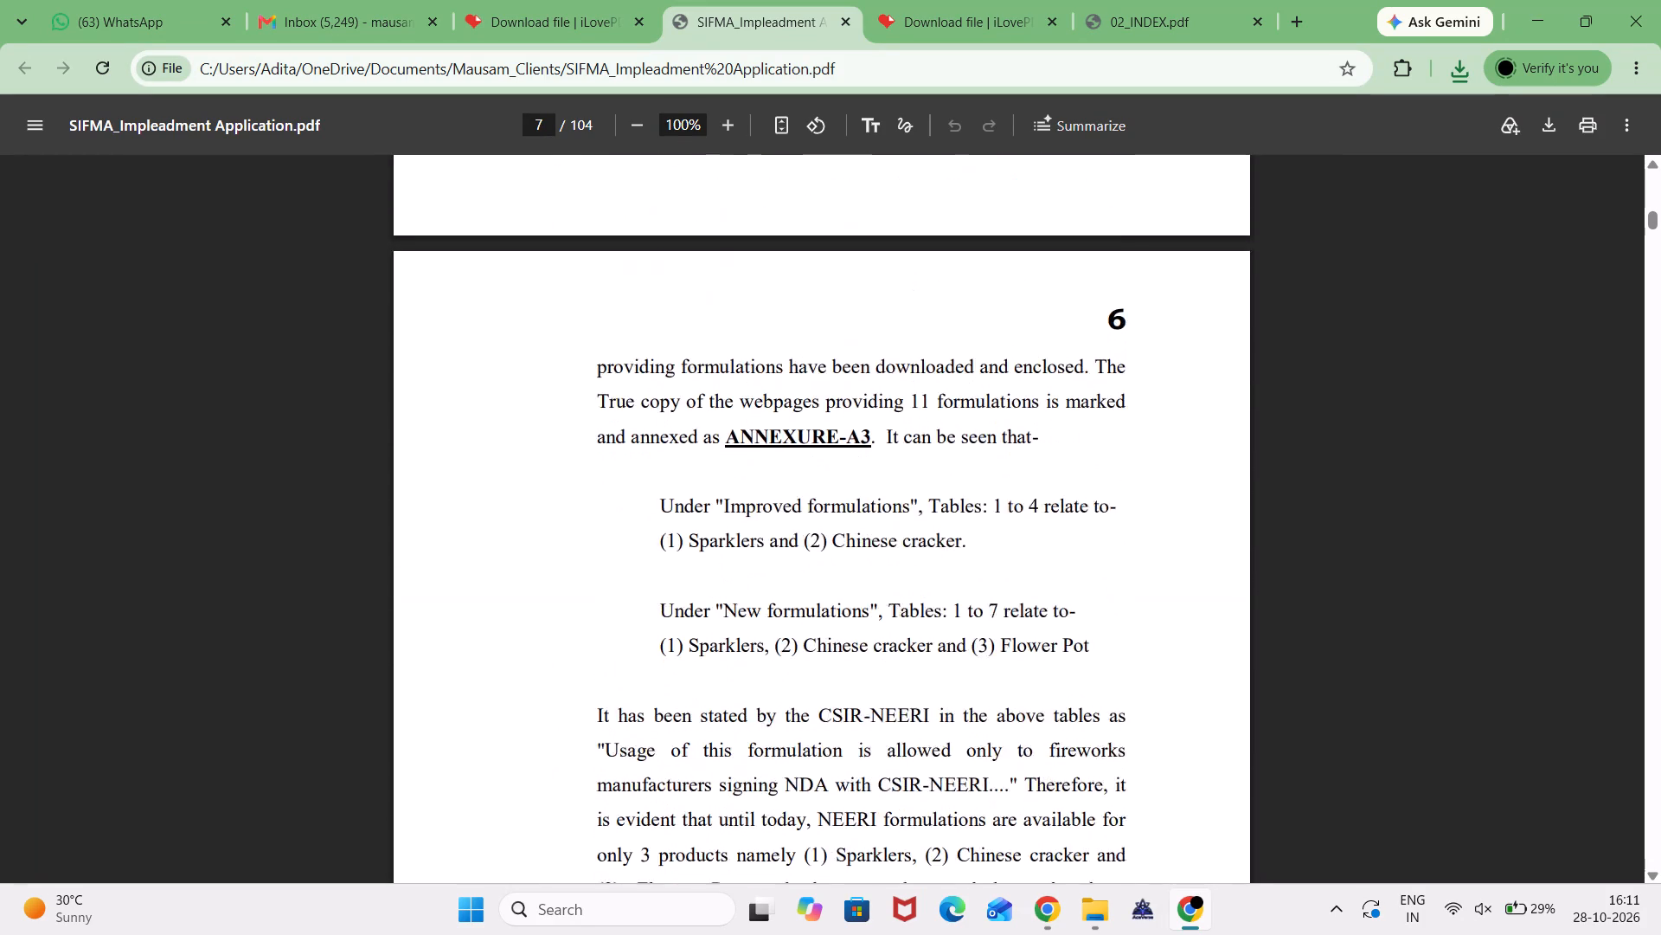
pyautogui.scroll(-10, 839, 661)
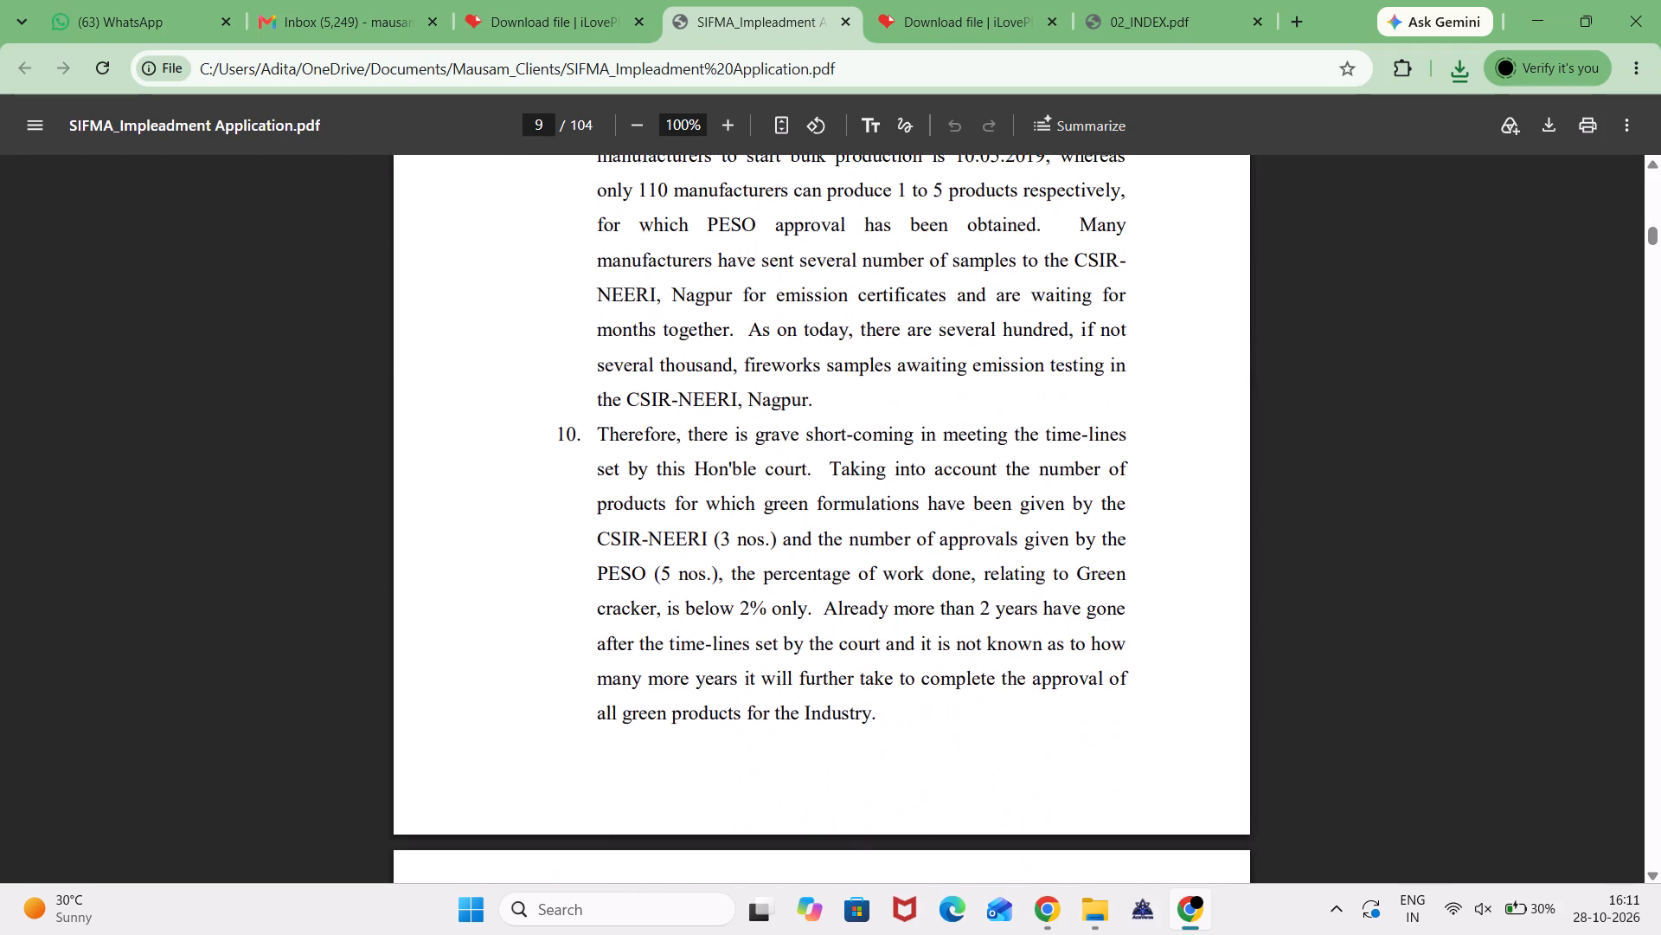
pyautogui.scroll(-10, 839, 661)
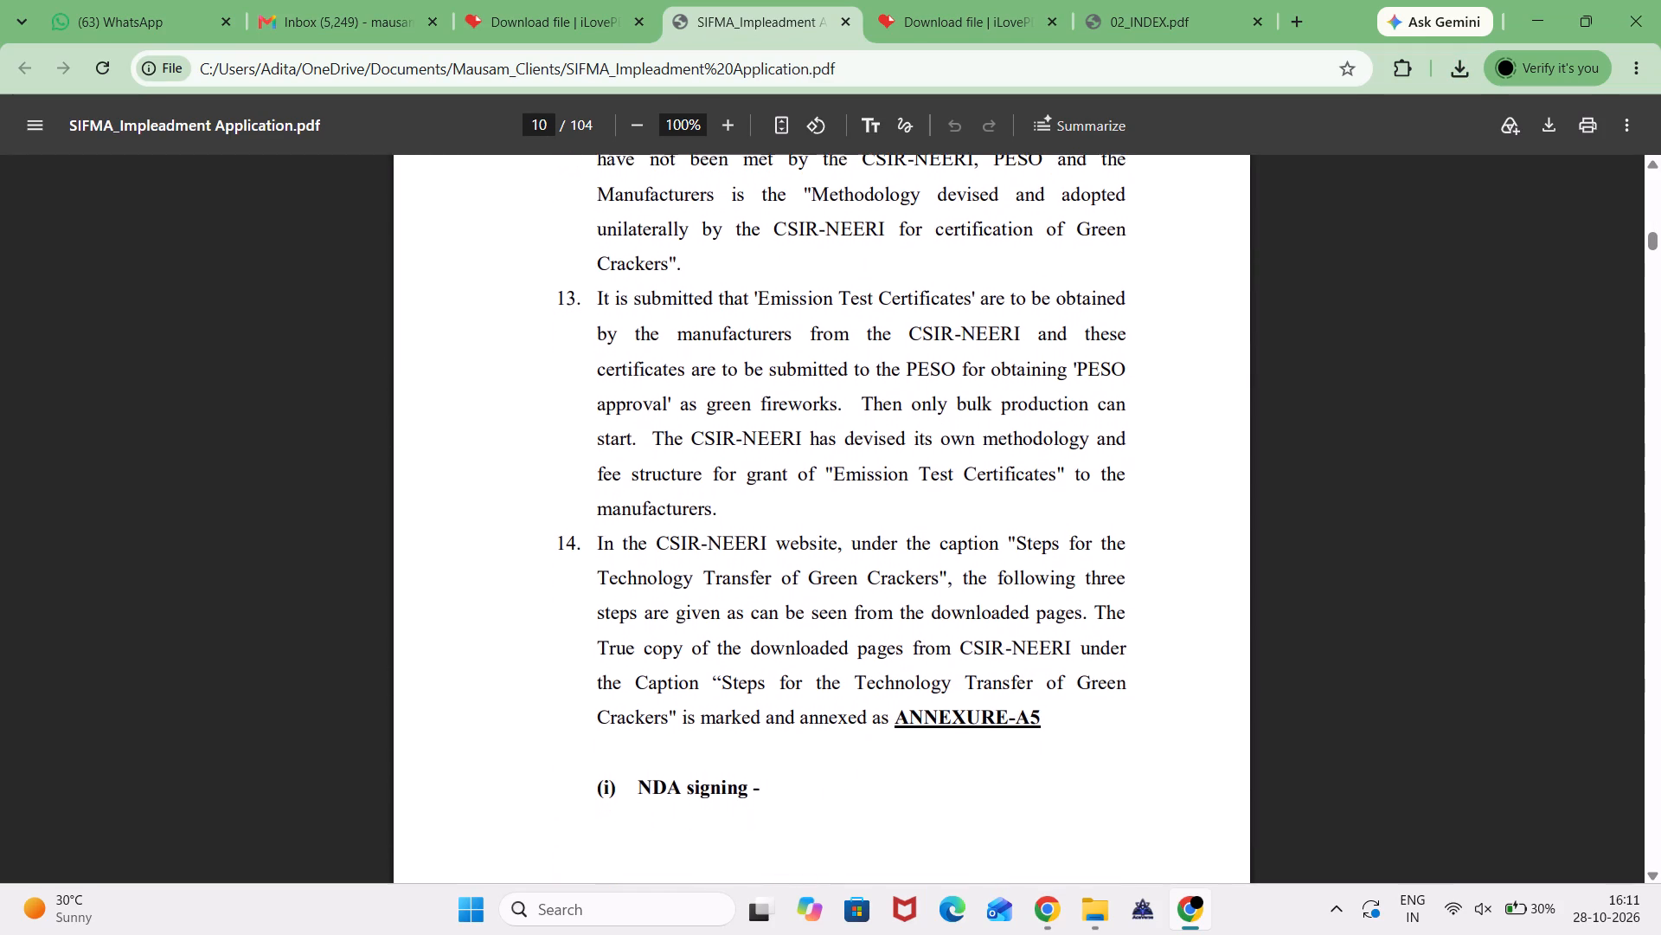
pyautogui.scroll(-10, 839, 661)
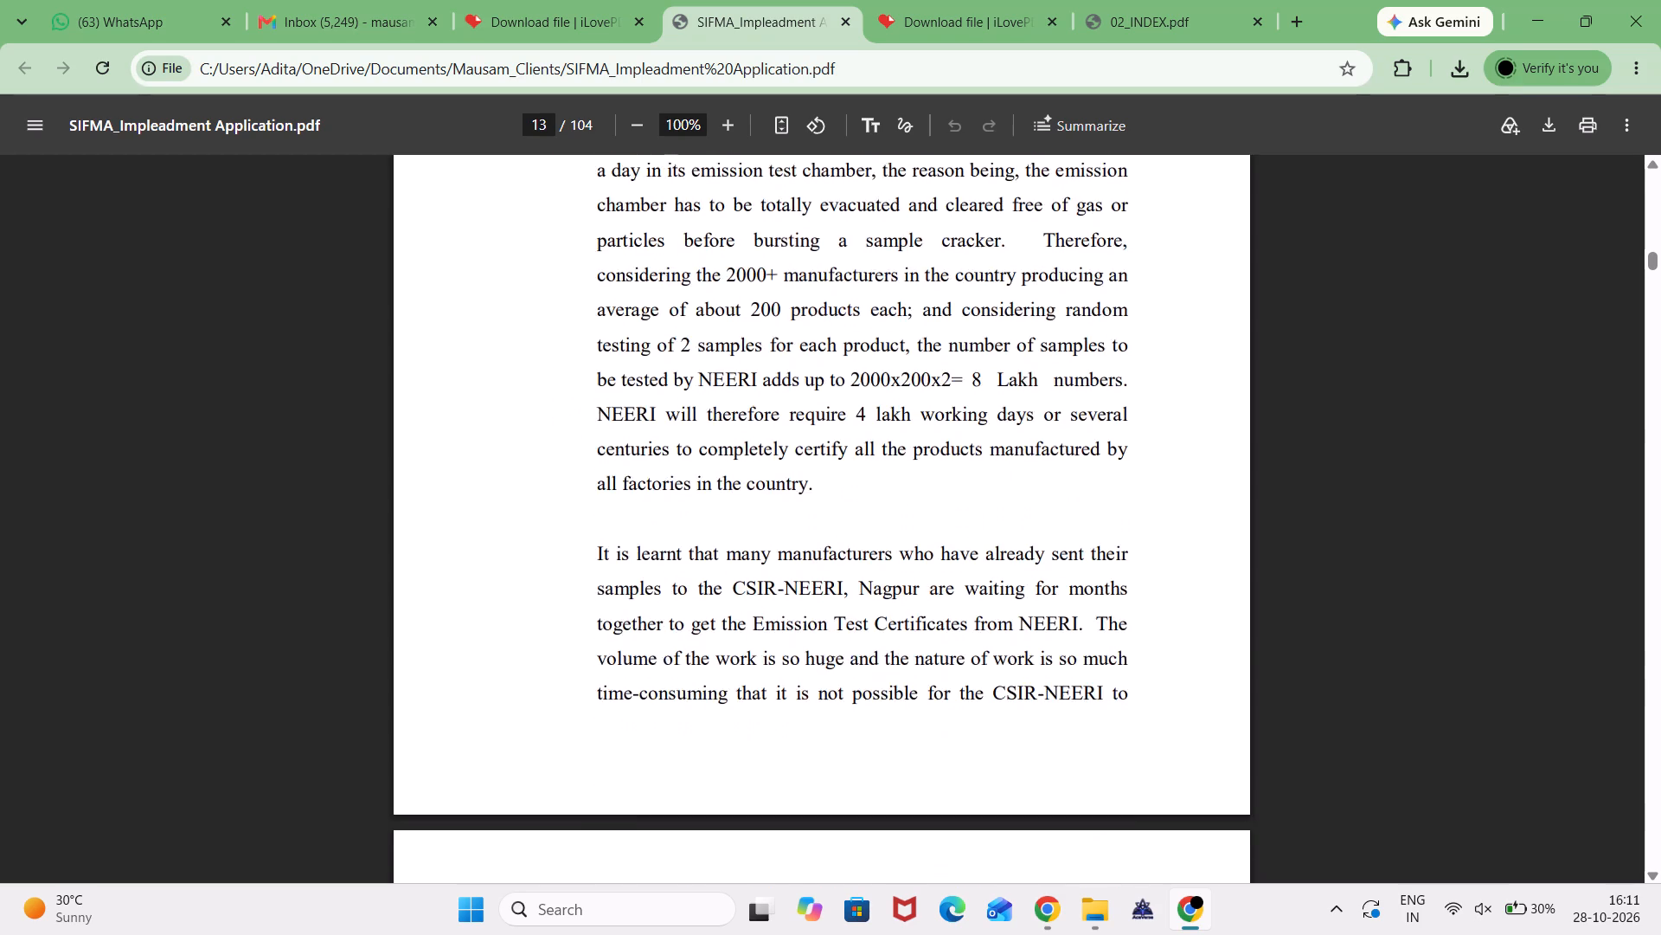
pyautogui.scroll(-10, 839, 661)
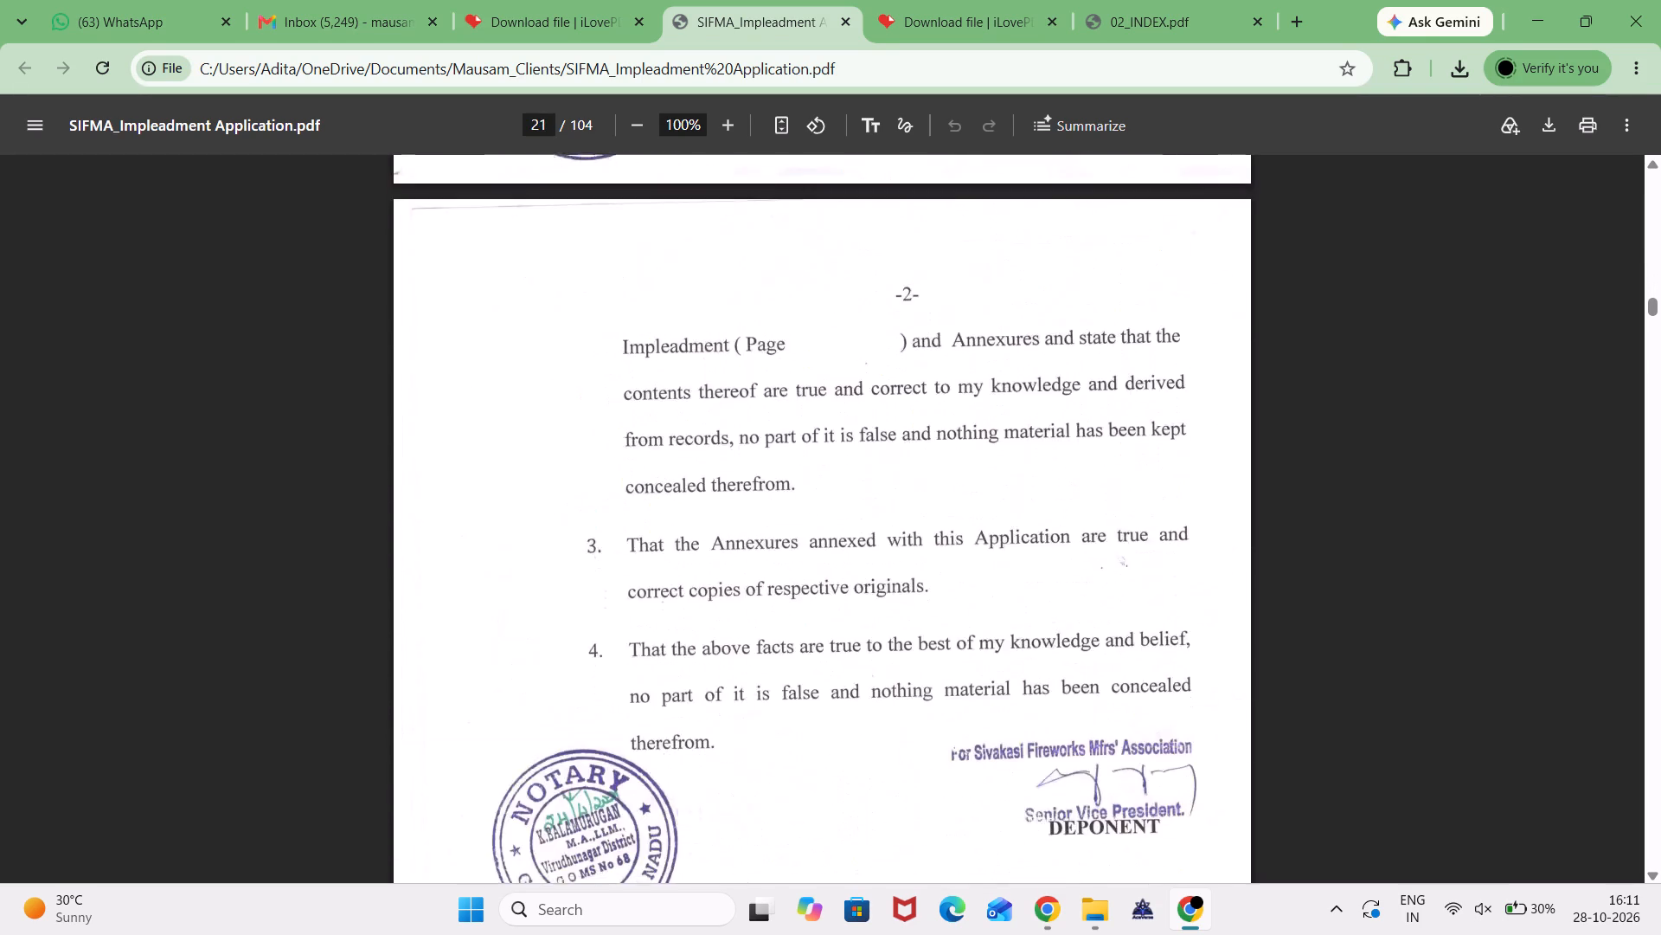
pyautogui.scroll(-2, 839, 661)
pyautogui.scroll(3, 839, 661)
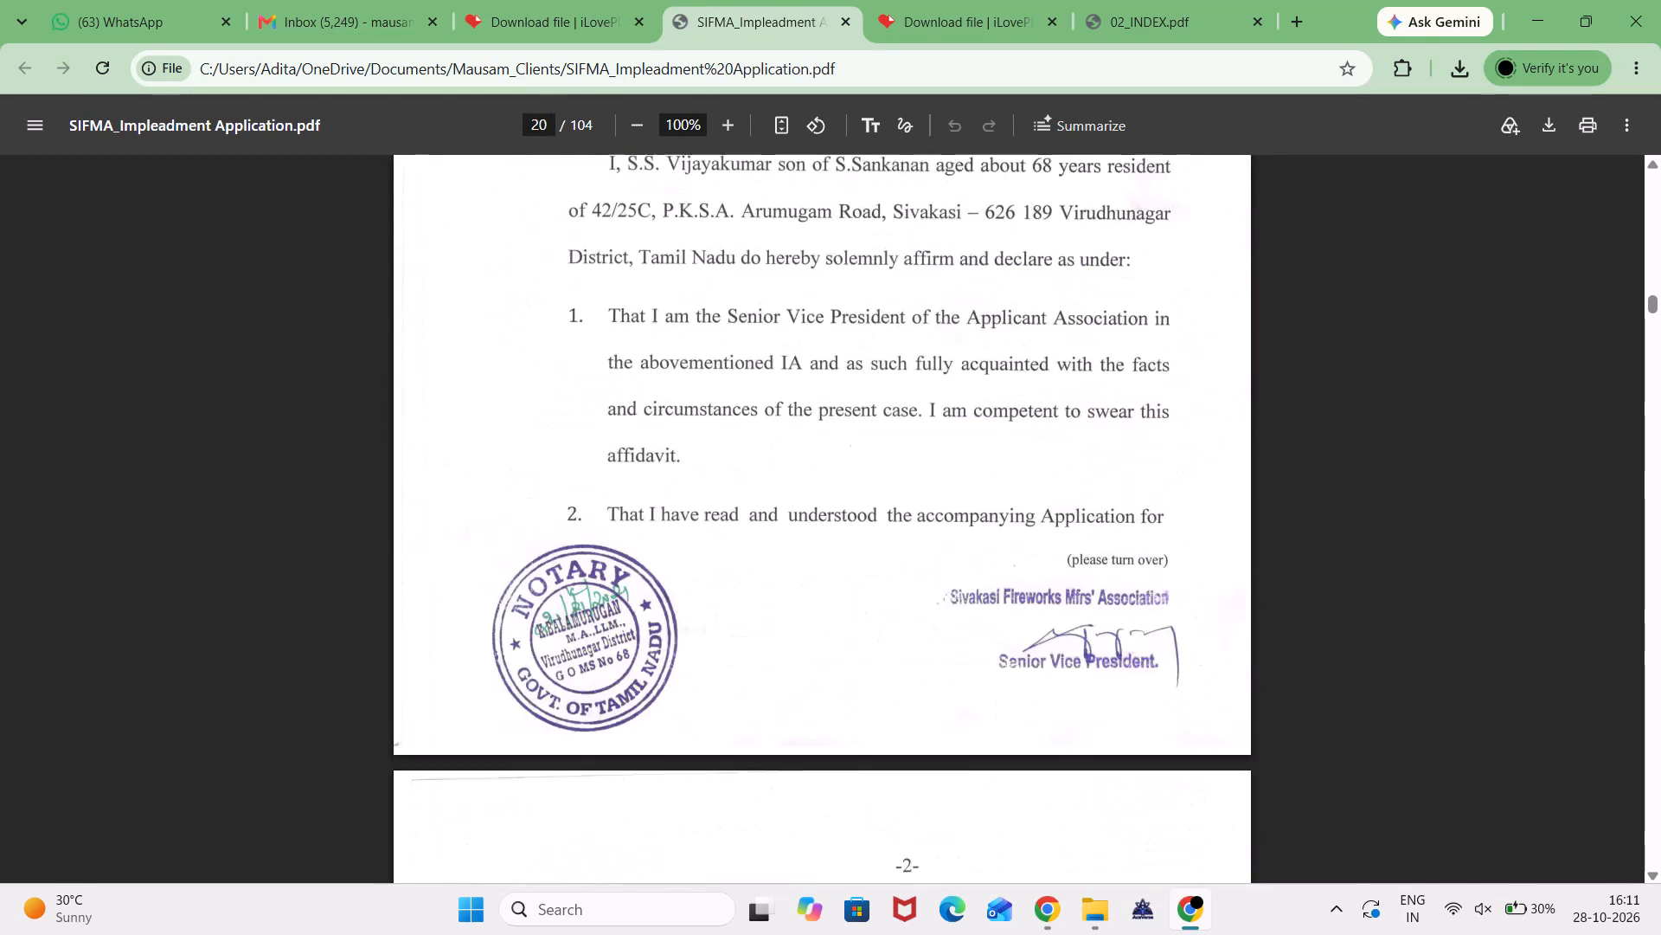
pyautogui.scroll(2, 839, 661)
# Examine the annexures after the affidavit, from the court order through the CSIR-NEERI pages to the end of the noise pollution judgment.
pyautogui.scroll(-20, 839, 661)
pyautogui.scroll(-9, 839, 661)
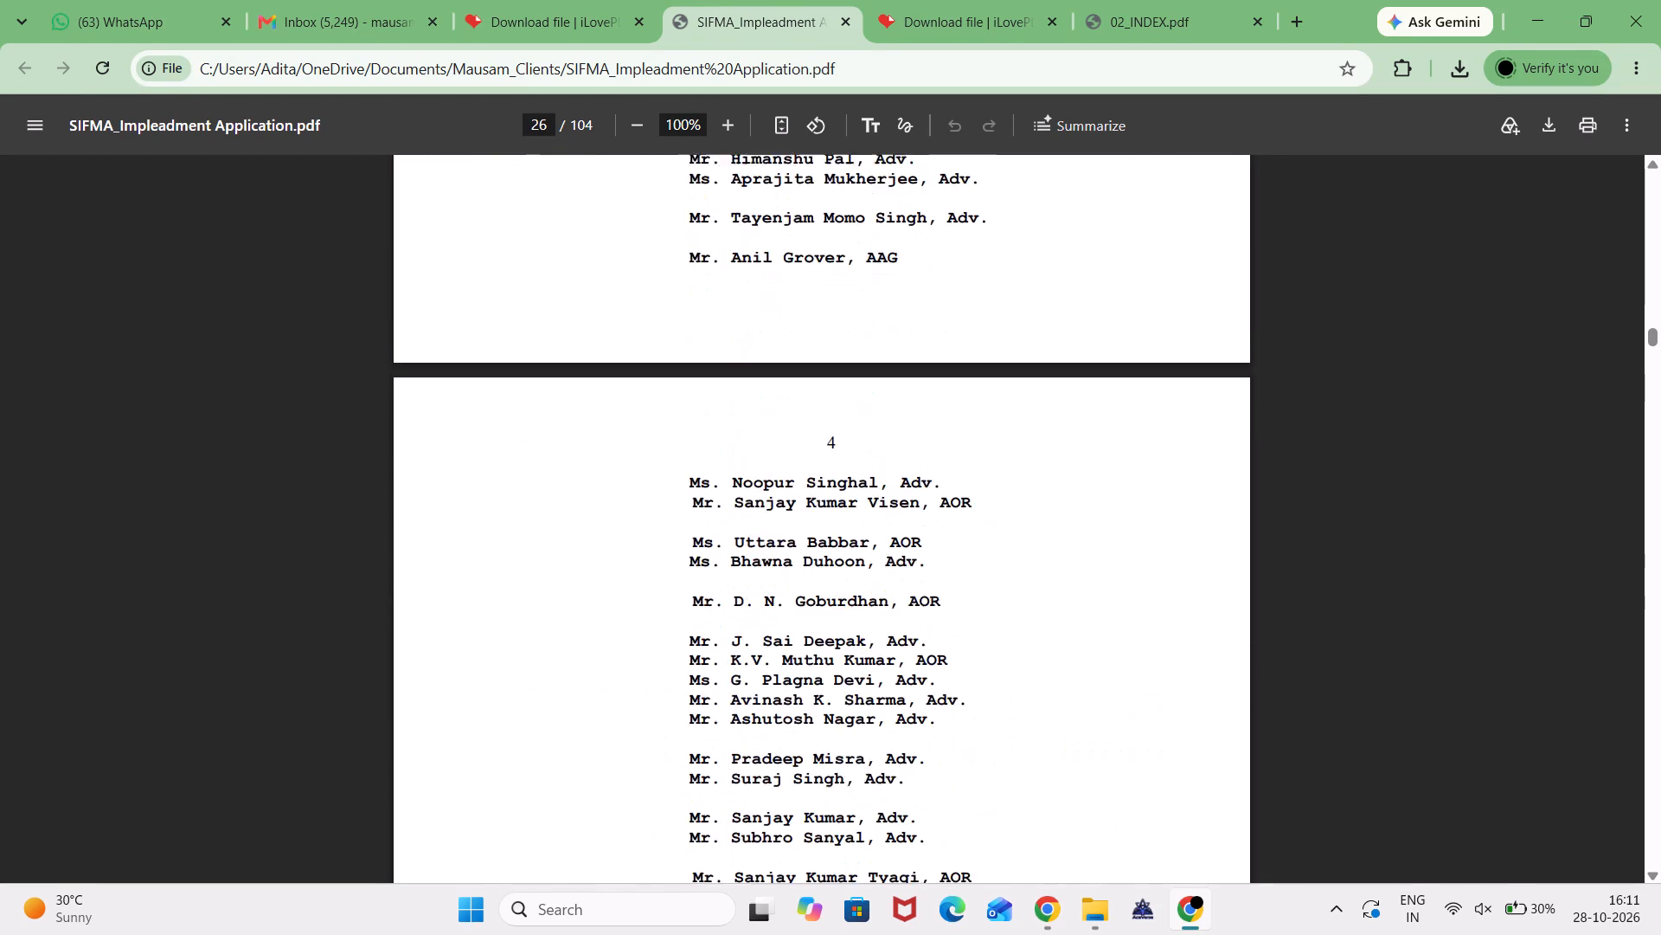
pyautogui.scroll(-20, 839, 661)
pyautogui.scroll(-20, 839, 661)
pyautogui.scroll(-2, 839, 661)
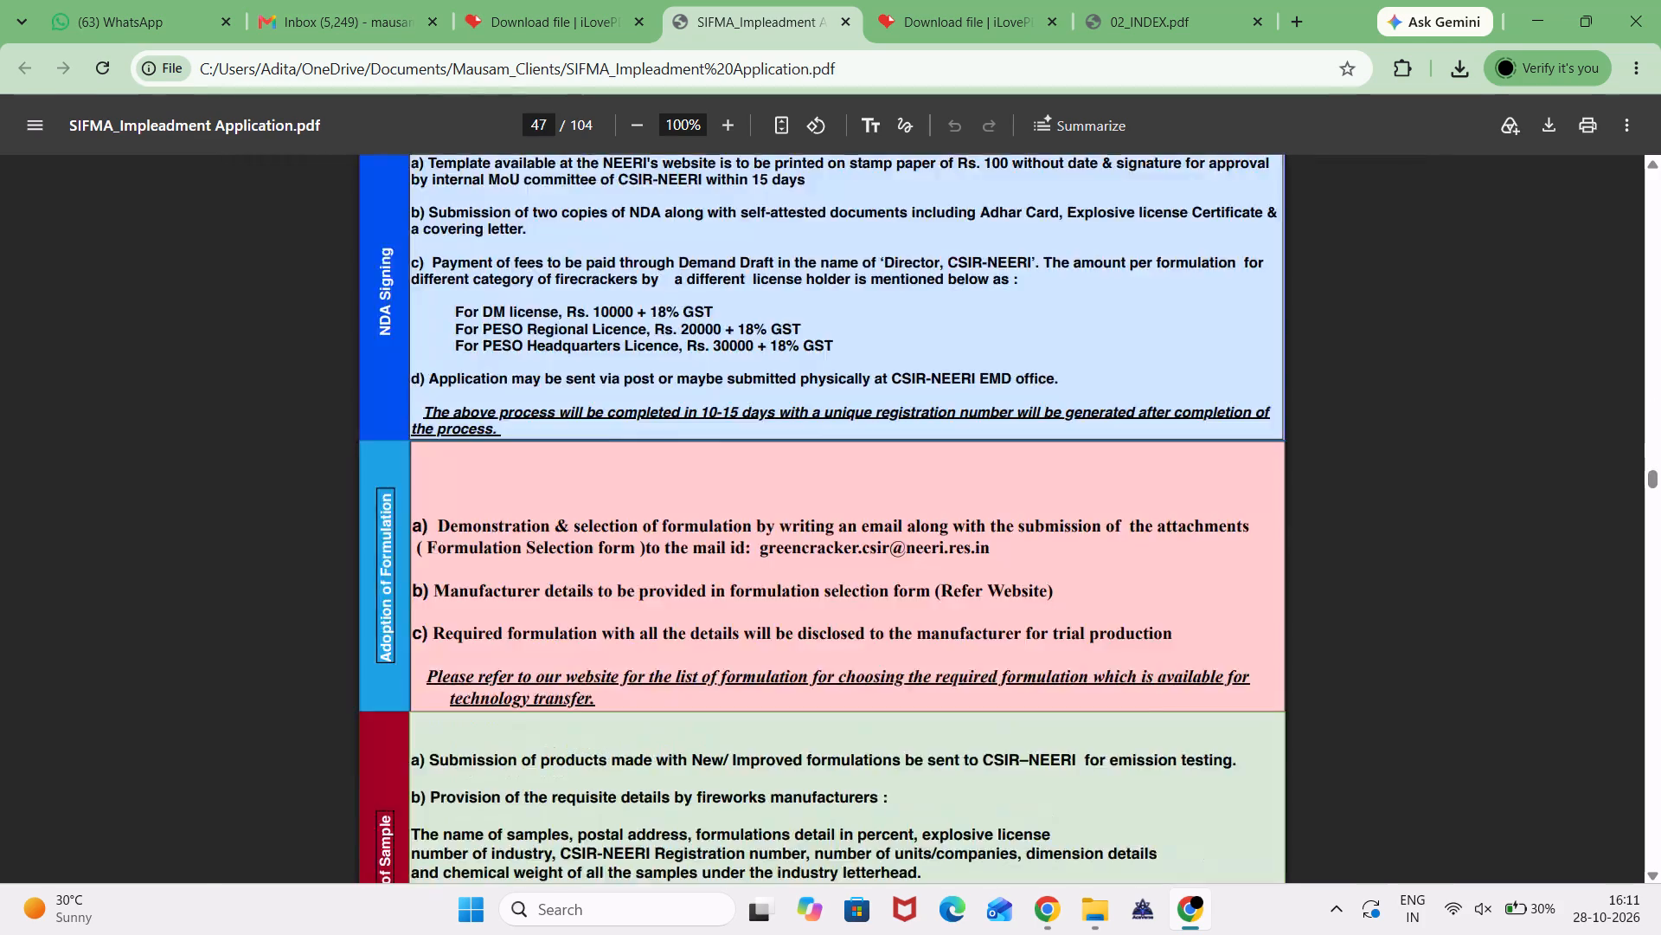
pyautogui.scroll(-18, 839, 661)
pyautogui.scroll(-17, 839, 661)
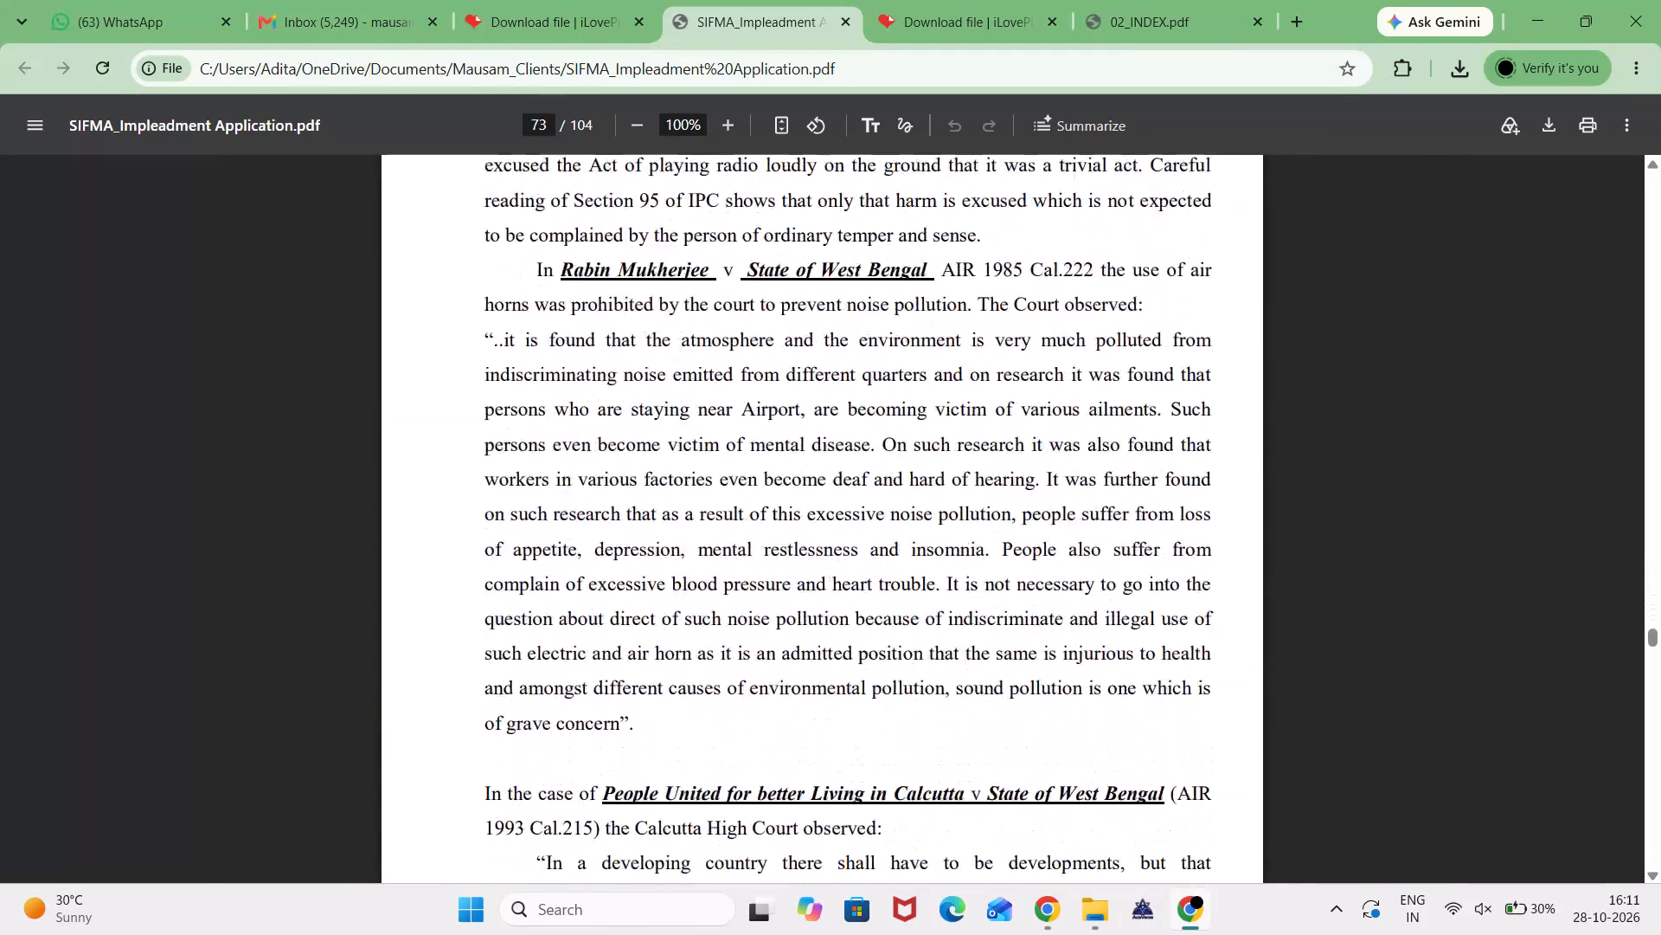
pyautogui.scroll(-18, 839, 661)
pyautogui.scroll(-20, 839, 661)
pyautogui.scroll(-5, 839, 661)
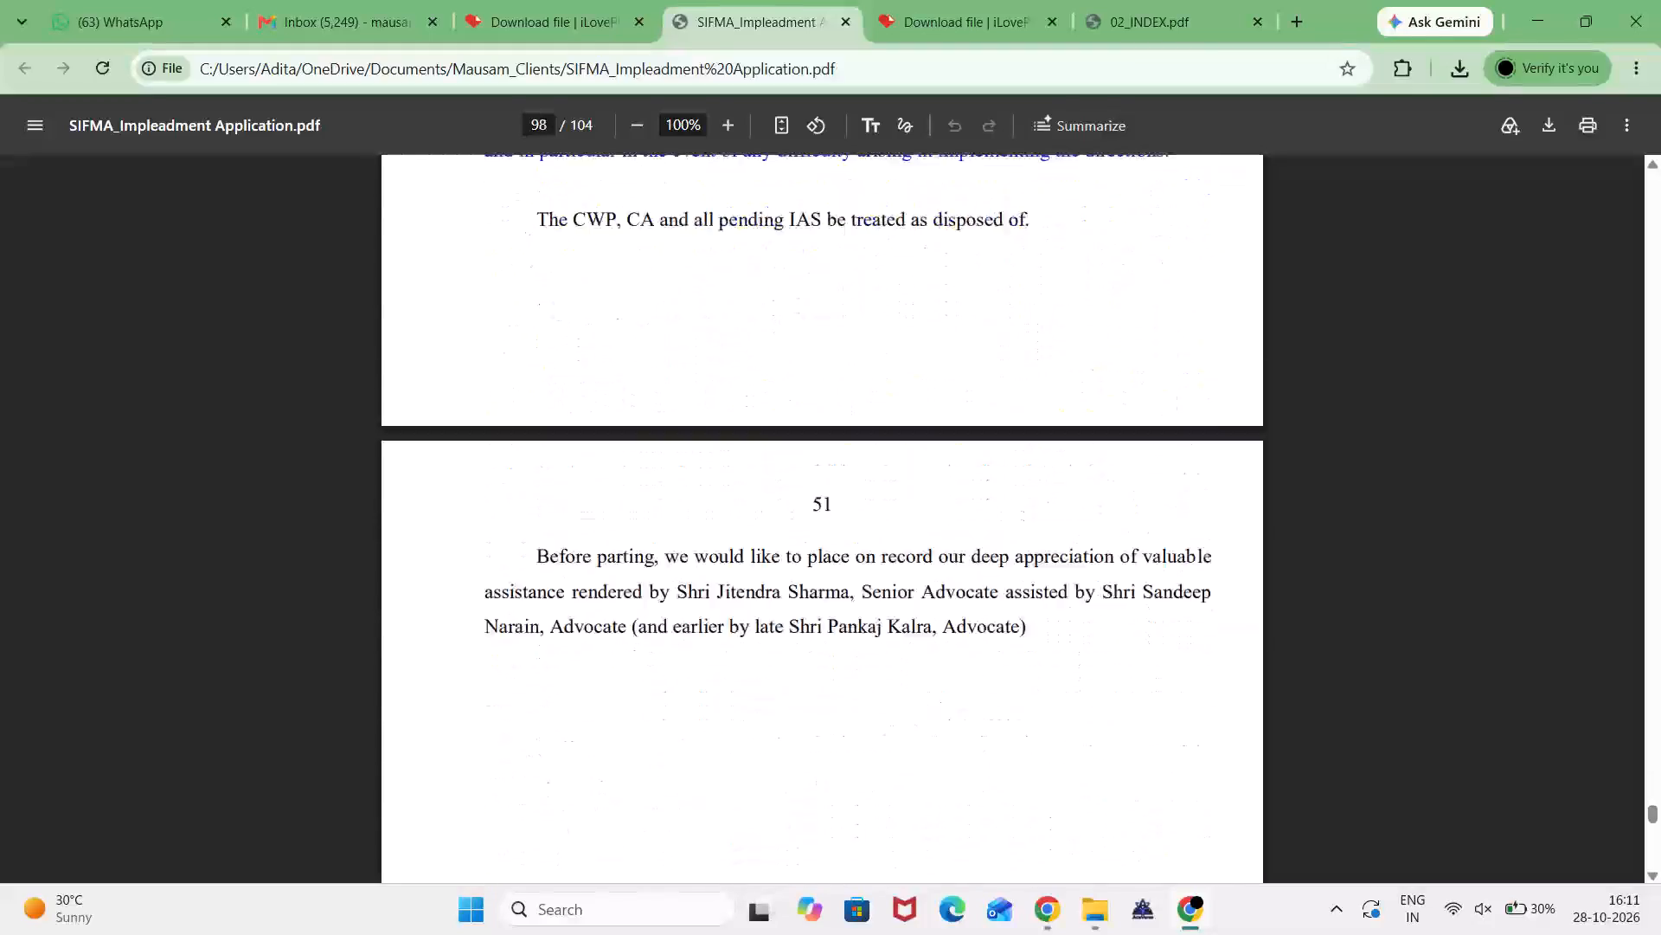
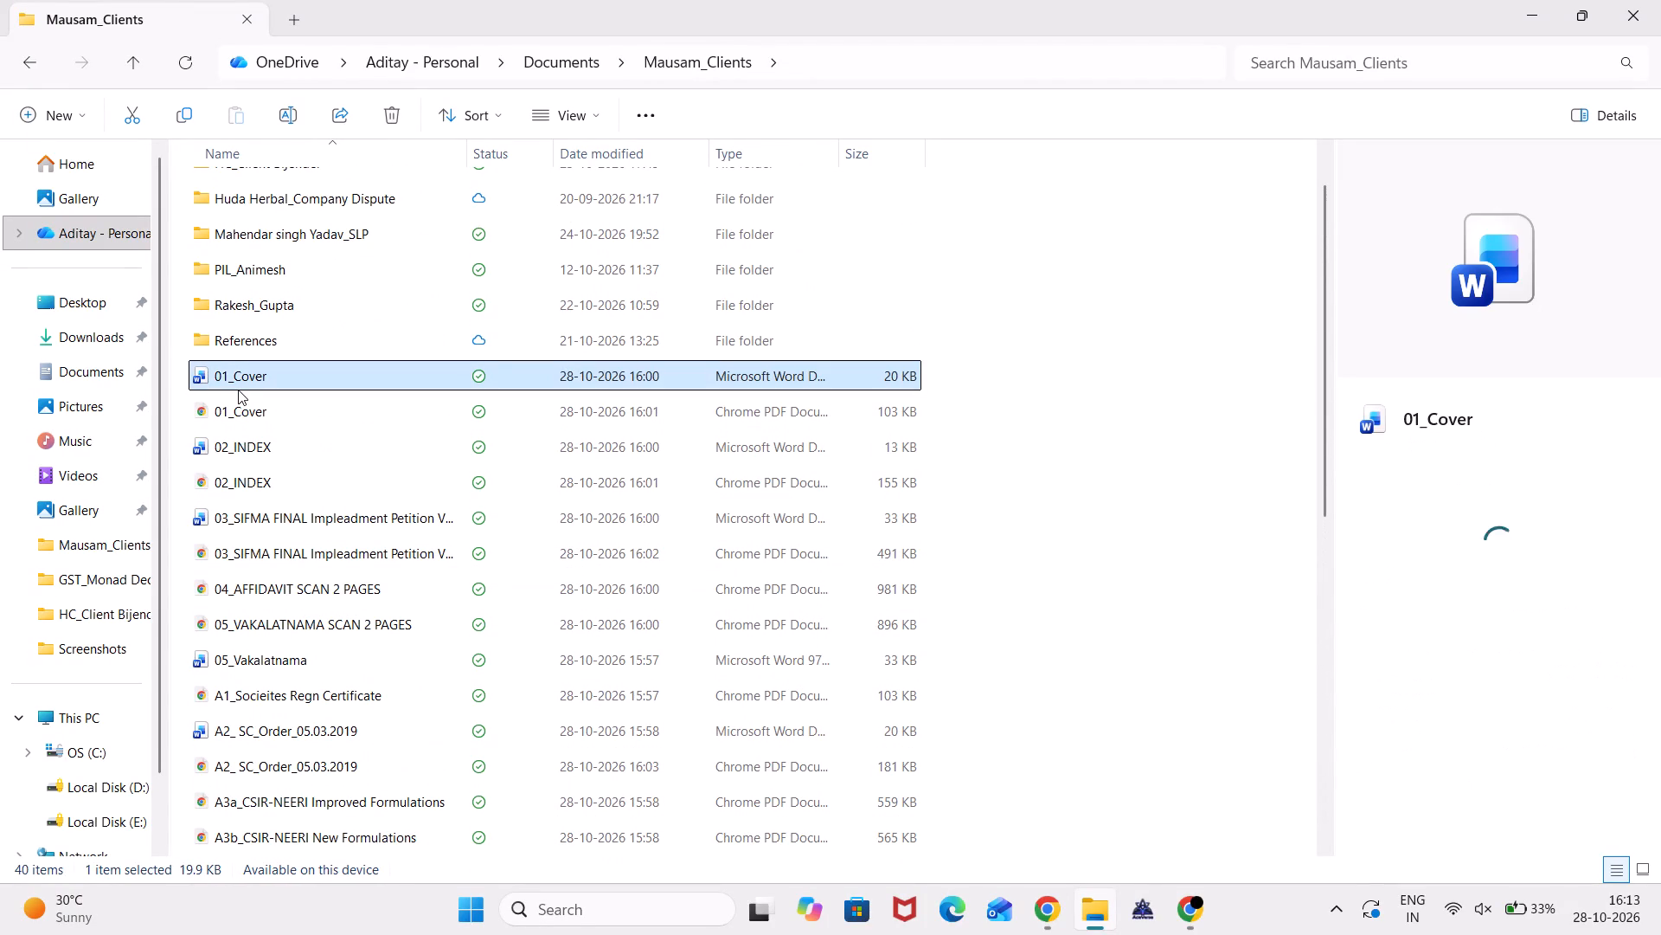
# Delete the cover, index and impleadment petition Word and PDF files plus the 04_AFFIDAVIT and 05_VAKALATNAMA SCAN 2 PAGES PDFs from Mausam_Clients.
pyautogui.keyDown('ctrl'); pyautogui.click(285, 413); pyautogui.keyUp('ctrl')
pyautogui.keyDown('ctrl'); pyautogui.click(289, 456); pyautogui.keyUp('ctrl')
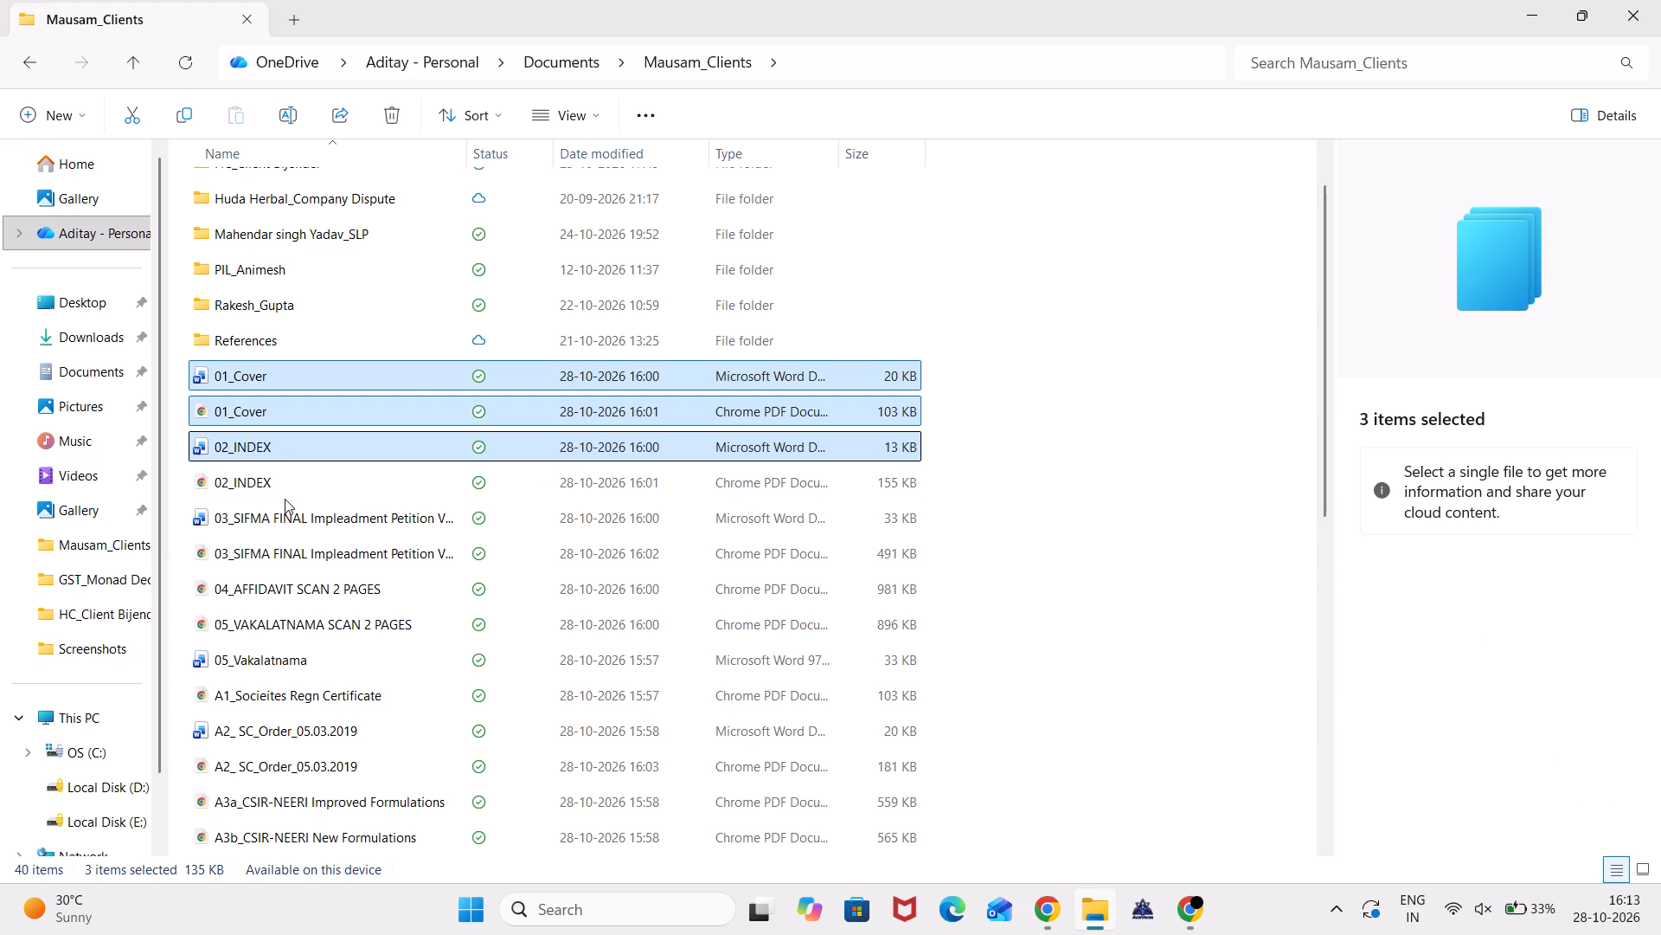
pyautogui.keyDown('ctrl'); pyautogui.click(285, 499); pyautogui.keyUp('ctrl')
pyautogui.keyDown('ctrl'); pyautogui.click(281, 487); pyautogui.keyUp('ctrl')
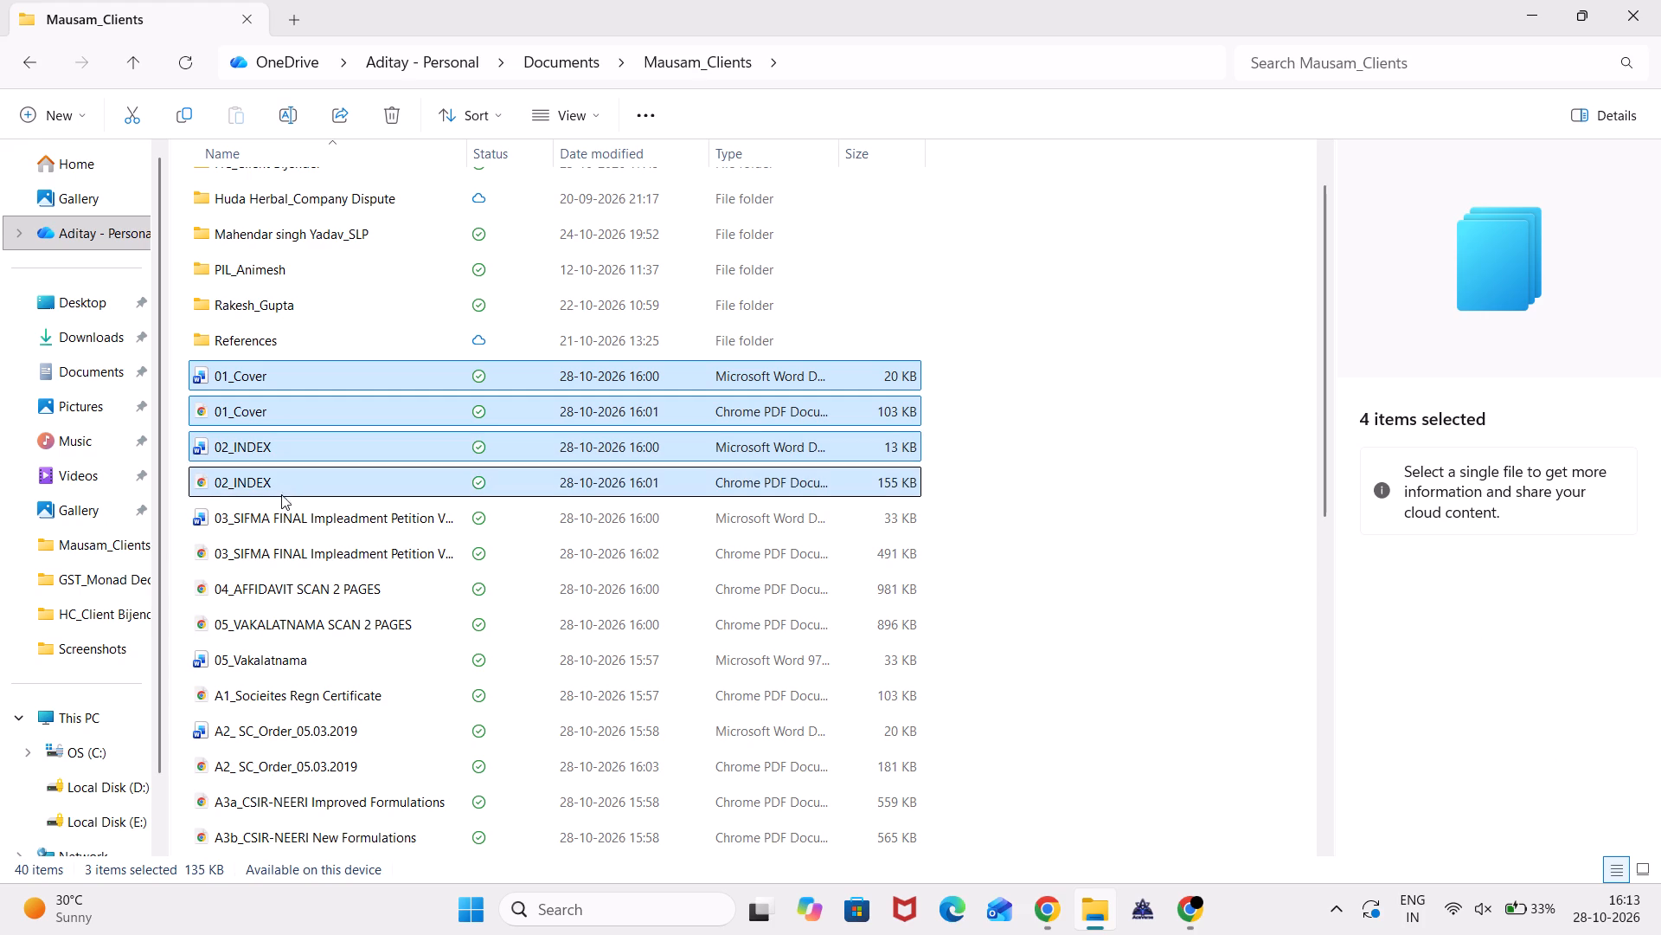
pyautogui.keyDown('ctrl'); pyautogui.click(286, 518); pyautogui.keyUp('ctrl')
pyautogui.keyDown('ctrl'); pyautogui.click(297, 541); pyautogui.keyUp('ctrl')
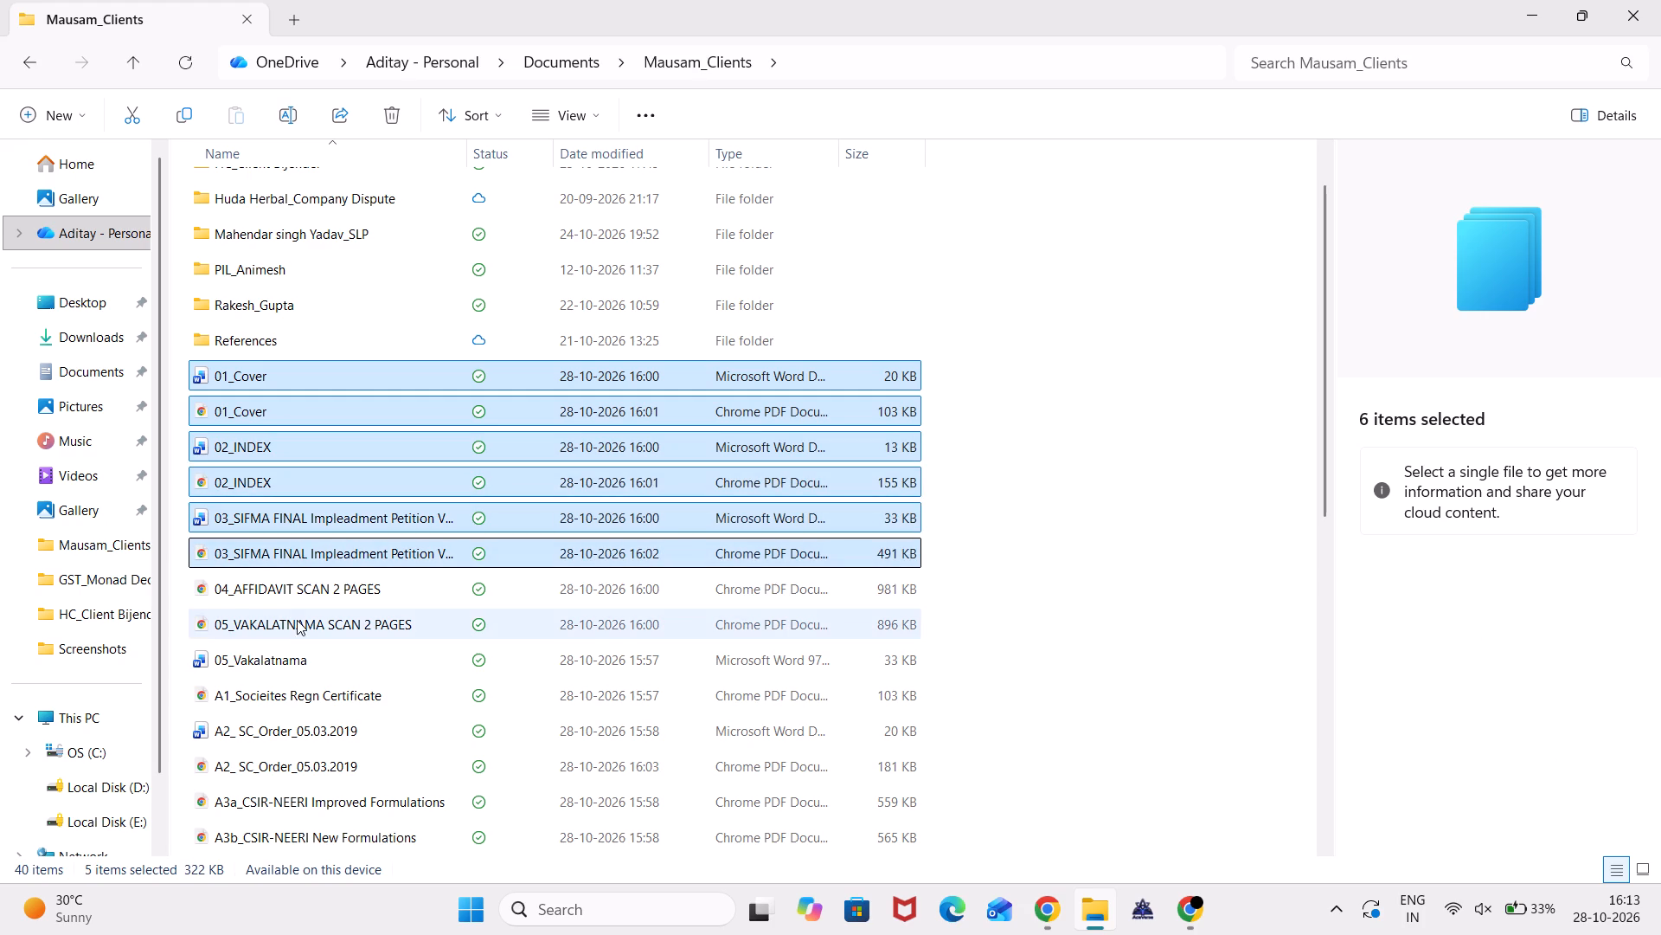
pyautogui.keyDown('ctrl'); pyautogui.click(300, 584); pyautogui.keyUp('ctrl')
pyautogui.keyDown('ctrl'); pyautogui.click(313, 631); pyautogui.keyUp('ctrl')
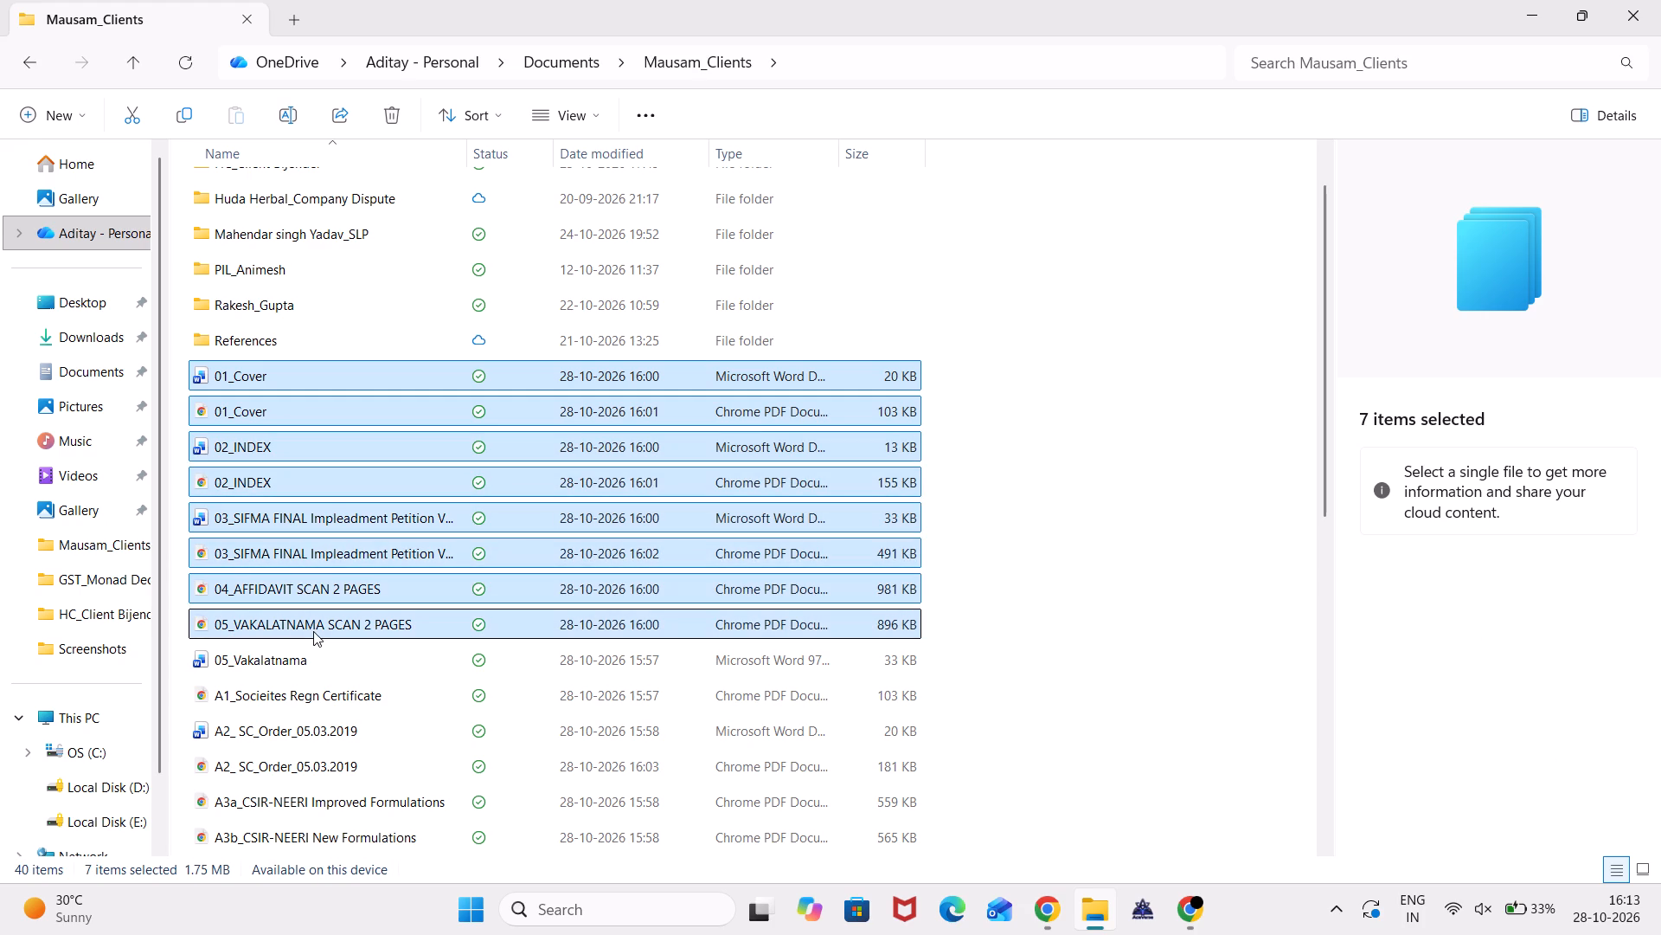
pyautogui.keyDown('ctrl'); pyautogui.click(379, 116); pyautogui.keyUp('ctrl')
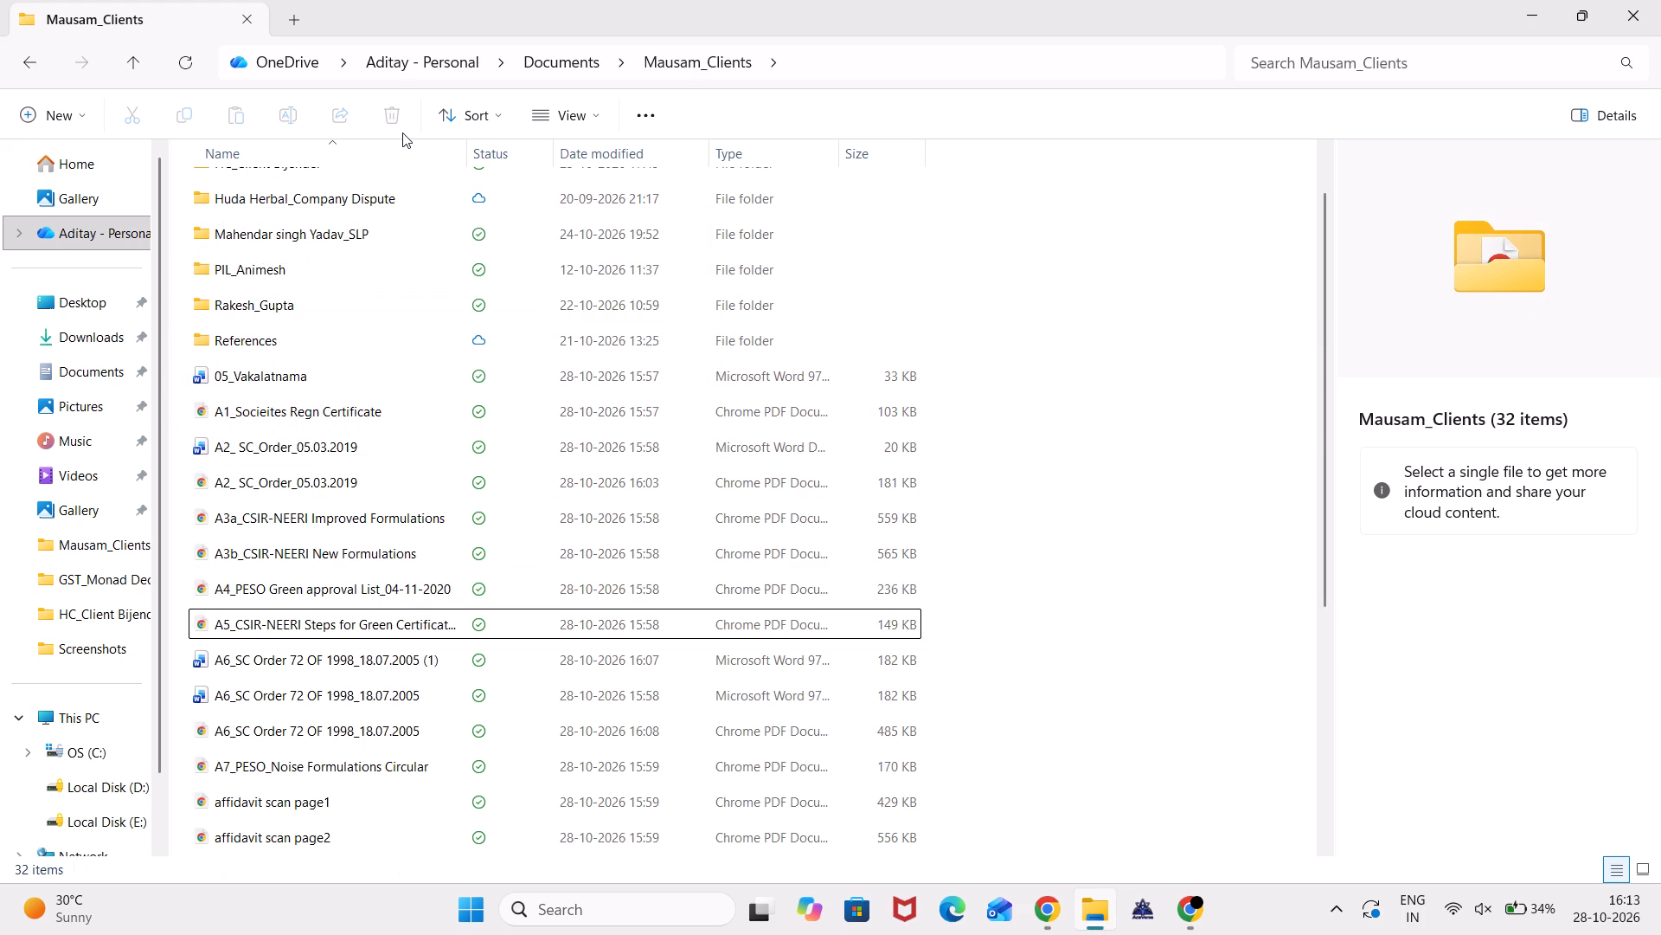
# Select the source files in Mausam_Clients from 05_Vakalatnama through affidavit scan page1, including all annexure A1 to A7 files.
pyautogui.click(312, 385)
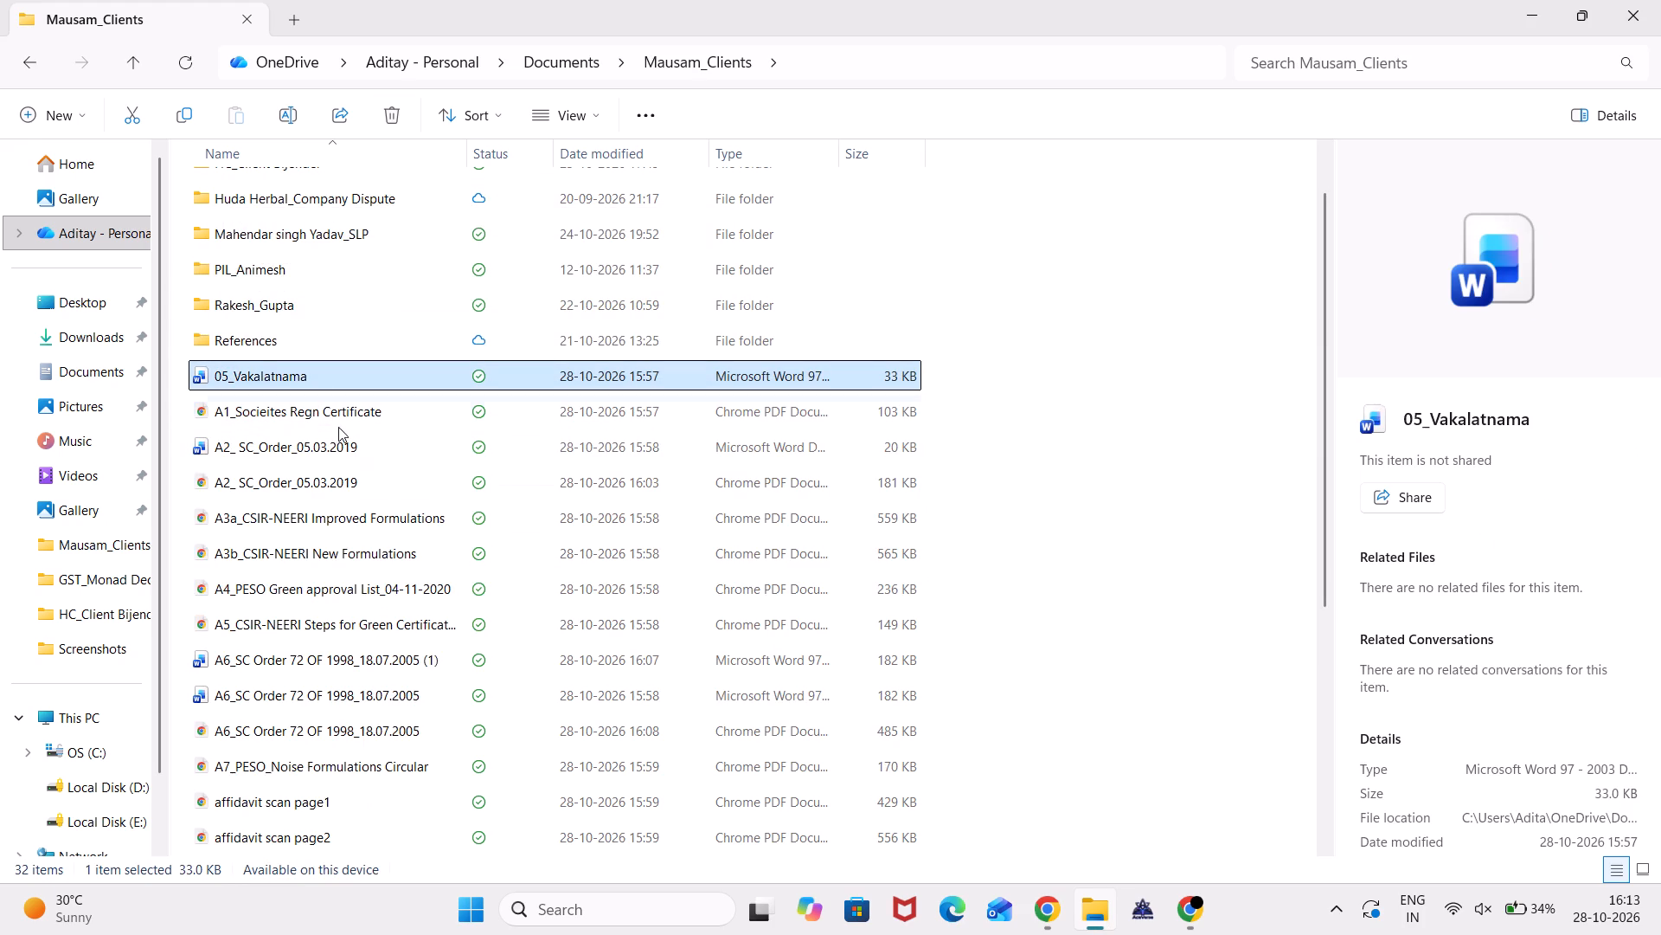
pyautogui.keyDown('ctrl'); pyautogui.click(338, 416); pyautogui.keyUp('ctrl')
pyautogui.keyDown('ctrl'); pyautogui.click(343, 464); pyautogui.keyUp('ctrl')
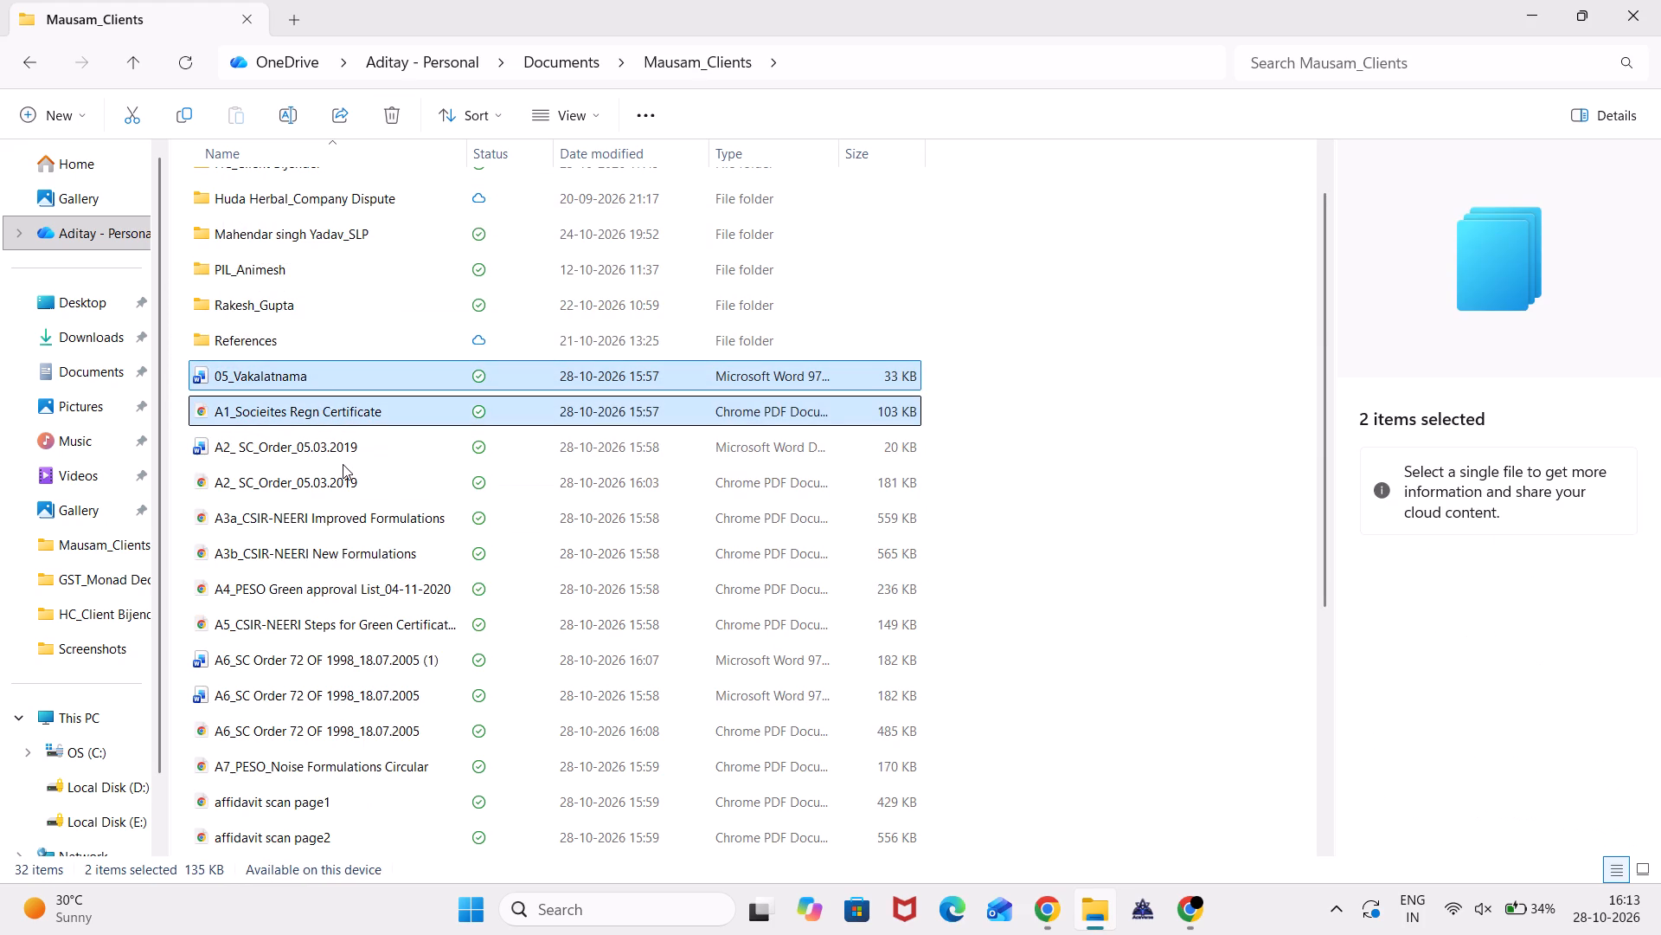
pyautogui.keyDown('ctrl'); pyautogui.click(342, 455); pyautogui.keyUp('ctrl')
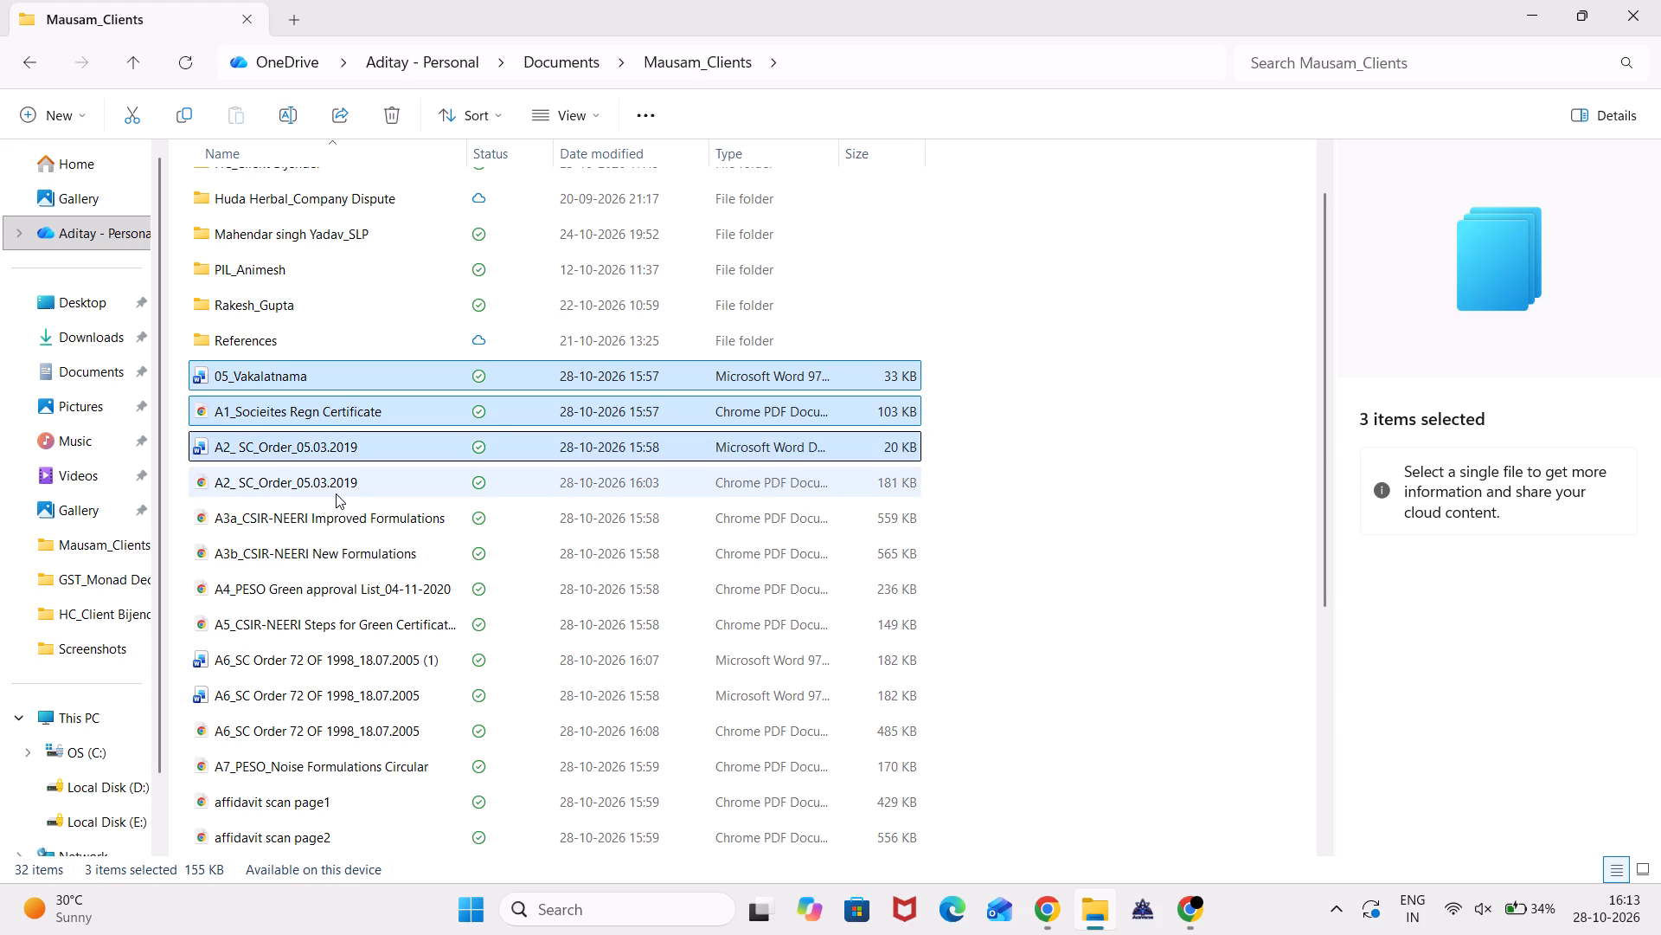
pyautogui.keyDown('ctrl'); pyautogui.click(336, 493); pyautogui.keyUp('ctrl')
pyautogui.keyDown('ctrl'); pyautogui.click(337, 506); pyautogui.keyUp('ctrl')
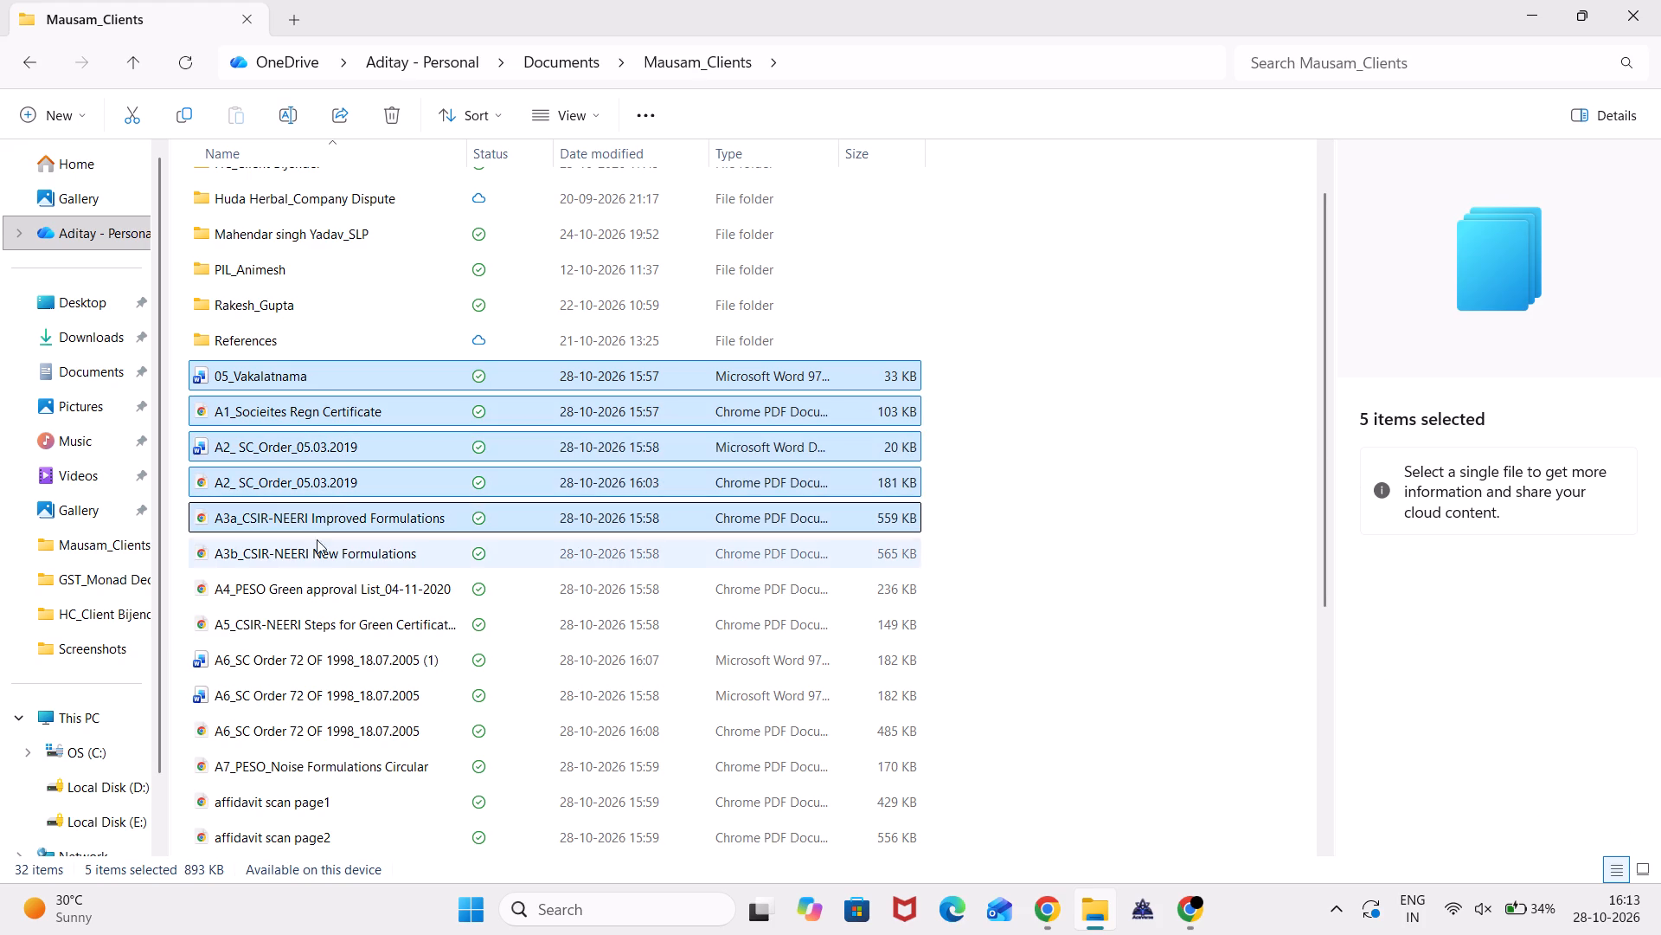
pyautogui.keyDown('ctrl'); pyautogui.click(313, 551); pyautogui.keyUp('ctrl')
pyautogui.keyDown('ctrl'); pyautogui.click(303, 589); pyautogui.keyUp('ctrl')
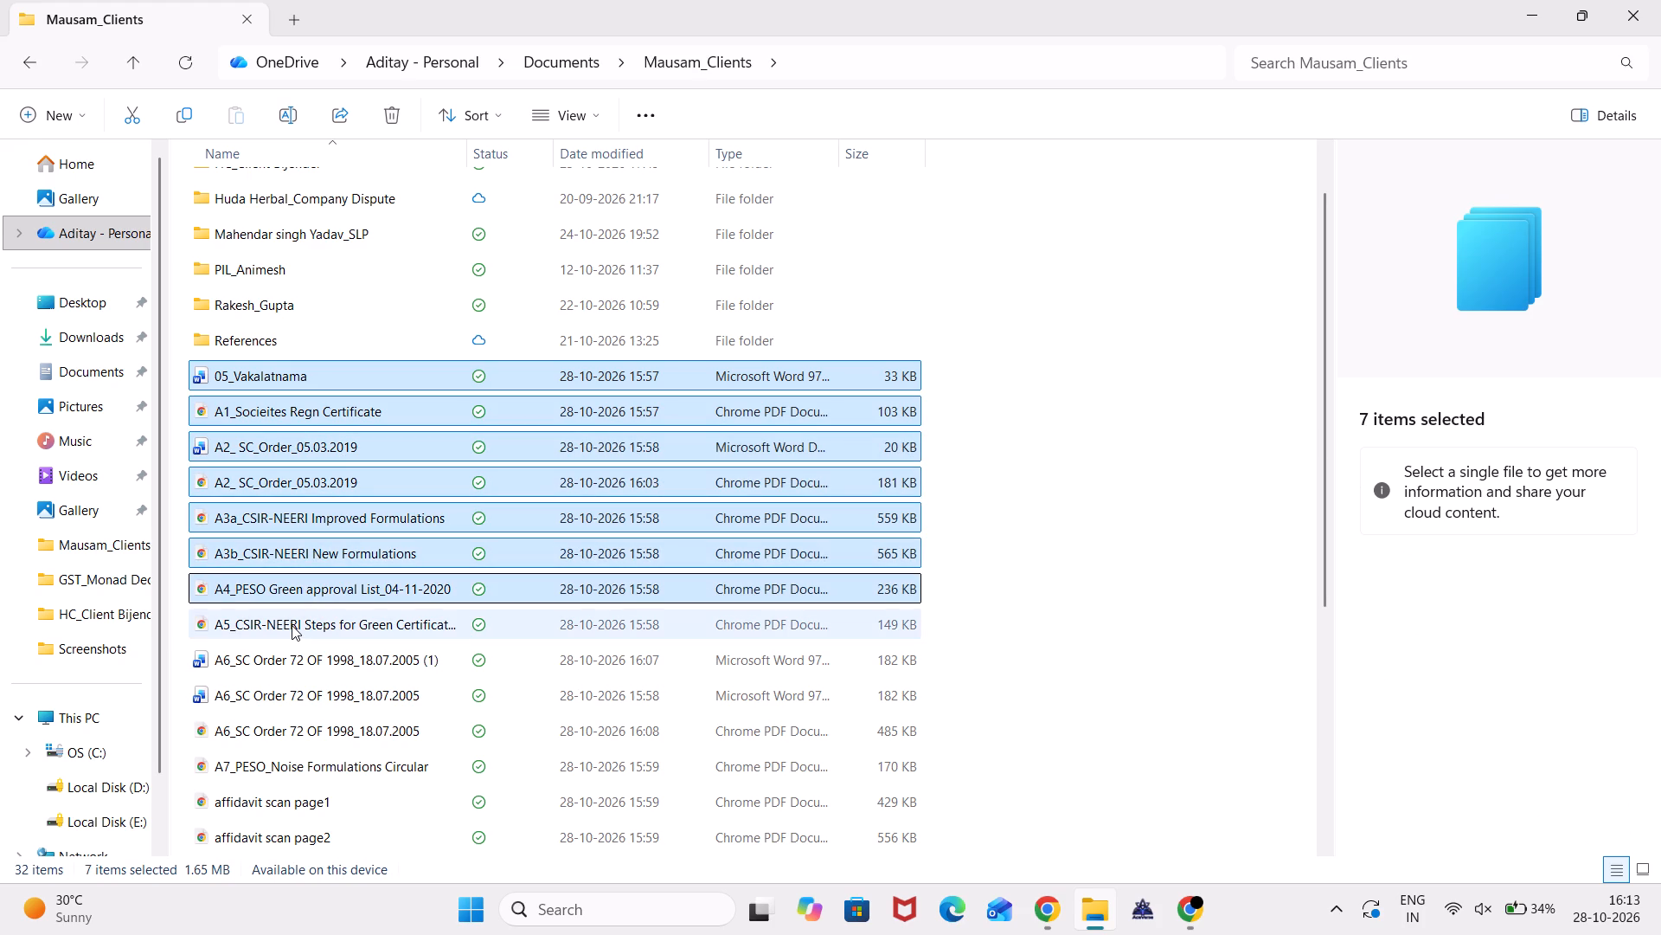
pyautogui.keyDown('ctrl'); pyautogui.click(292, 626); pyautogui.keyUp('ctrl')
pyautogui.keyDown('ctrl'); pyautogui.click(280, 661); pyautogui.keyUp('ctrl')
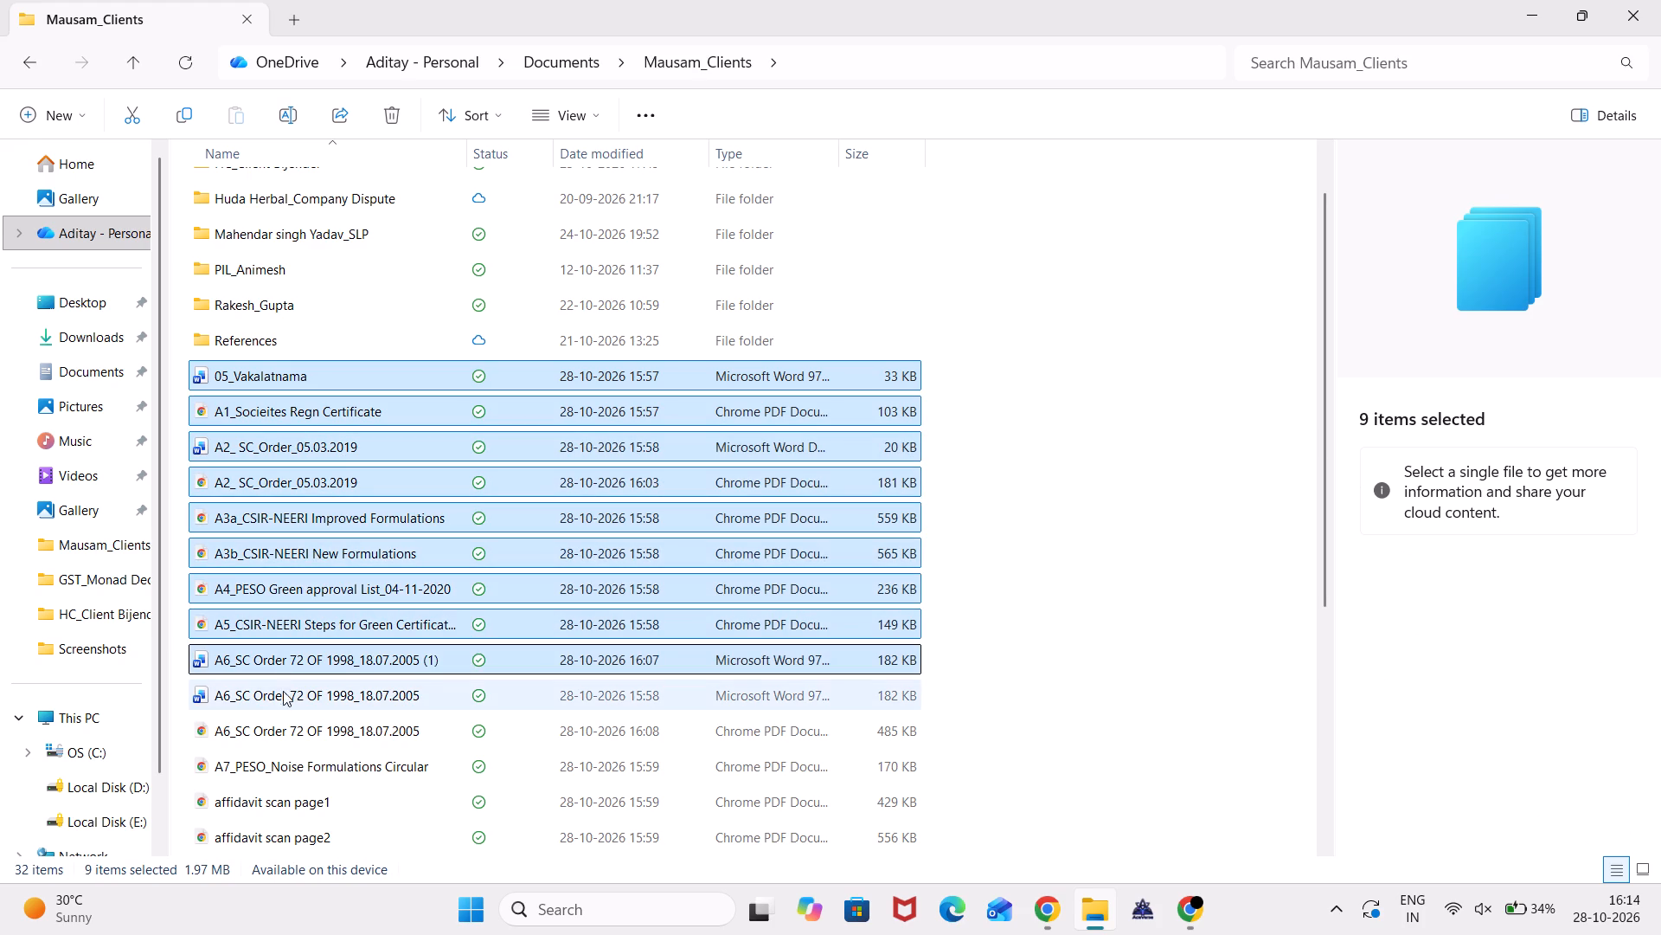
pyautogui.keyDown('ctrl'); pyautogui.click(285, 696); pyautogui.keyUp('ctrl')
pyautogui.keyDown('ctrl'); pyautogui.click(285, 724); pyautogui.keyUp('ctrl')
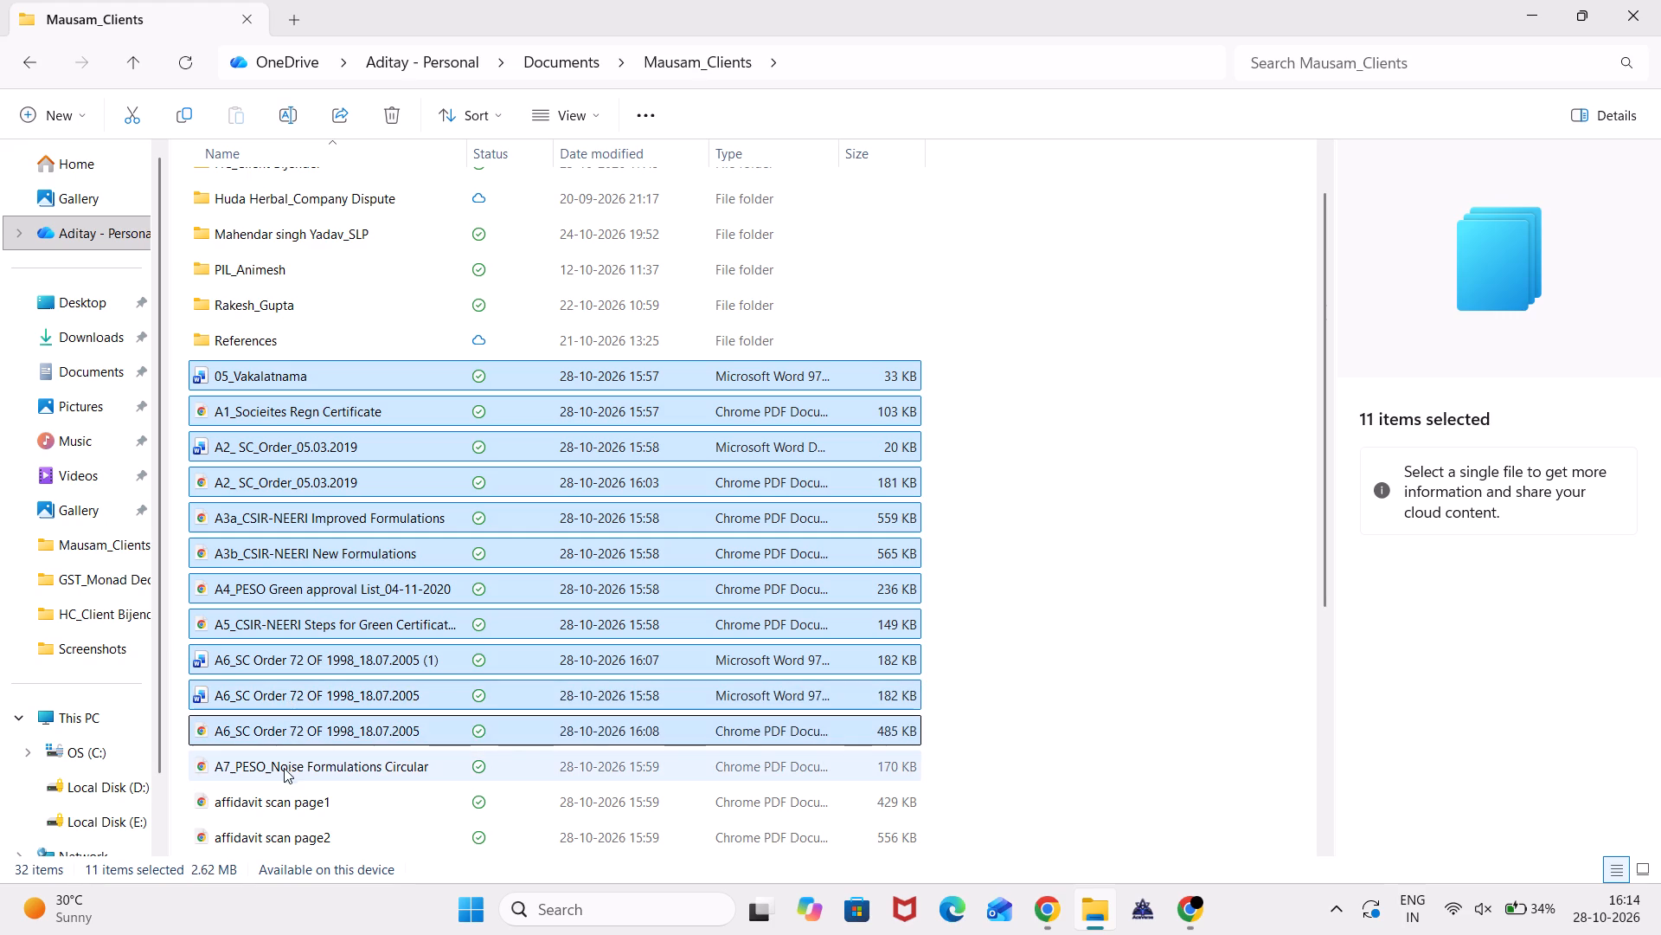
pyautogui.keyDown('ctrl'); pyautogui.click(284, 772); pyautogui.keyUp('ctrl')
pyautogui.keyDown('ctrl'); pyautogui.click(285, 807); pyautogui.keyUp('ctrl')
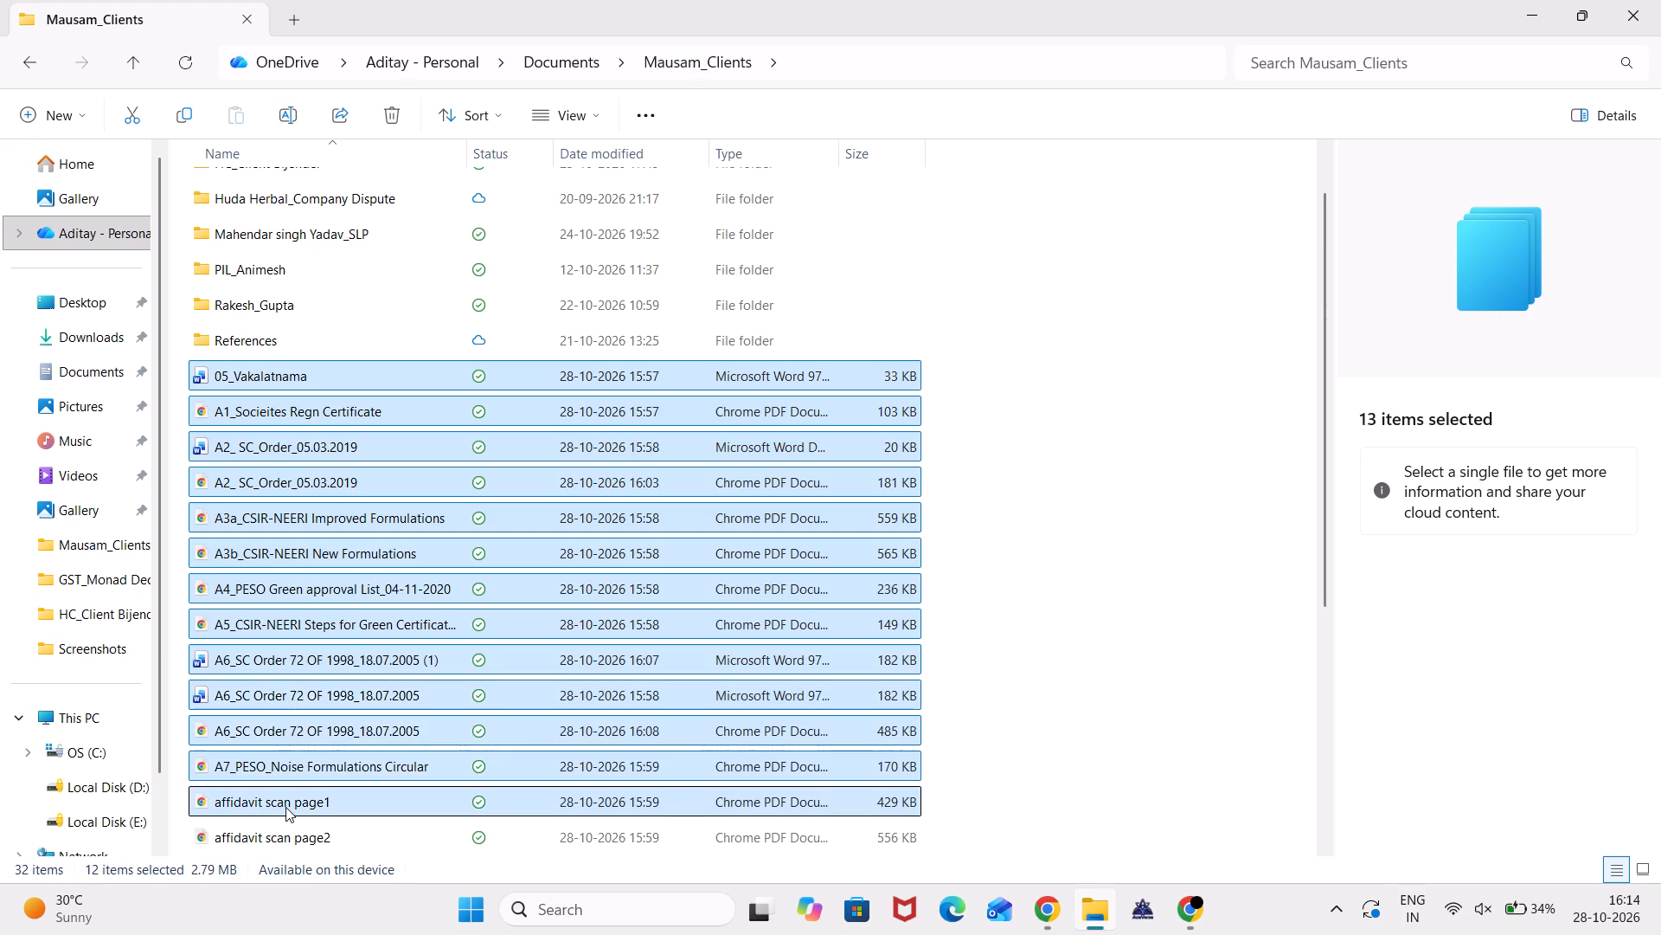
# Delete the selected source files, 05_Vakalatnama through affidavit scan page1, from the Mausam_Clients folder.
pyautogui.keyDown('ctrl'); pyautogui.click(398, 118); pyautogui.keyUp('ctrl')
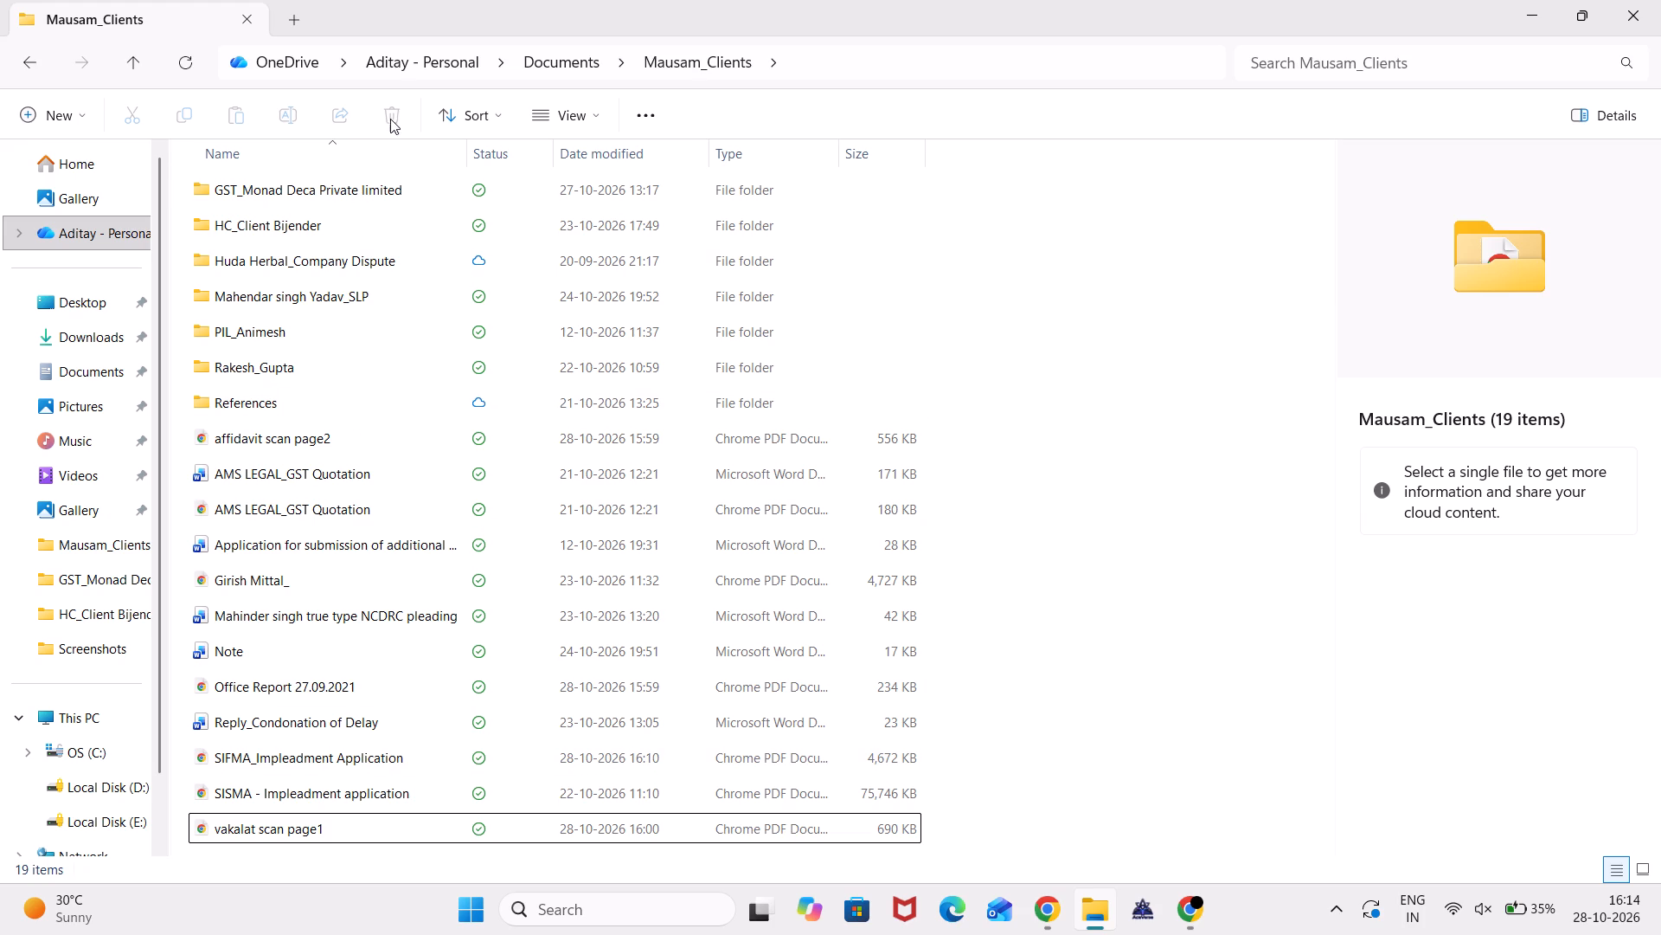
# Delete the leftover source PDFs vakalat scan page1, affidavit scan page2 and Office Report 27.09.2021 from Mausam_Clients, one at a time.
pyautogui.click(361, 841)
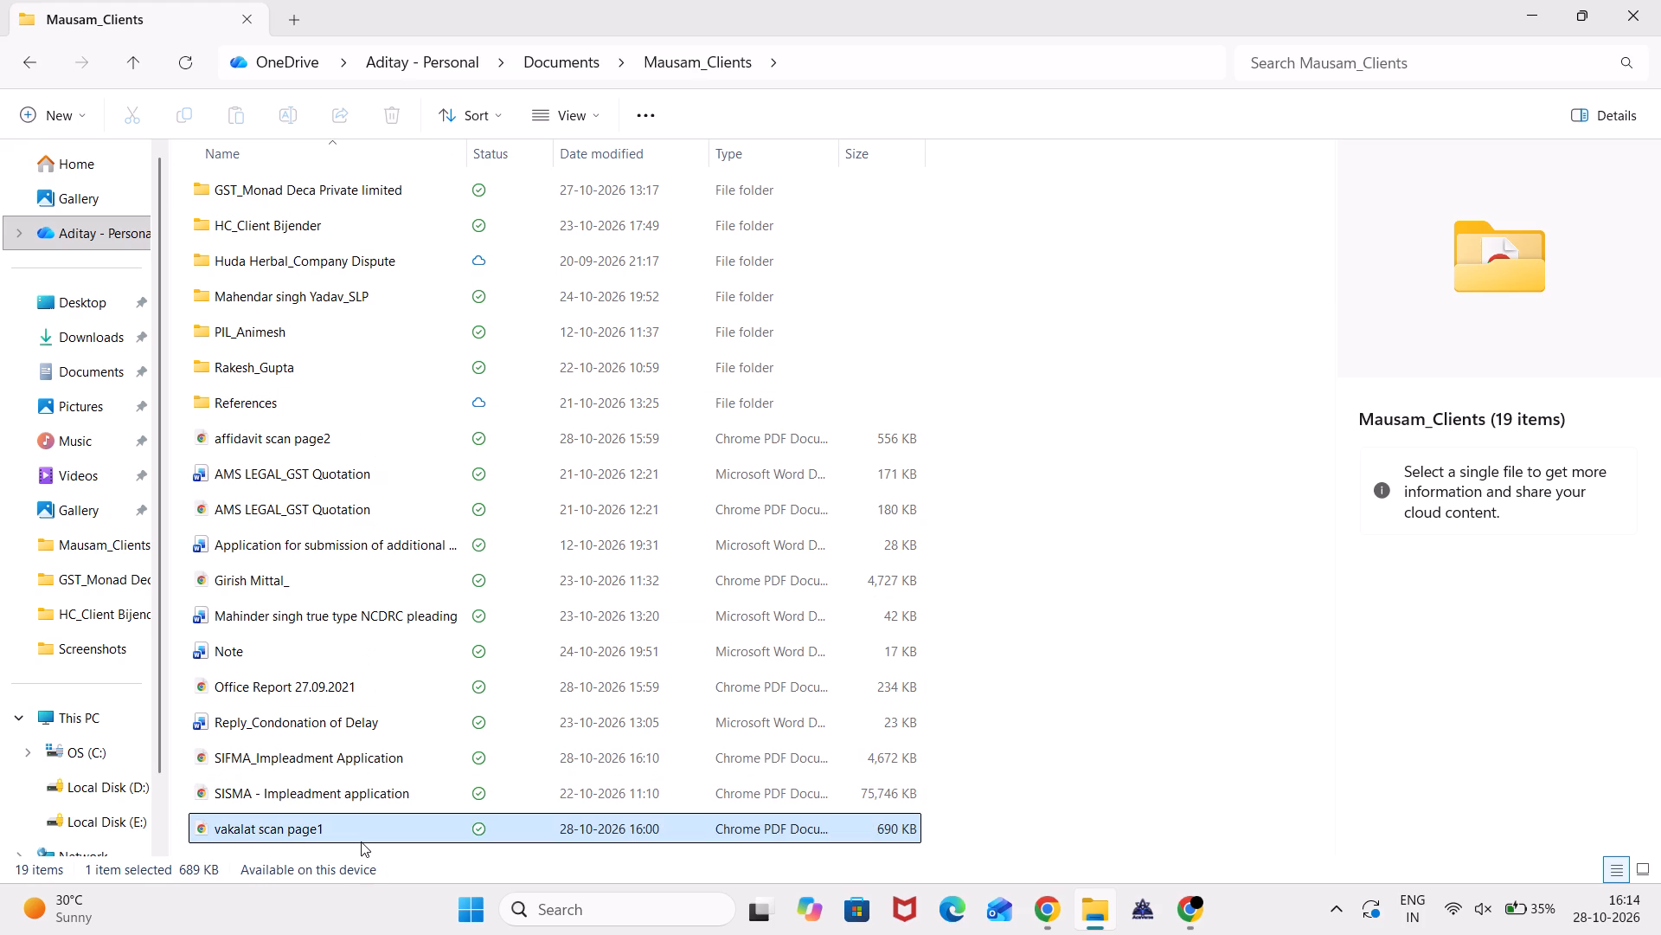
pyautogui.click(395, 108)
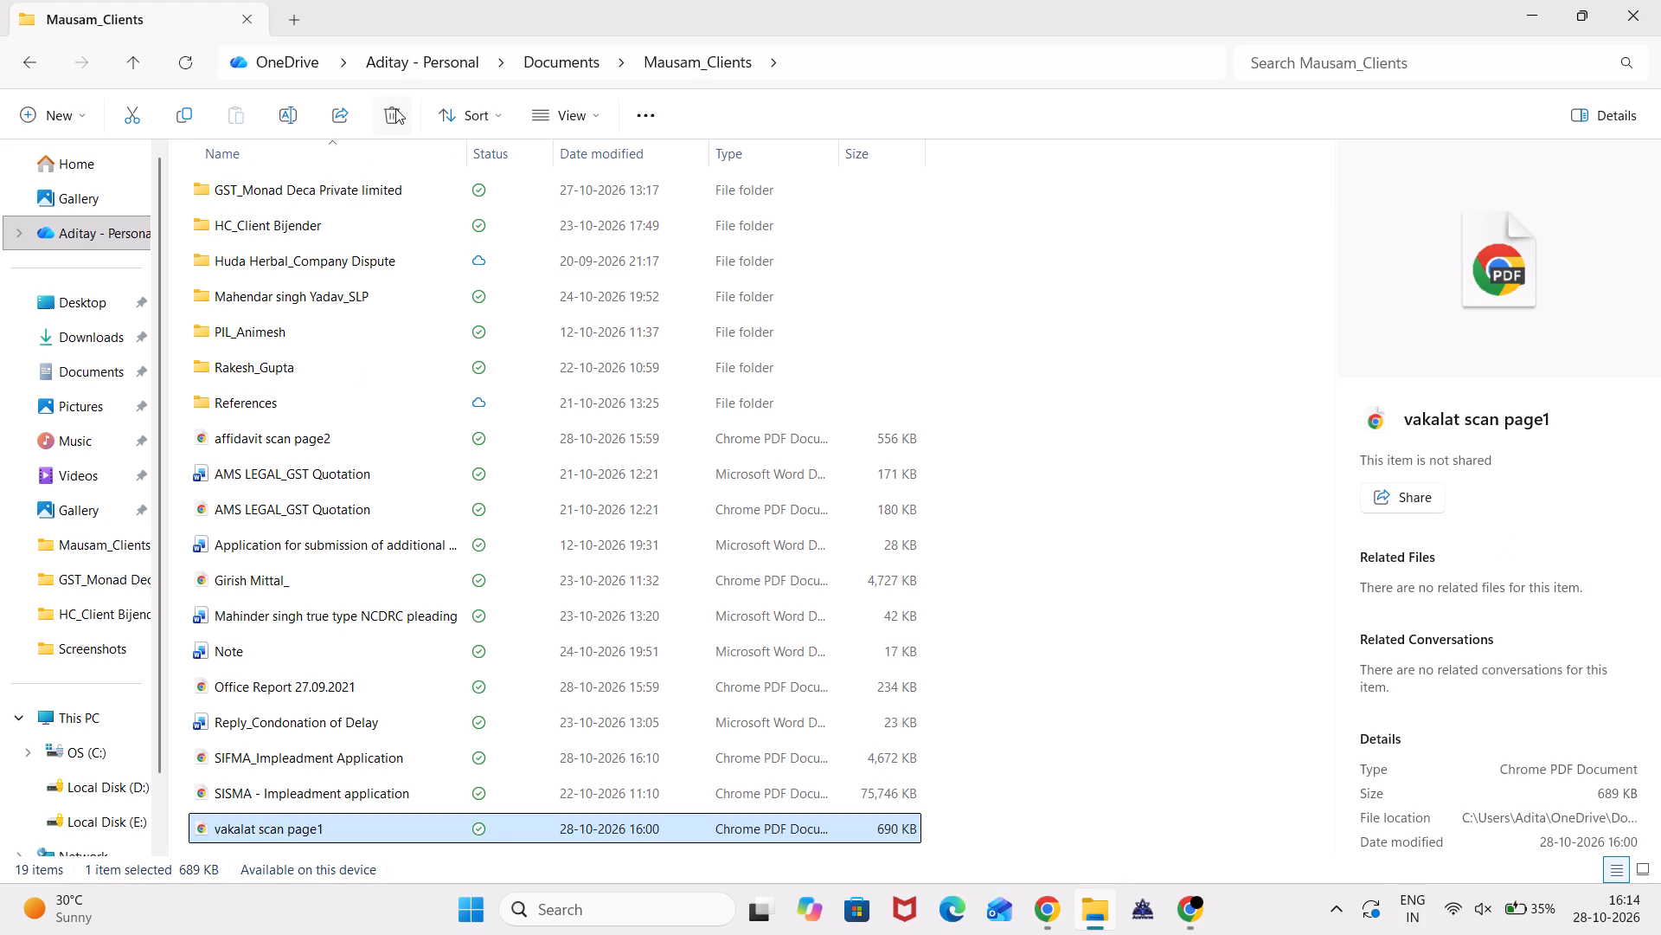
pyautogui.click(344, 694)
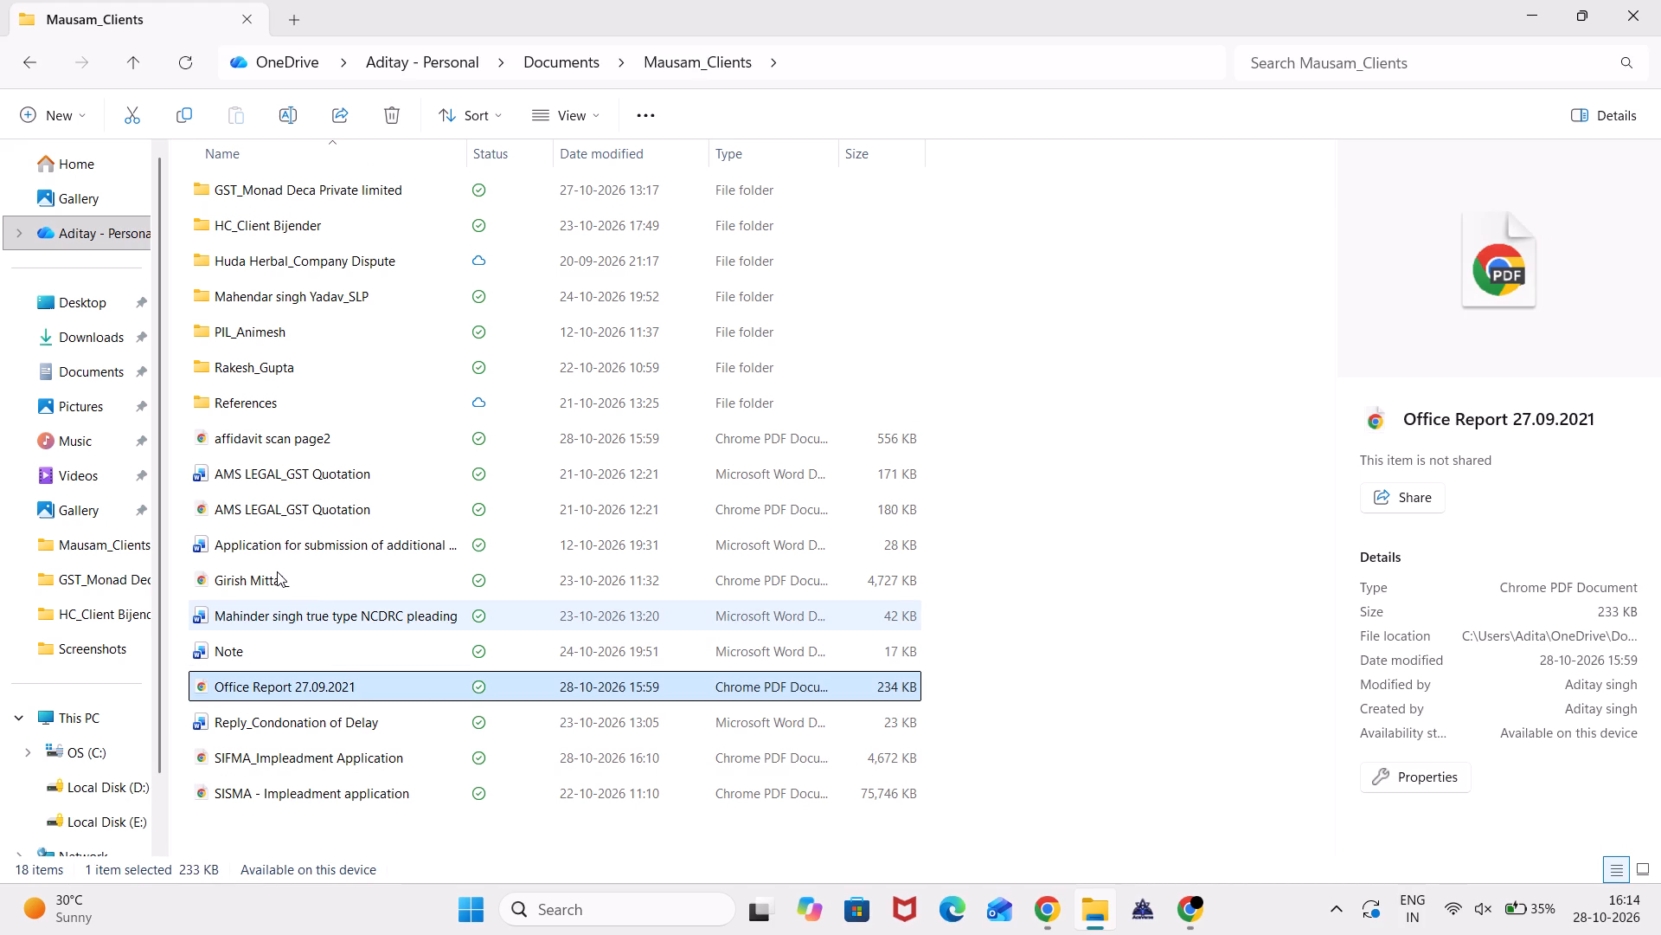
pyautogui.keyDown('ctrl'); pyautogui.click(277, 571); pyautogui.keyUp('ctrl')
pyautogui.keyDown('ctrl'); pyautogui.click(289, 446); pyautogui.keyUp('ctrl')
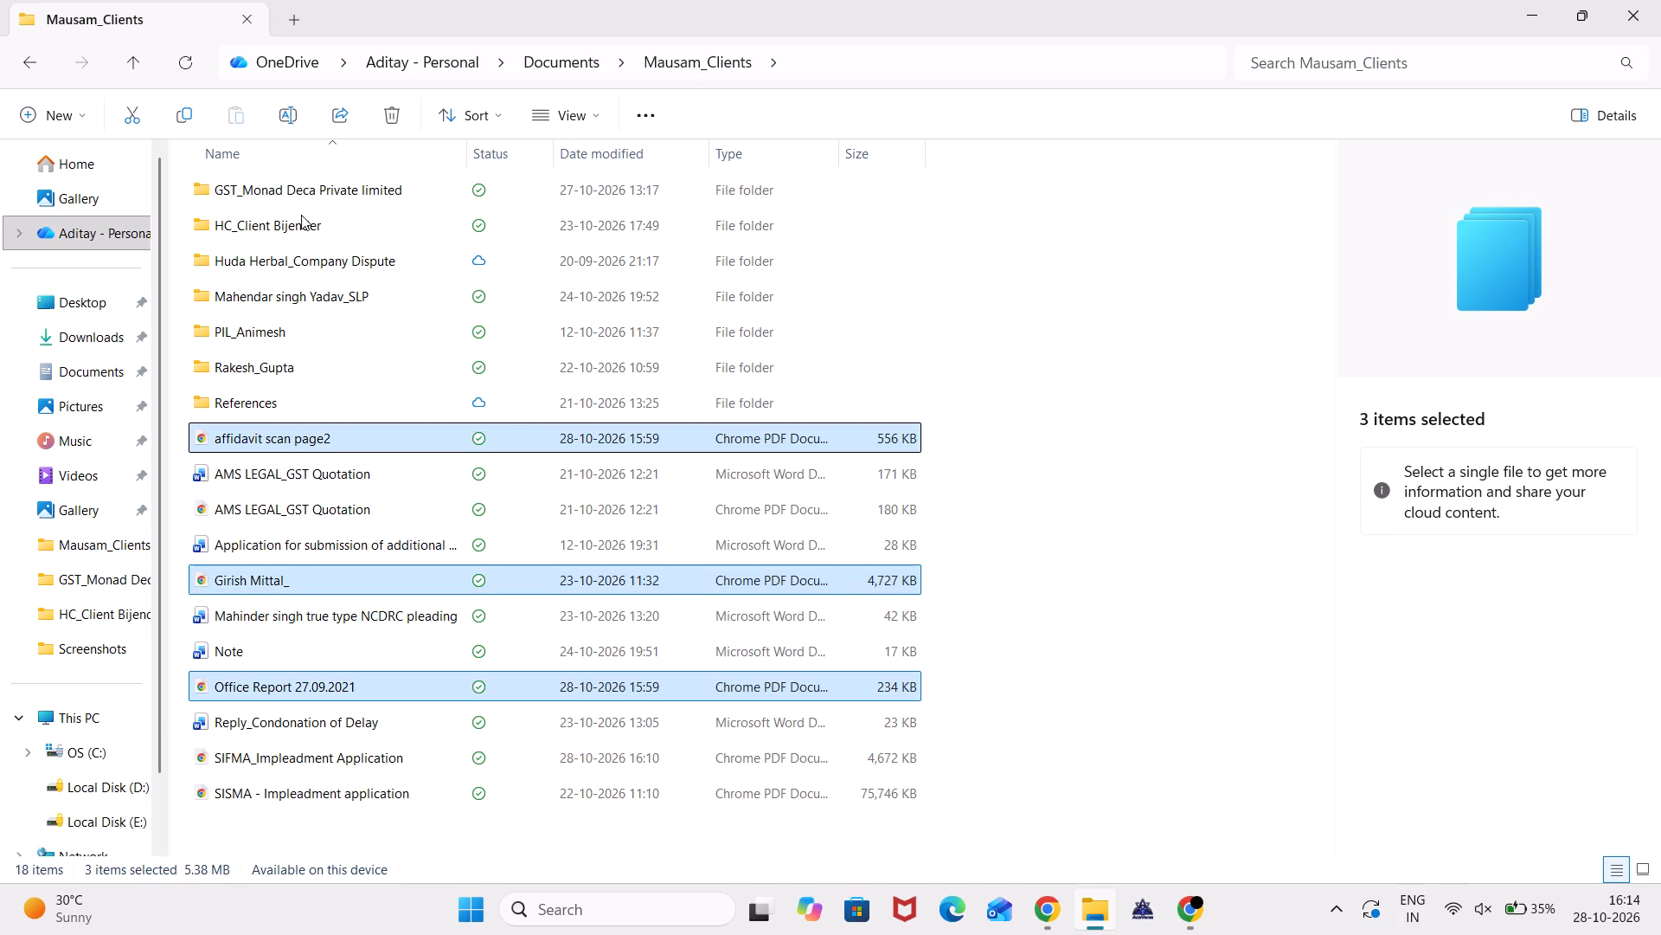
pyautogui.click(298, 432)
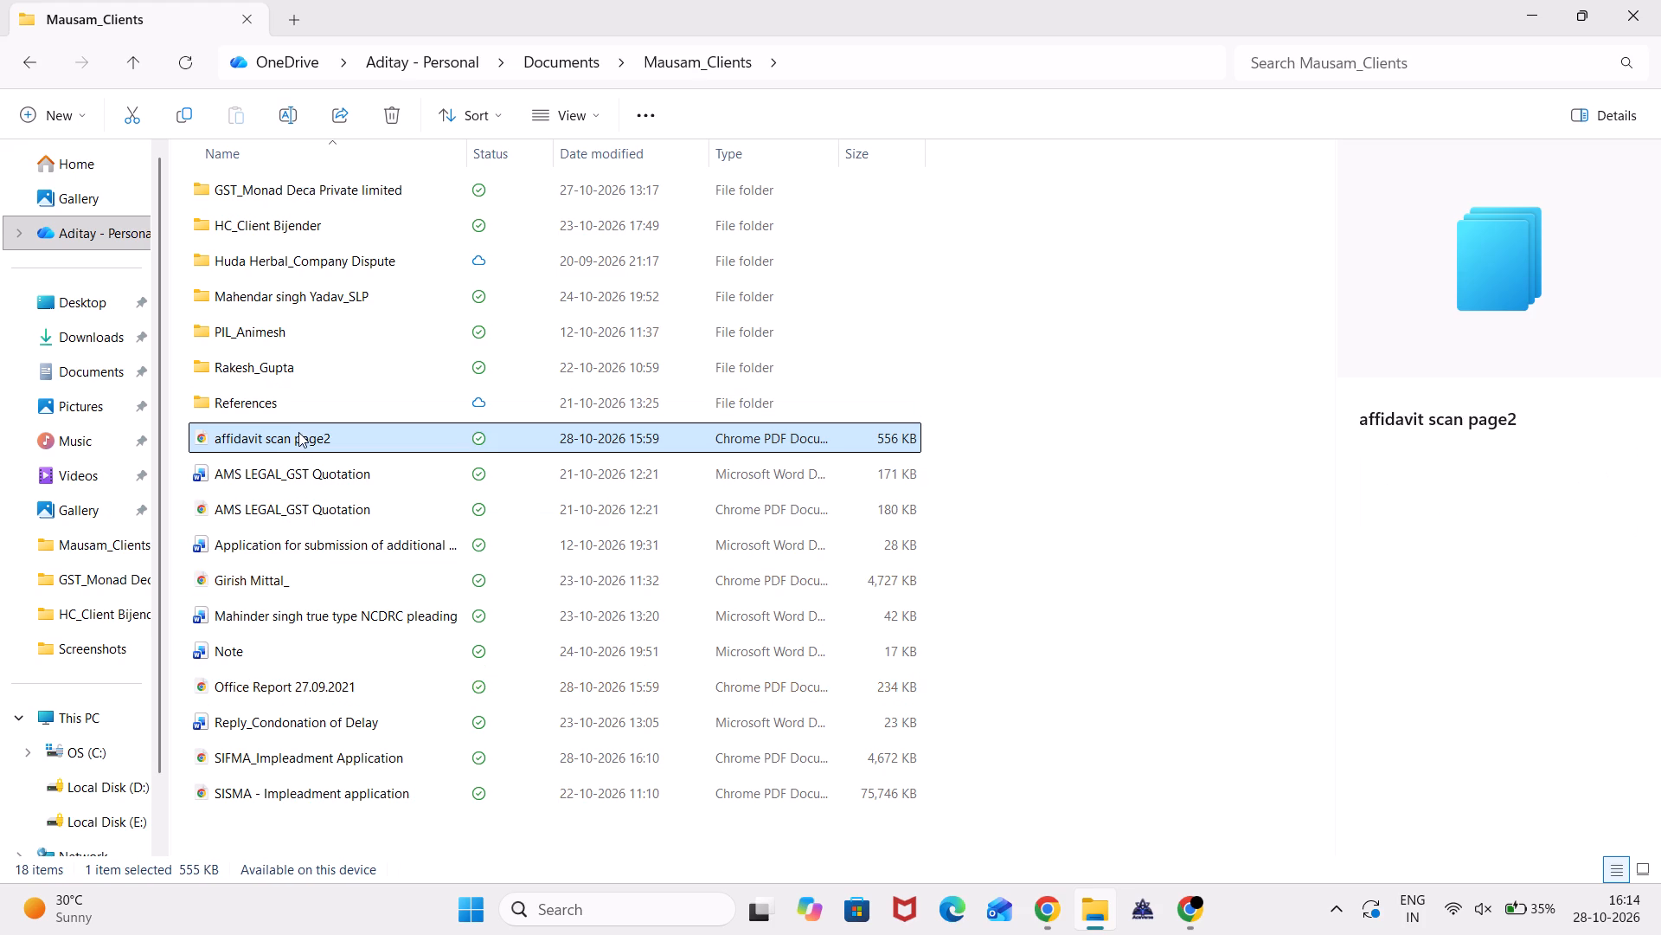
pyautogui.click(381, 116)
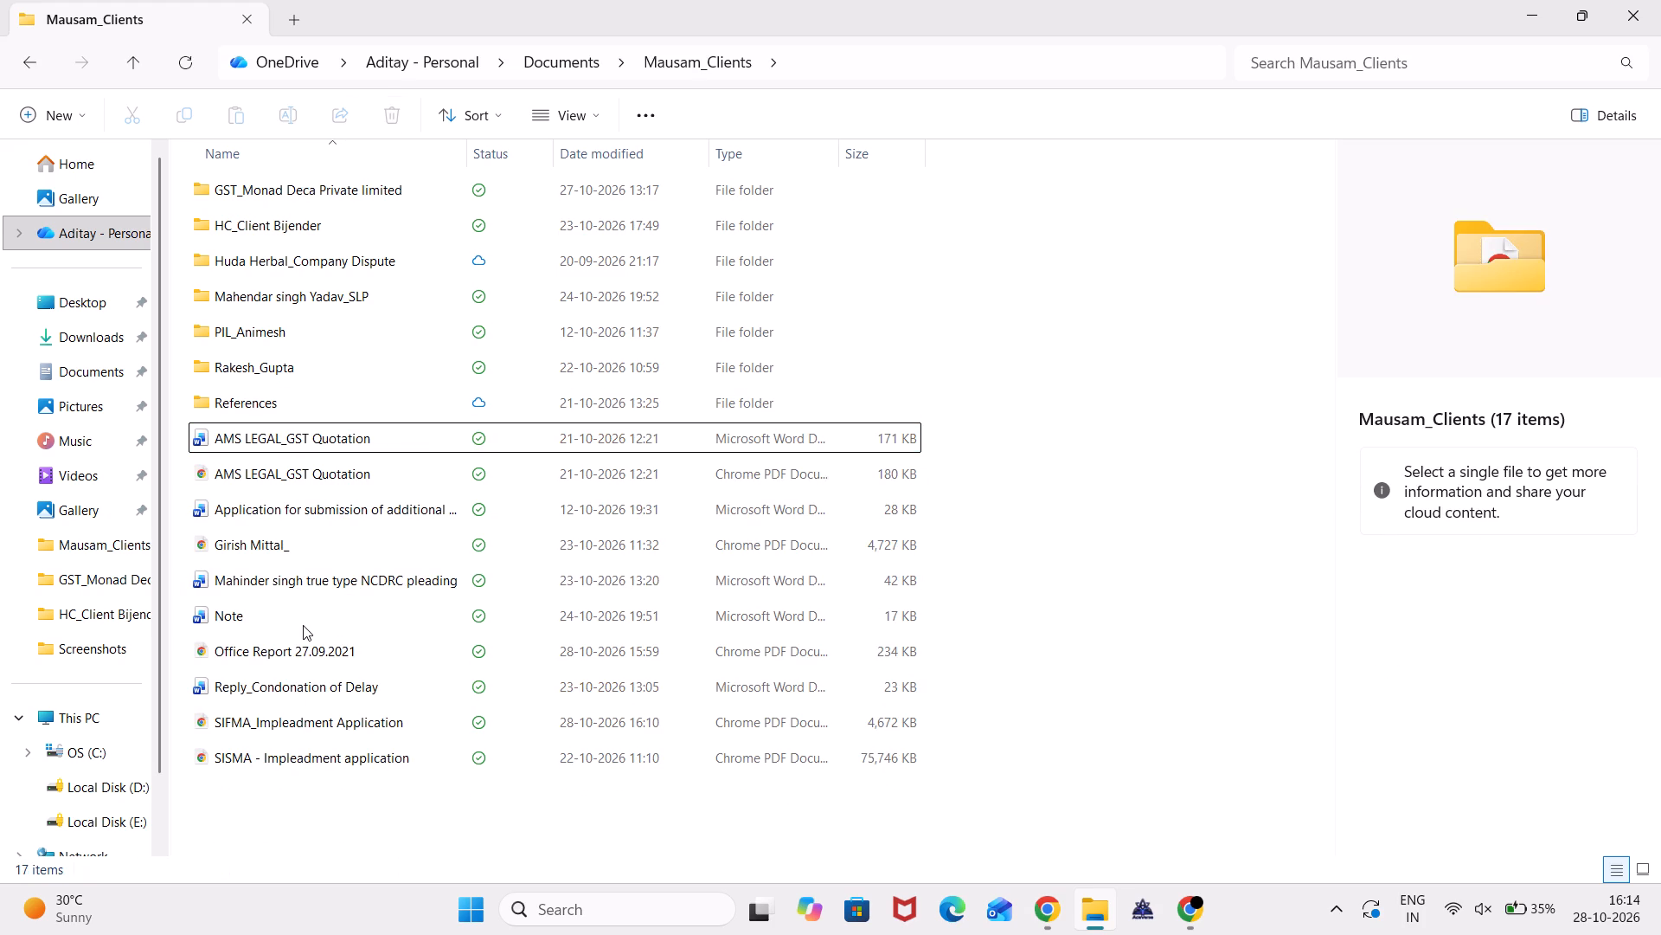
pyautogui.click(306, 648)
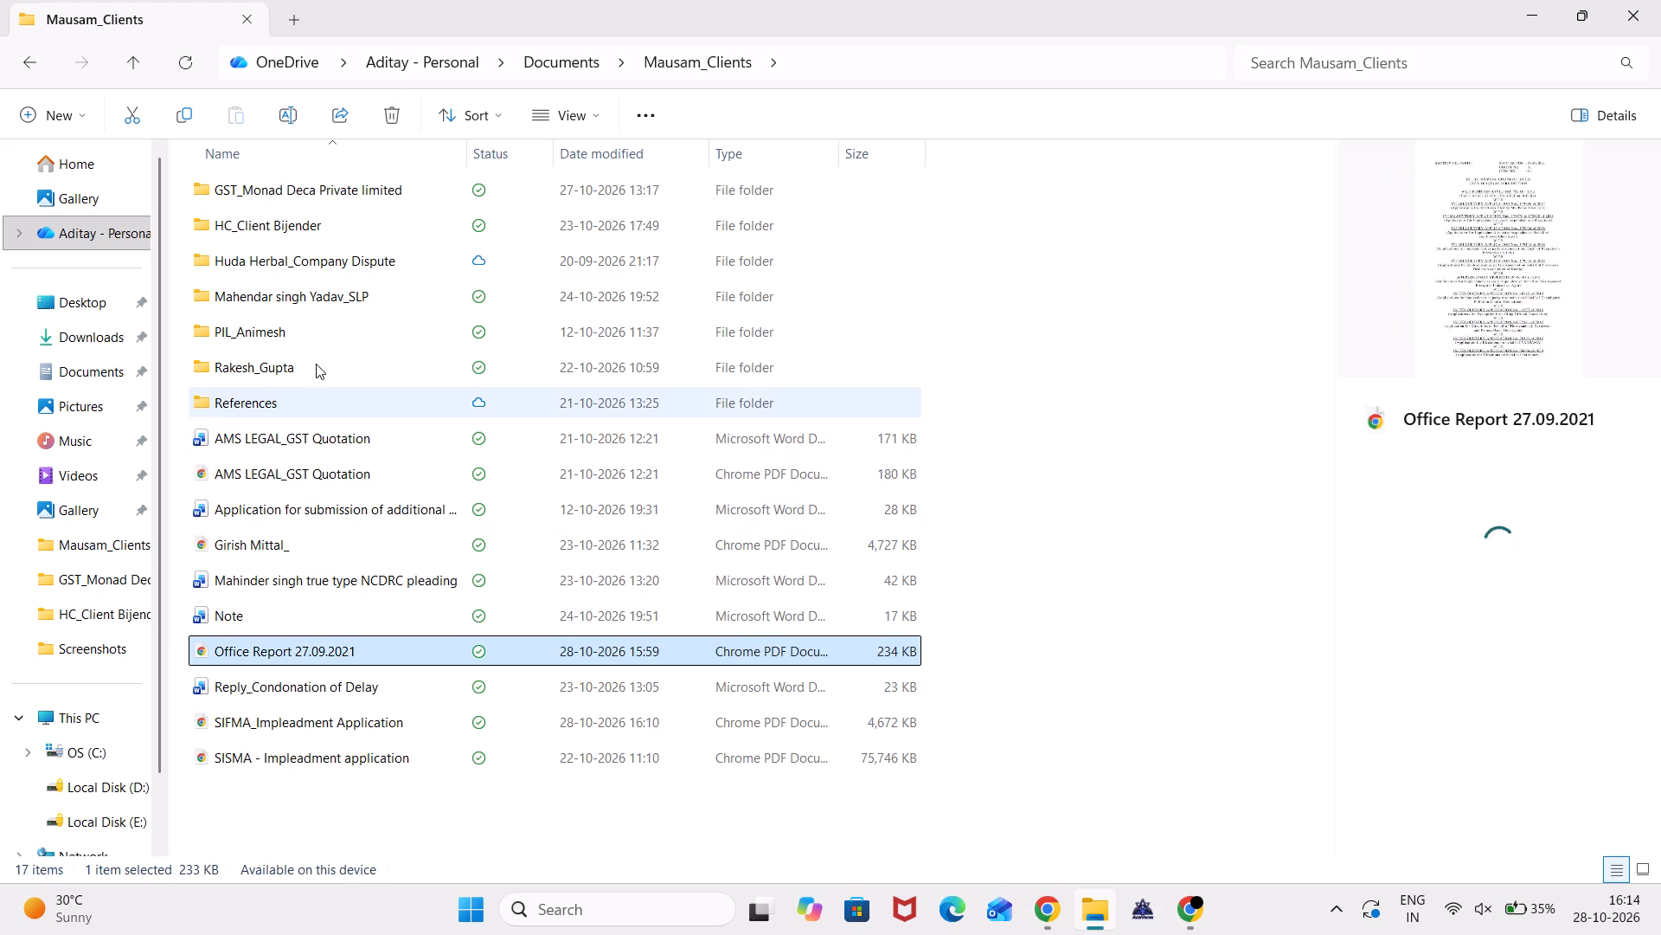
pyautogui.click(389, 101)
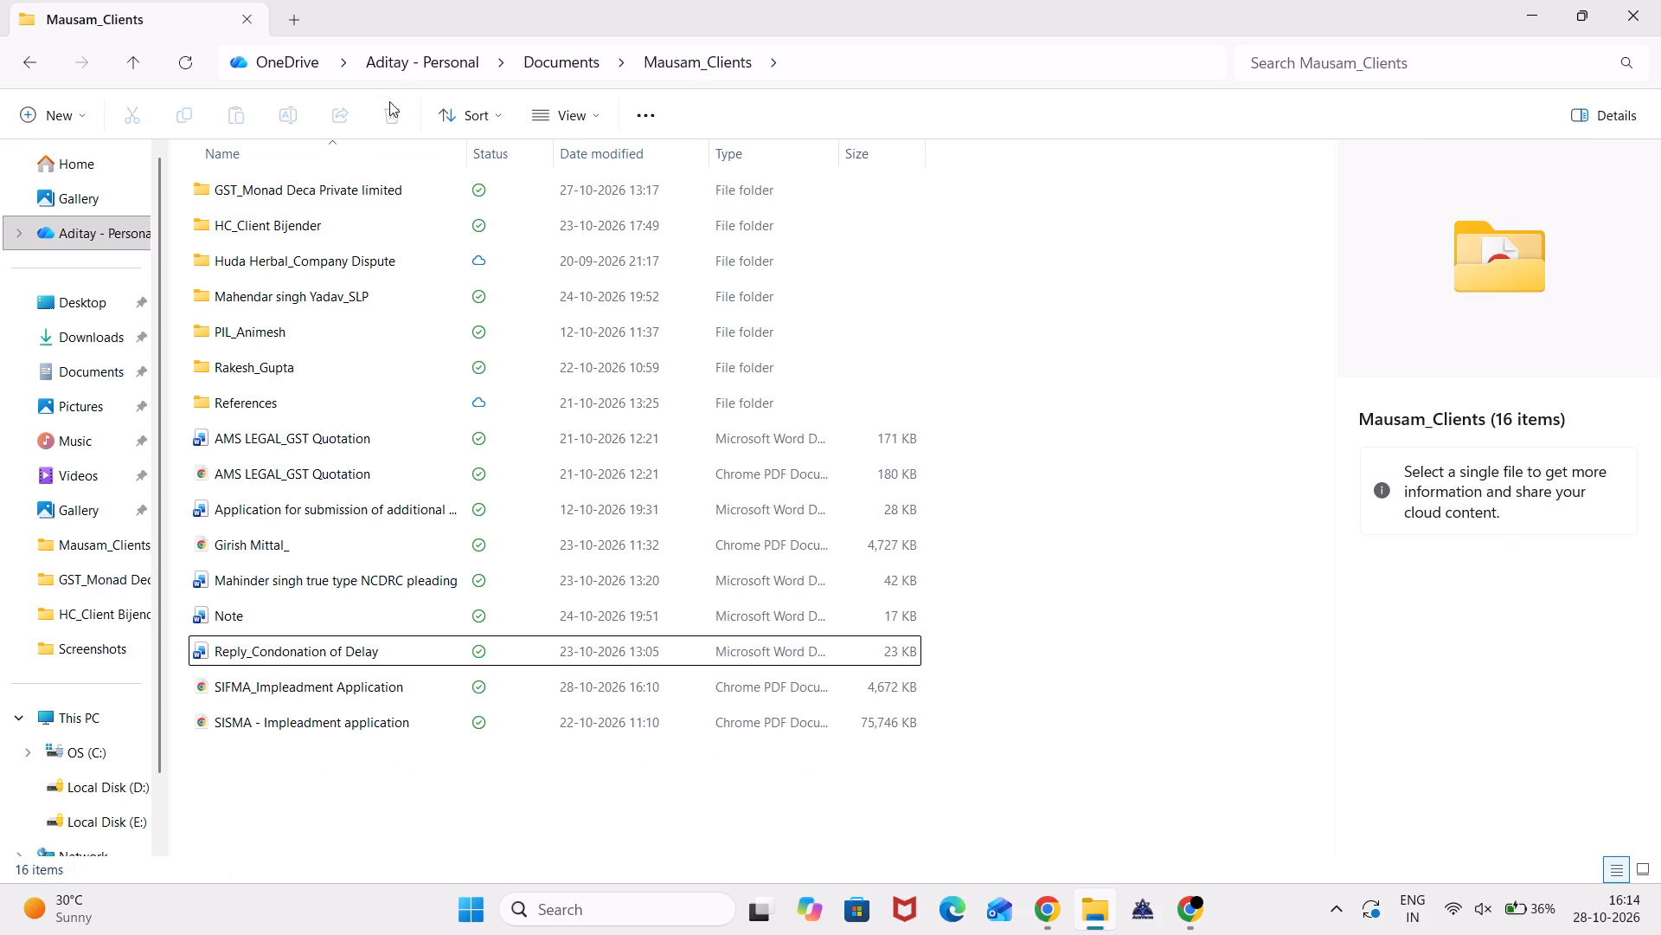
pyautogui.click(572, 769)
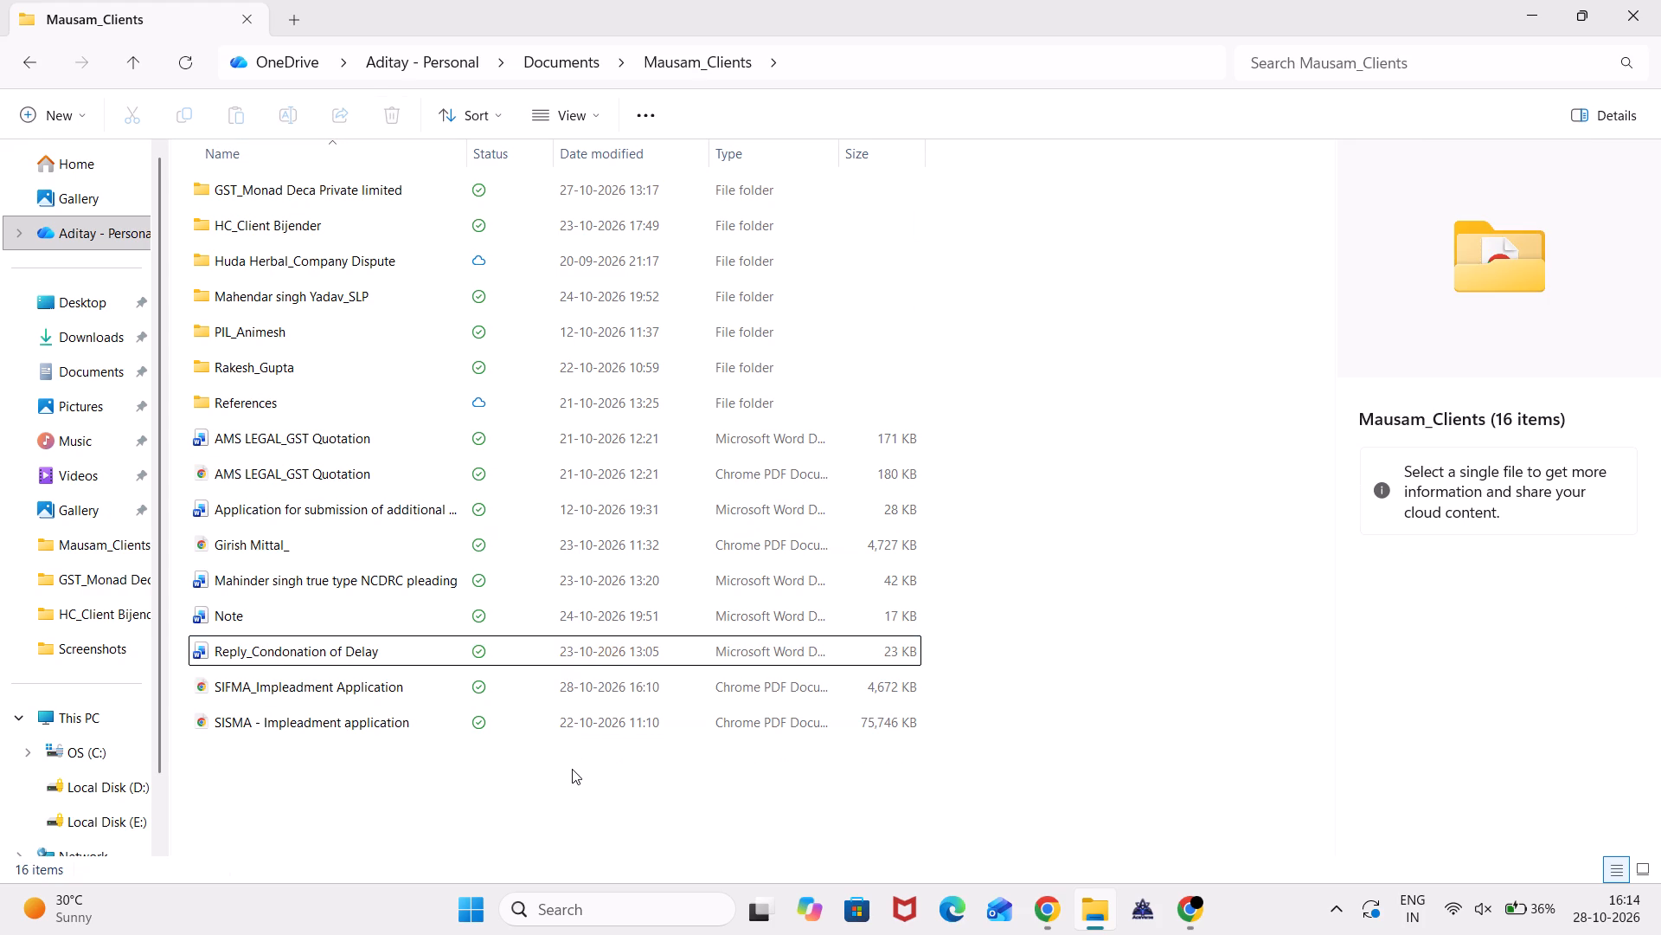